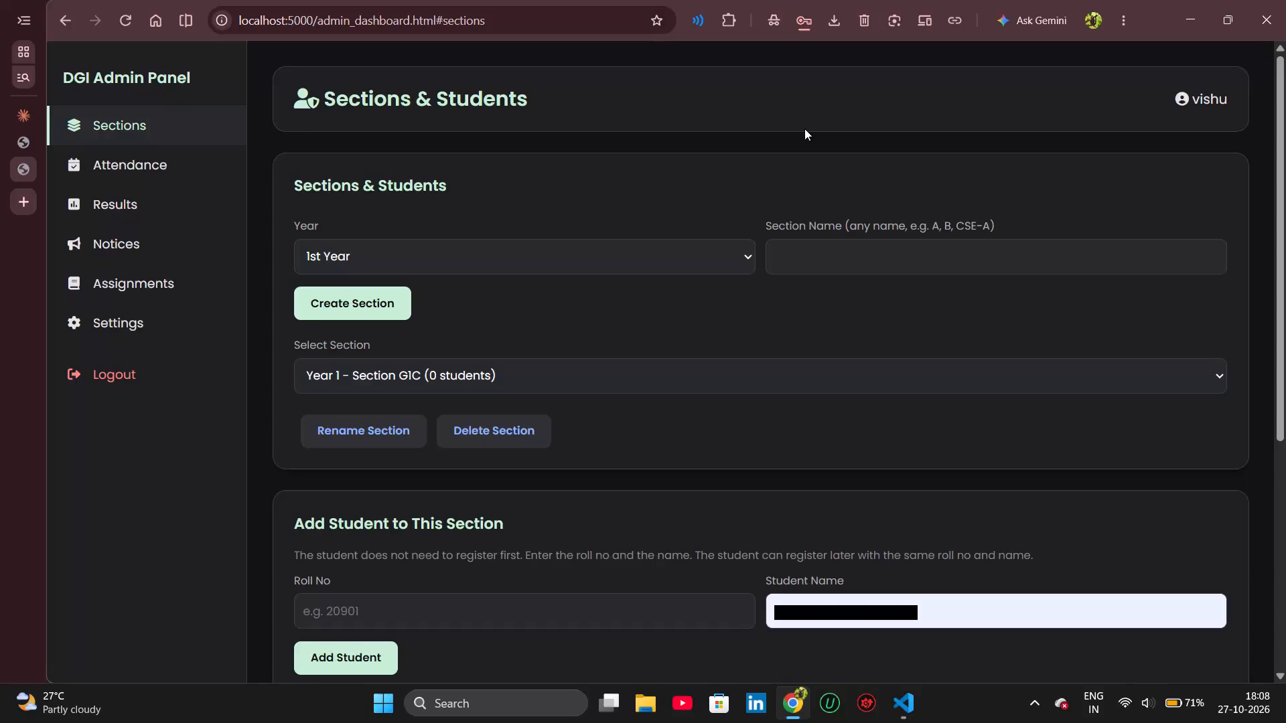
Look over the Sections & Students page, including the section creation form, the existing sections and the student entry form.
click(808, 243)
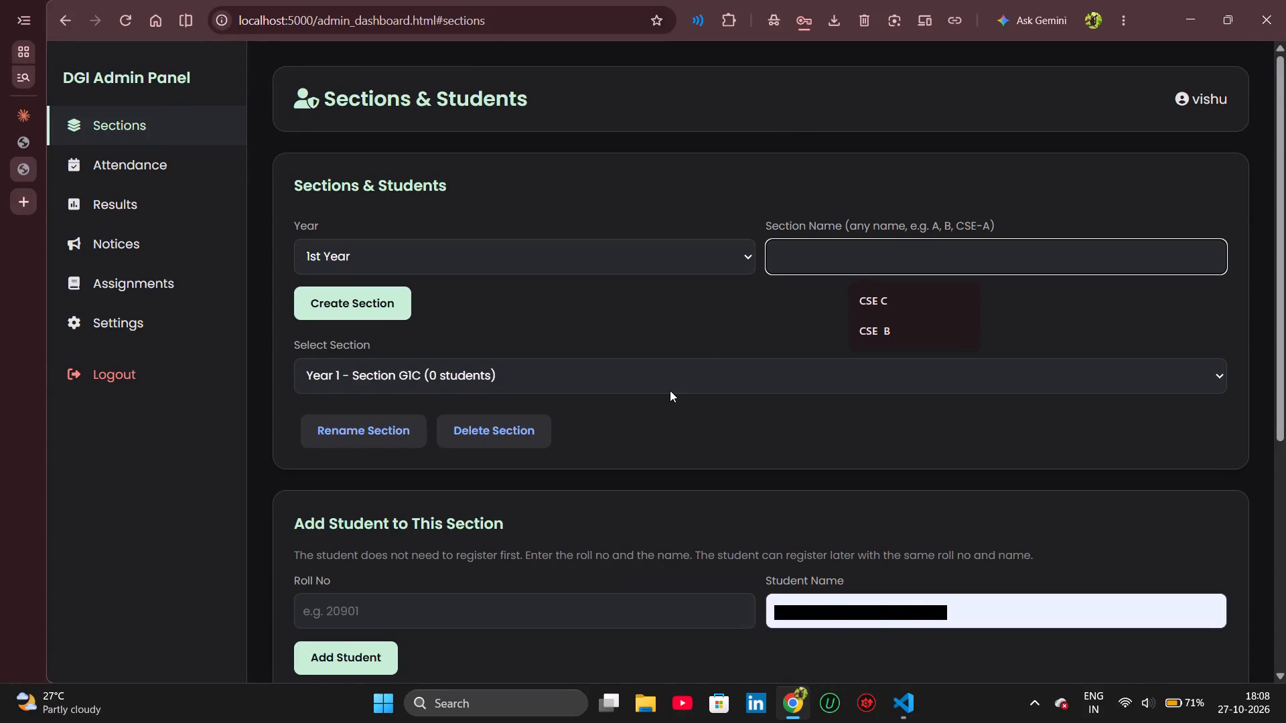
scroll(670, 390, down, 3)
scroll(670, 390, up, 5)
scroll(670, 390, down, 1)
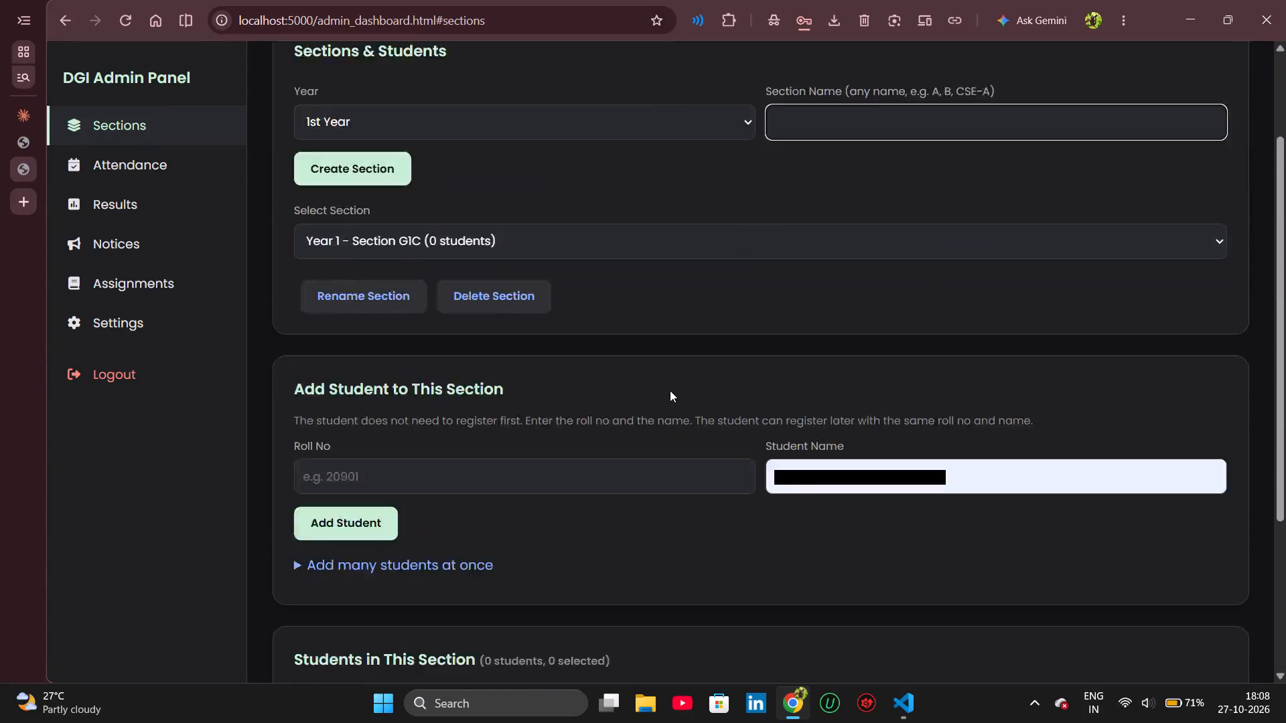
scroll(670, 390, down, 1)
scroll(670, 390, up, 5)
click(559, 390)
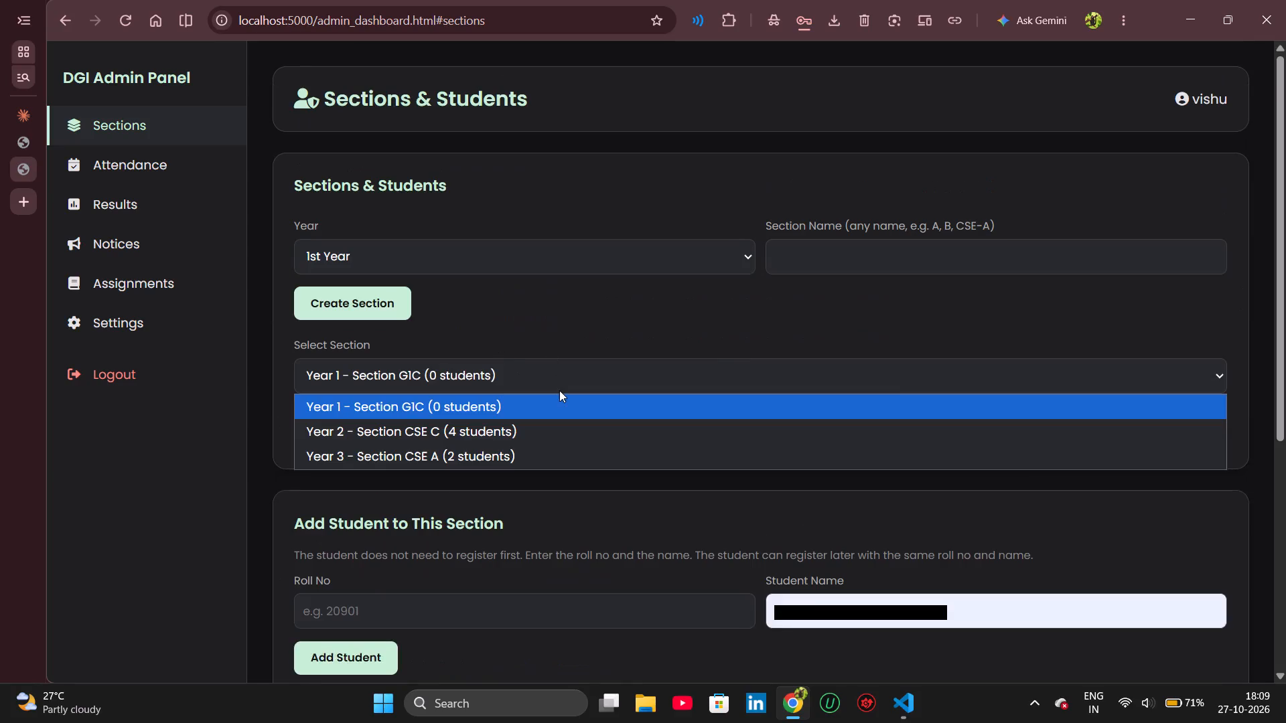
click(559, 390)
scroll(559, 390, down, 1)
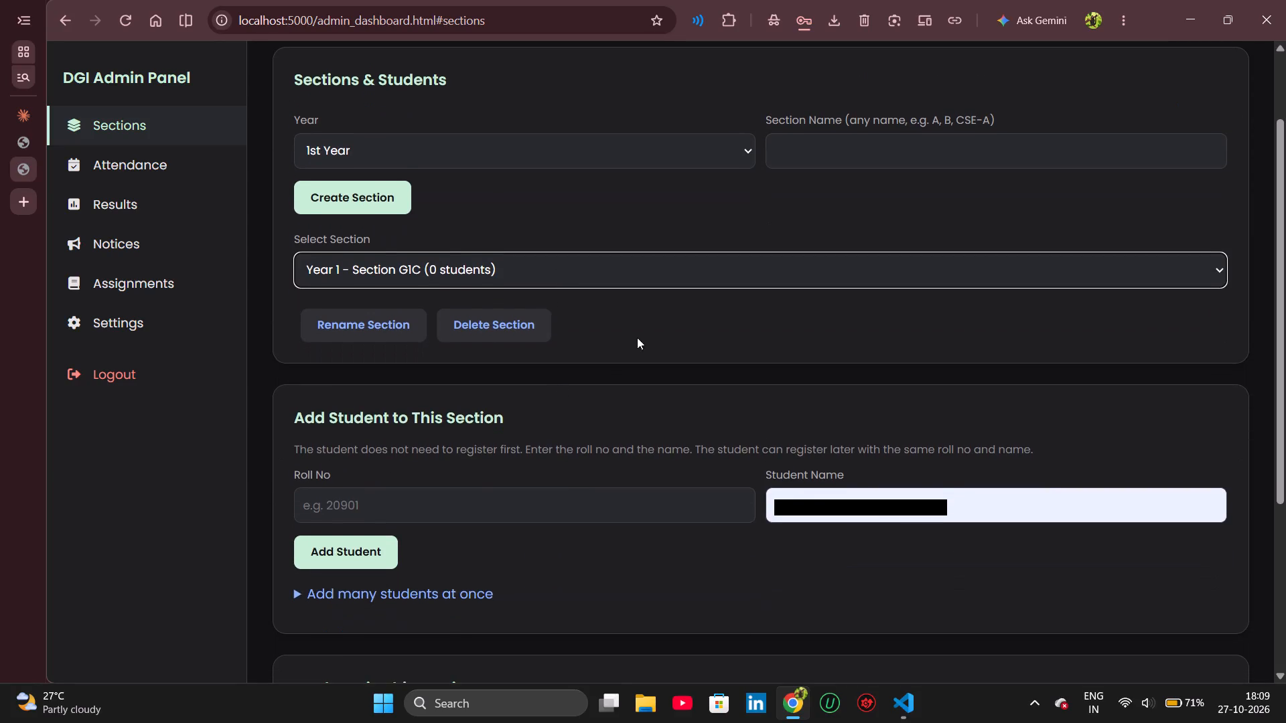
click(621, 292)
double_click(585, 274)
scroll(577, 502, up, 1)
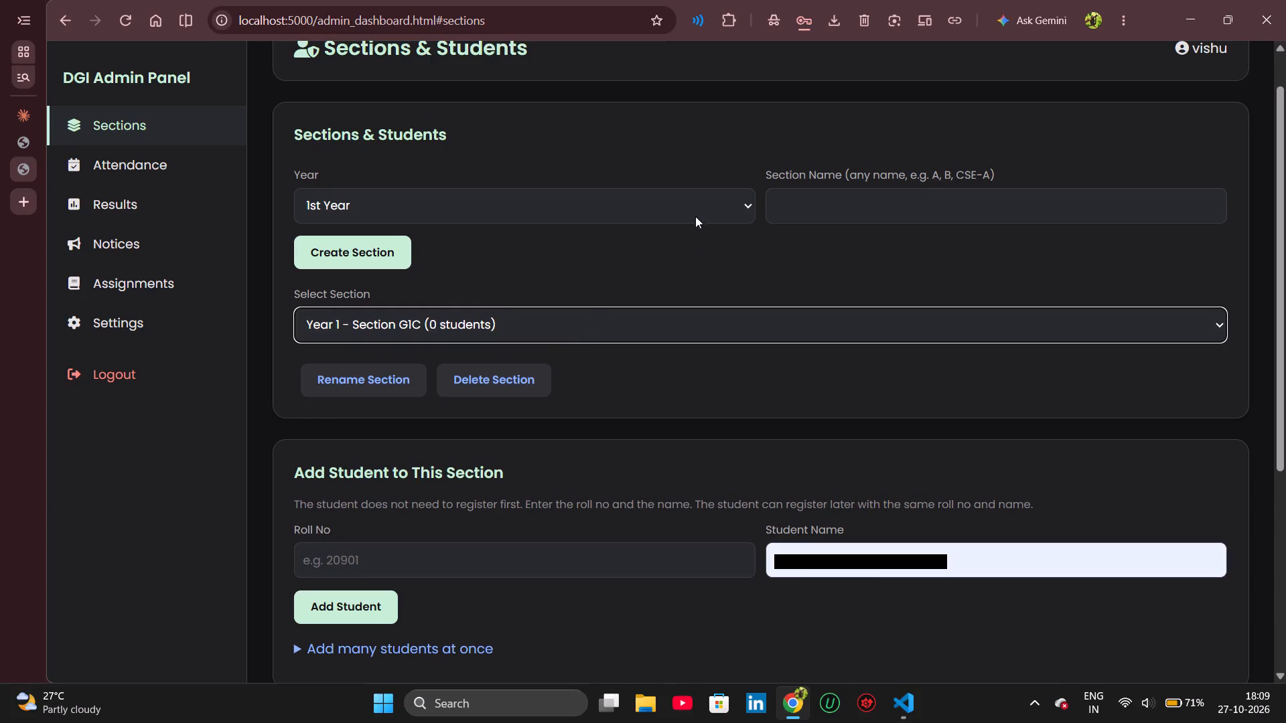
Set the year in the section creation form to 3rd Year, trying 2nd Year first.
click(691, 210)
click(620, 266)
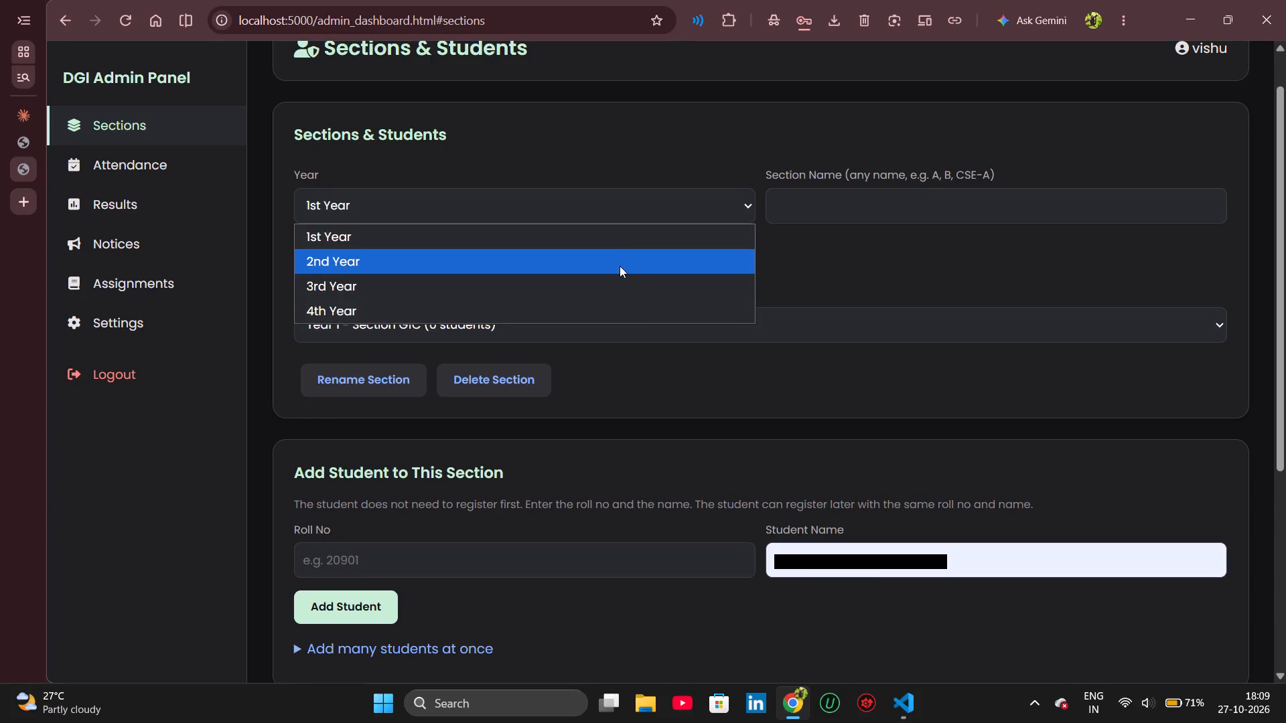
click(642, 201)
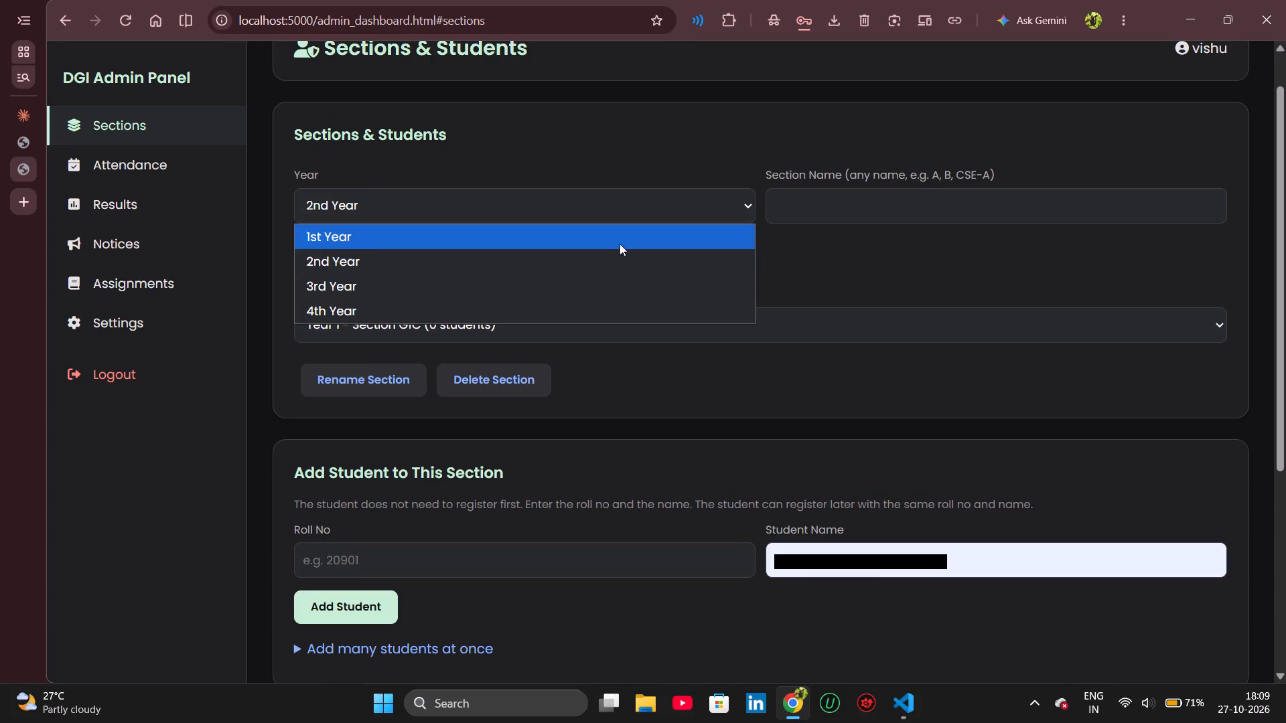
click(594, 285)
Select Year 2 - Section CSE C as the section to manage.
click(578, 327)
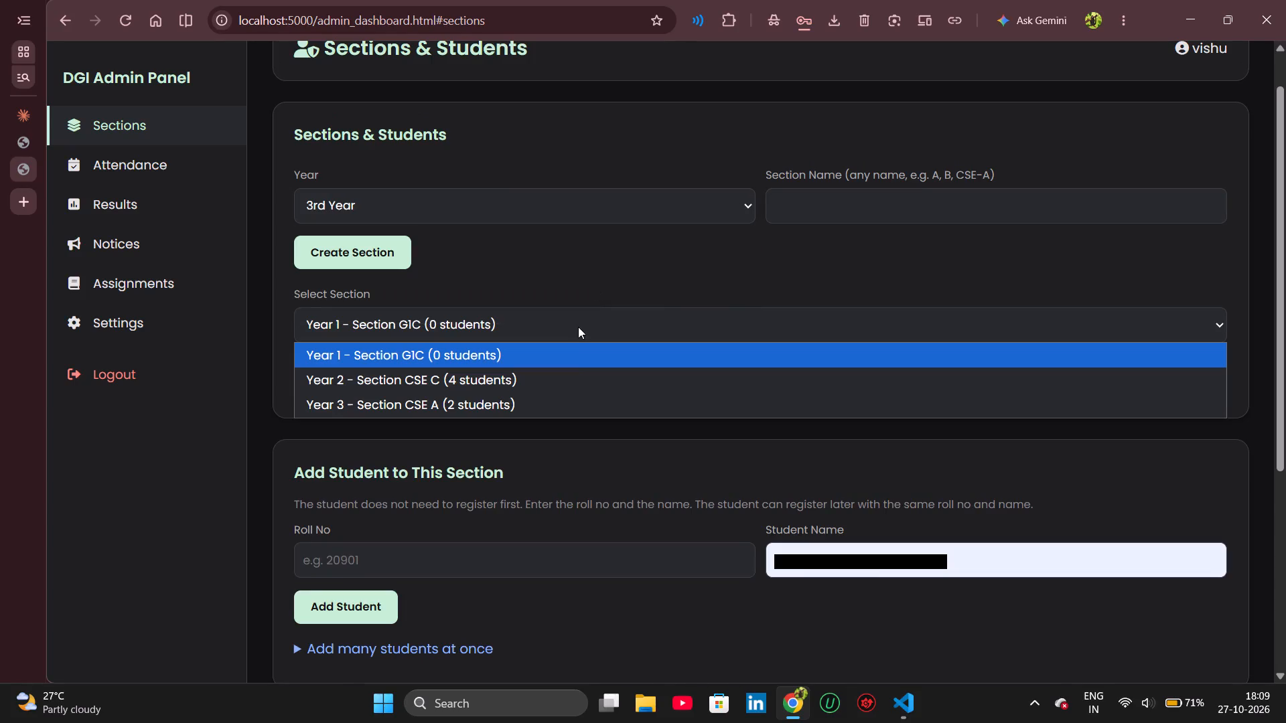
click(561, 371)
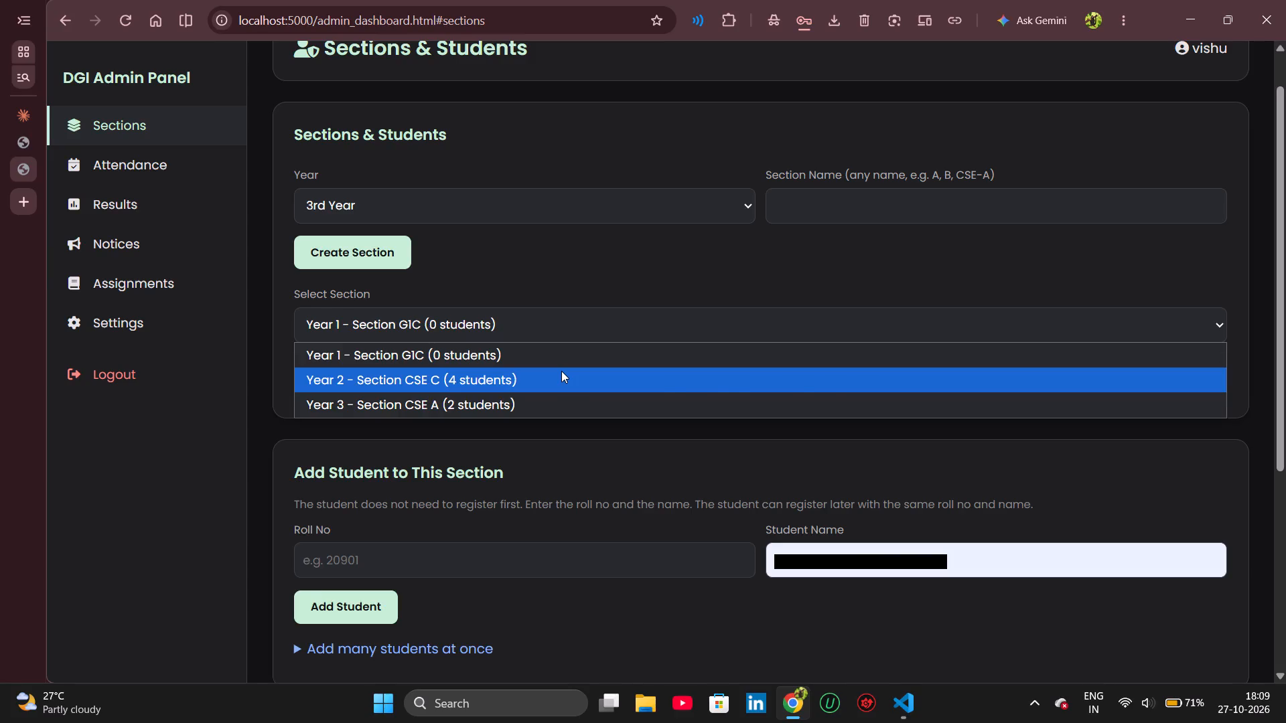
Open the Roll No entry for adding a student to the selected section.
scroll(571, 532, down, 5)
scroll(567, 590, up, 2)
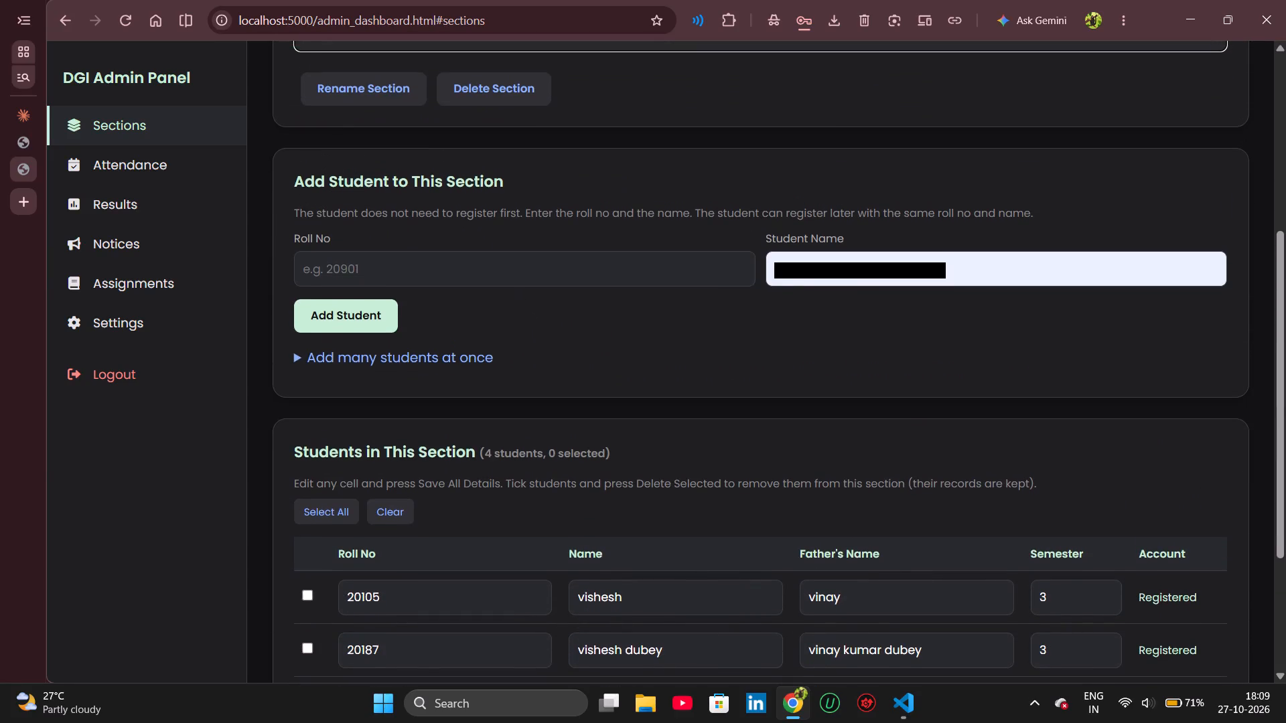
click(495, 276)
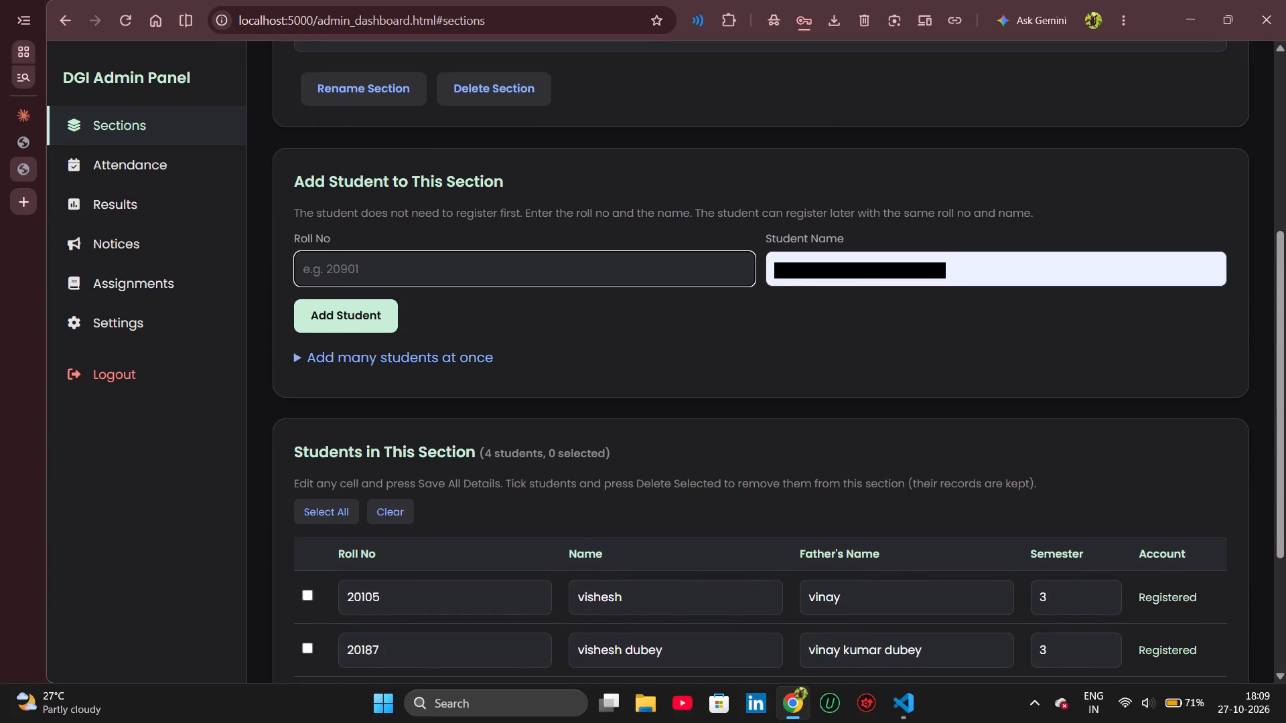
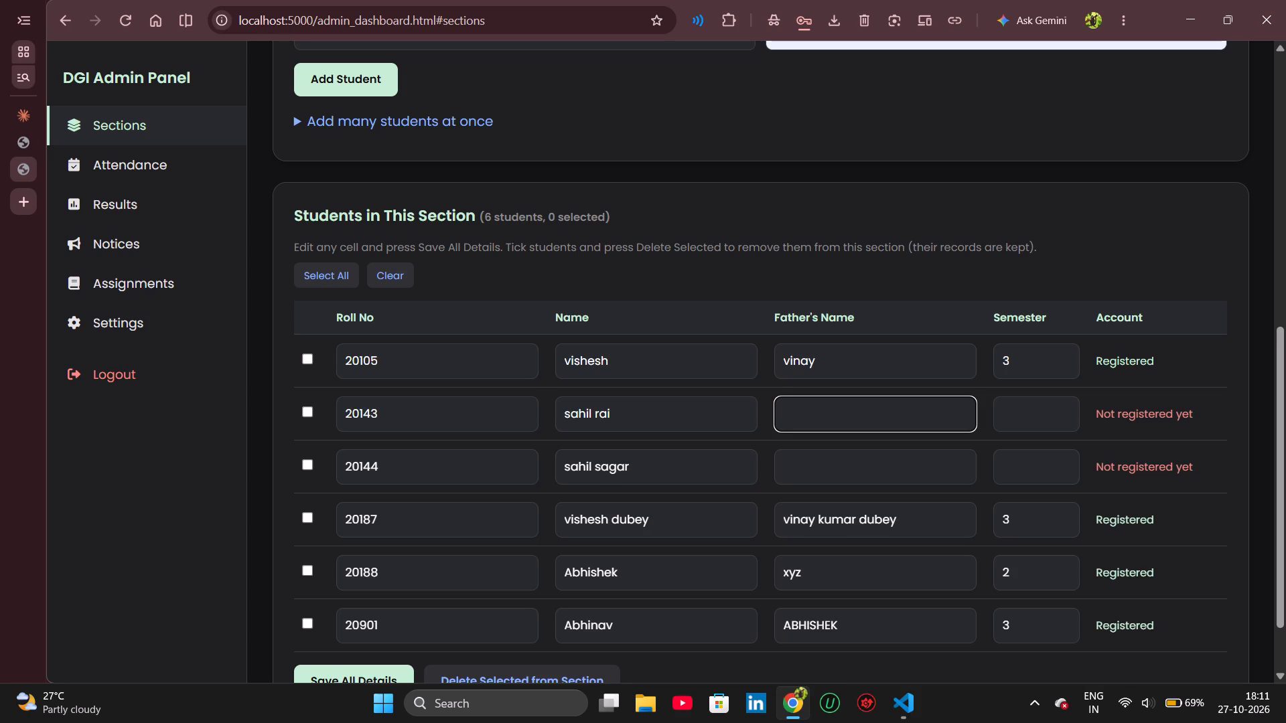
Fill in the father's name and set semester 3 for the second student in the section's student table.
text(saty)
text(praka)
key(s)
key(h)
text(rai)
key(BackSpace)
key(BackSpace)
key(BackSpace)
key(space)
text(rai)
click(1042, 422)
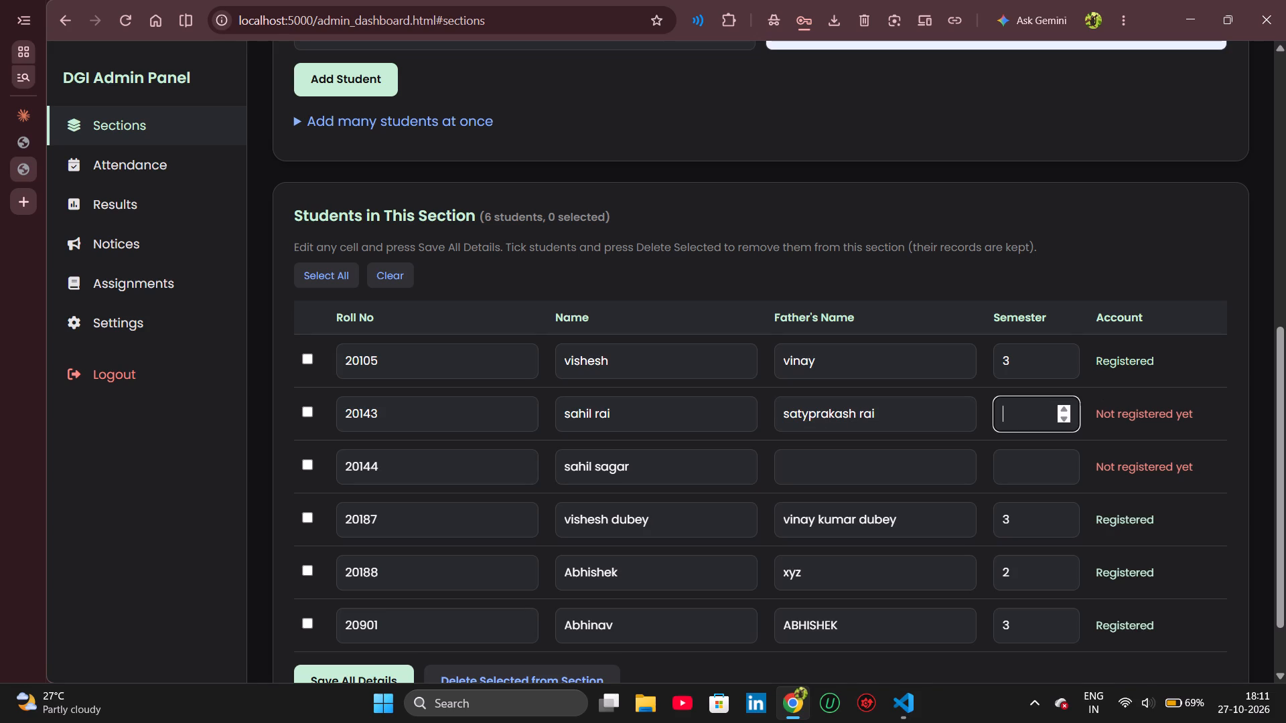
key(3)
Fill in the father's name and set semester 3 for the third student in the section's student table.
click(899, 479)
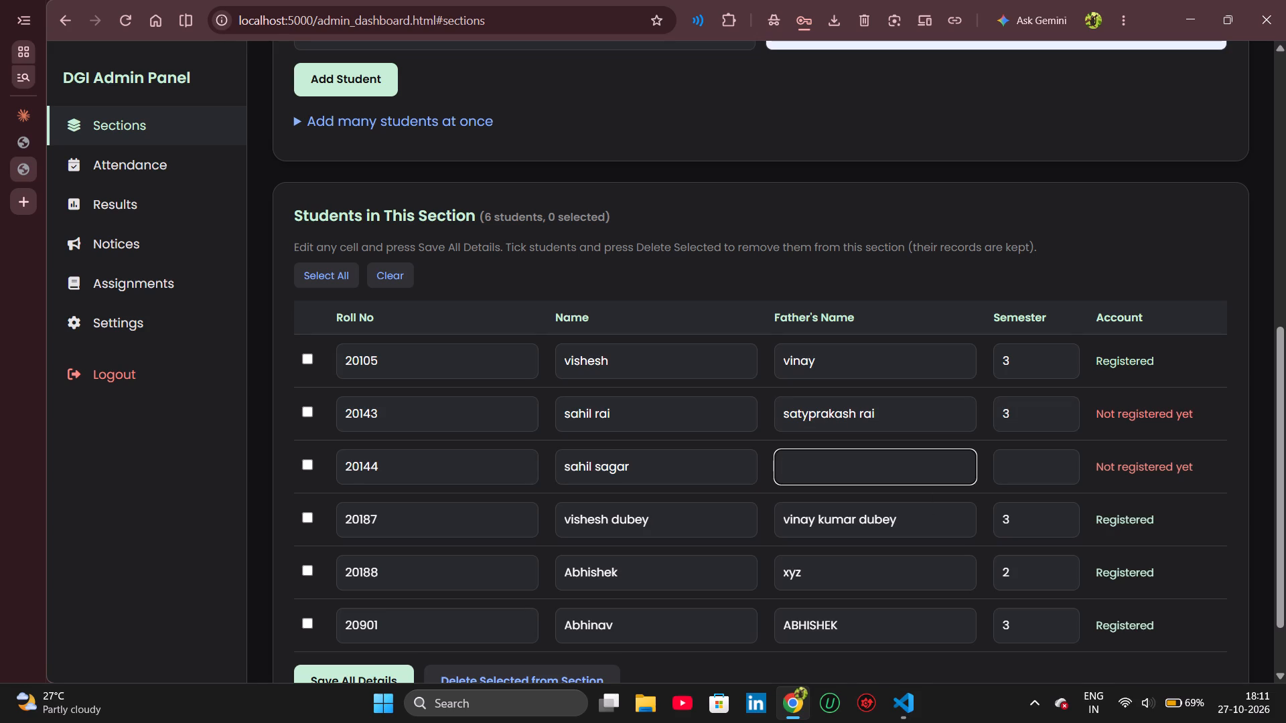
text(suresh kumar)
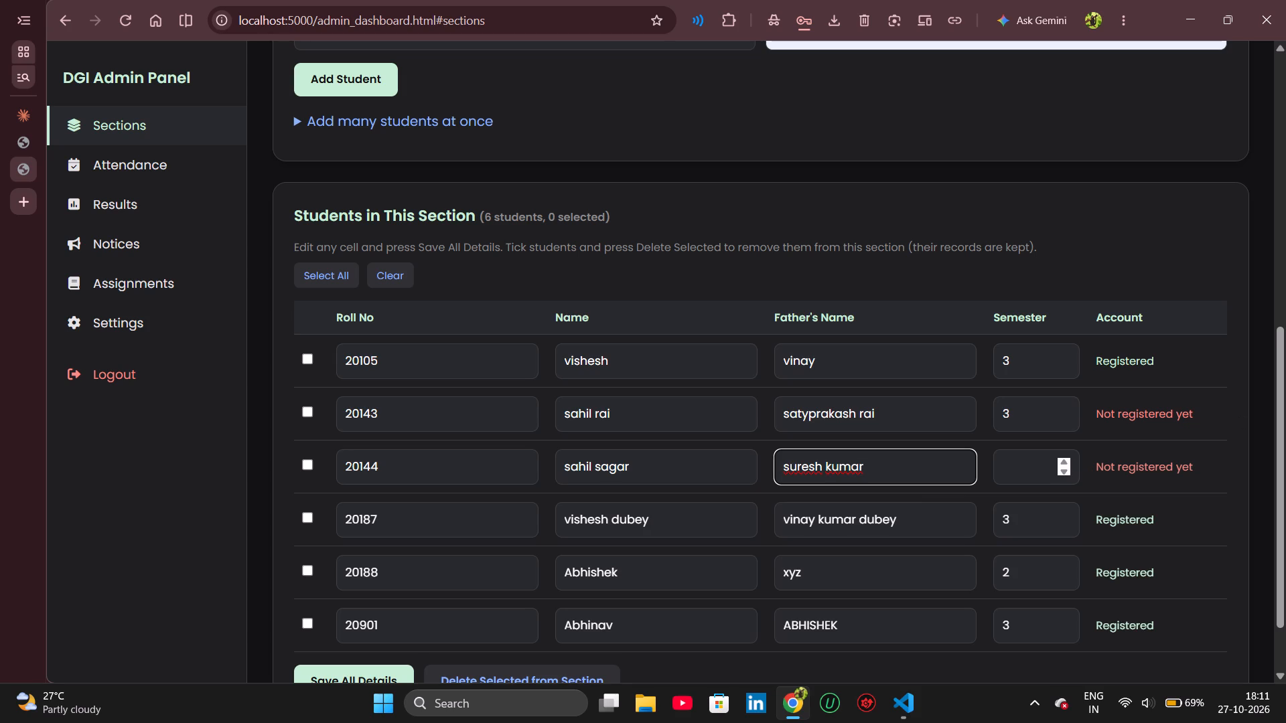
click(1029, 467)
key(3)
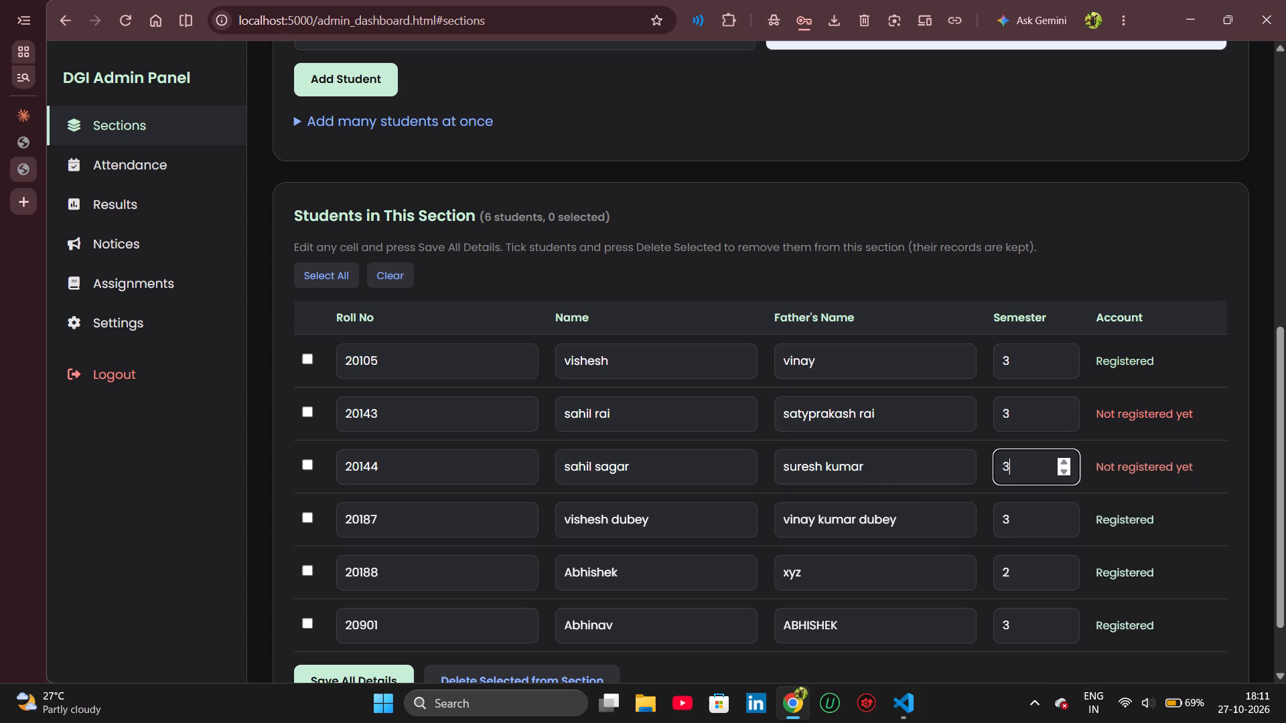
Set the fifth student's semester to 3 and save all student details for the section.
click(1026, 576)
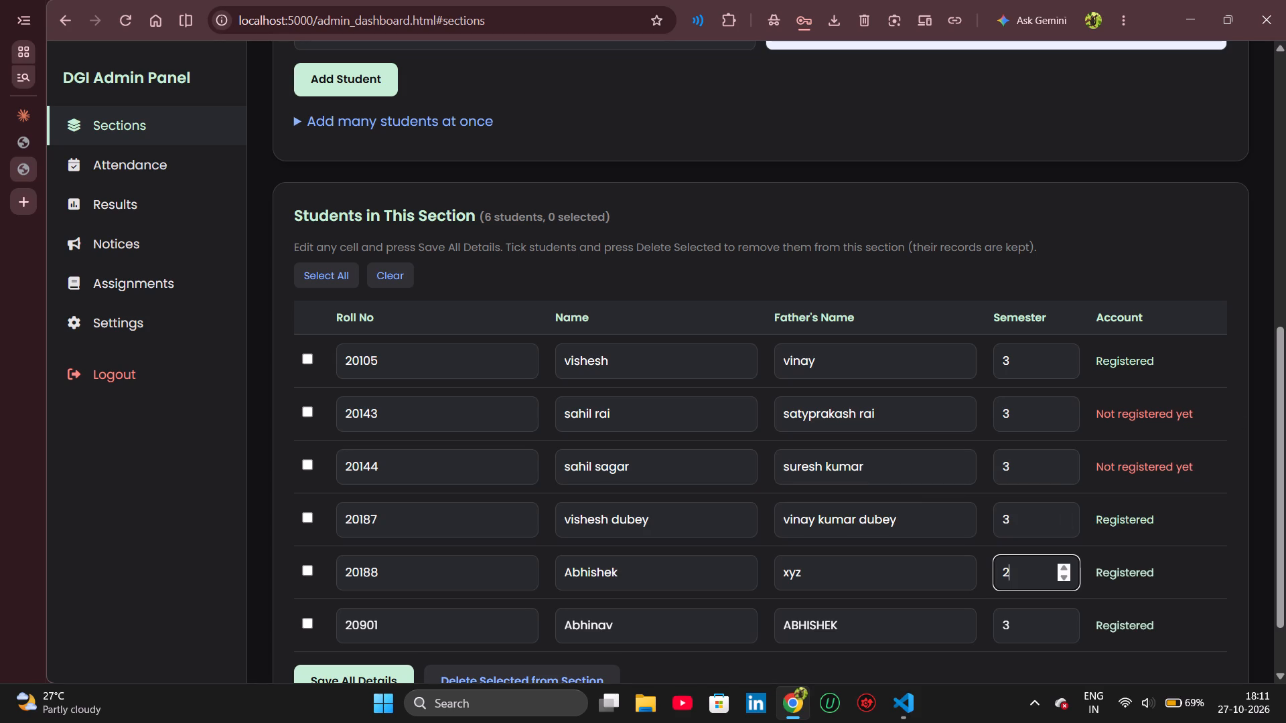
key(BackSpace)
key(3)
scroll(947, 582, down, 1)
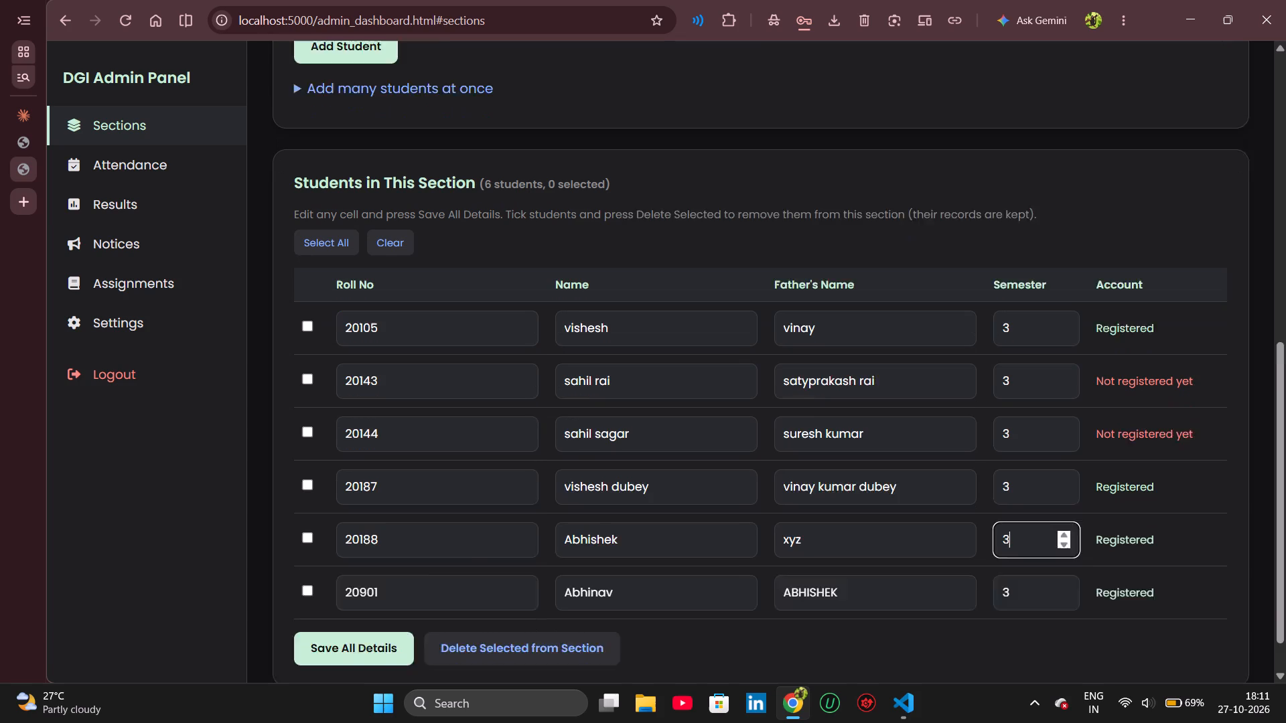
scroll(947, 582, down, 1)
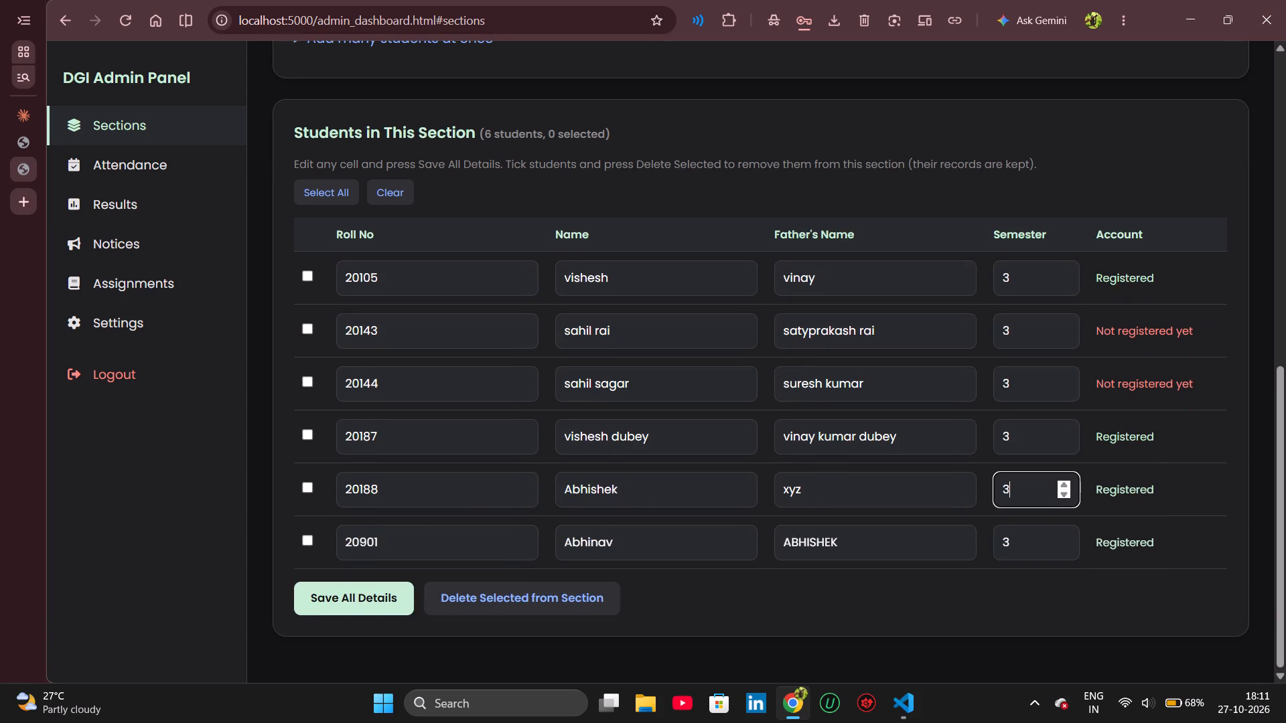
click(301, 273)
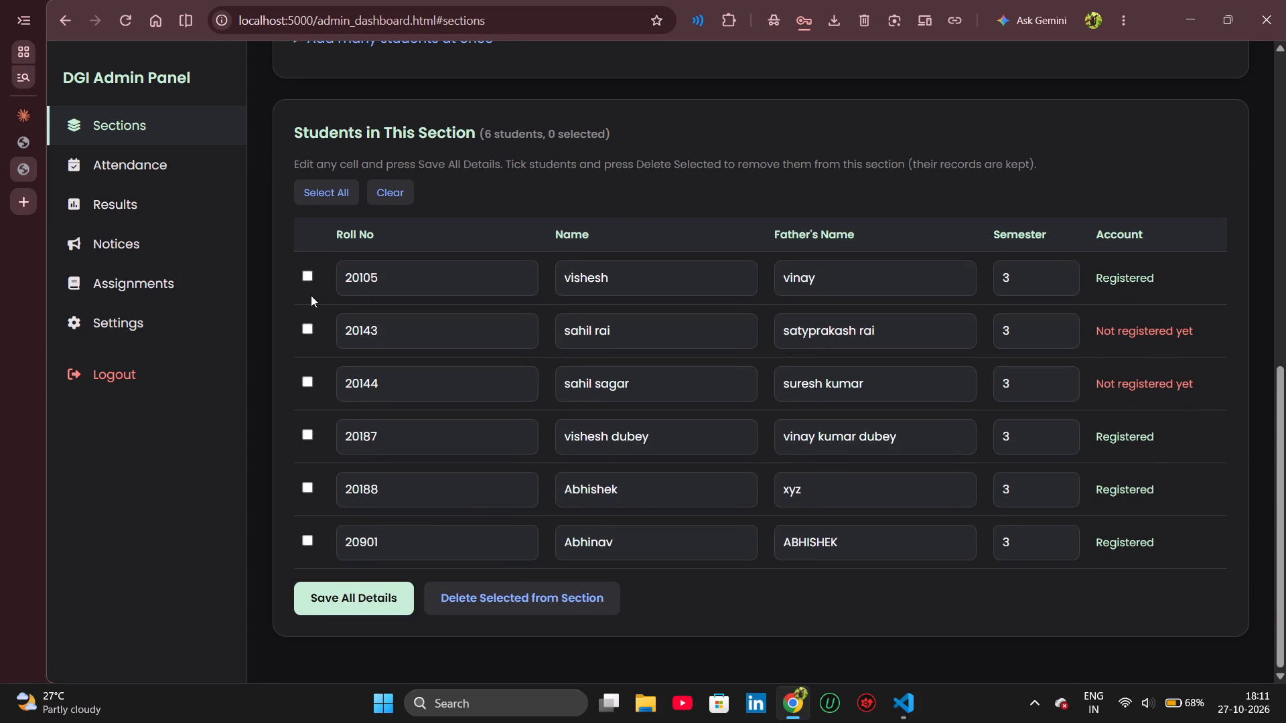
click(336, 588)
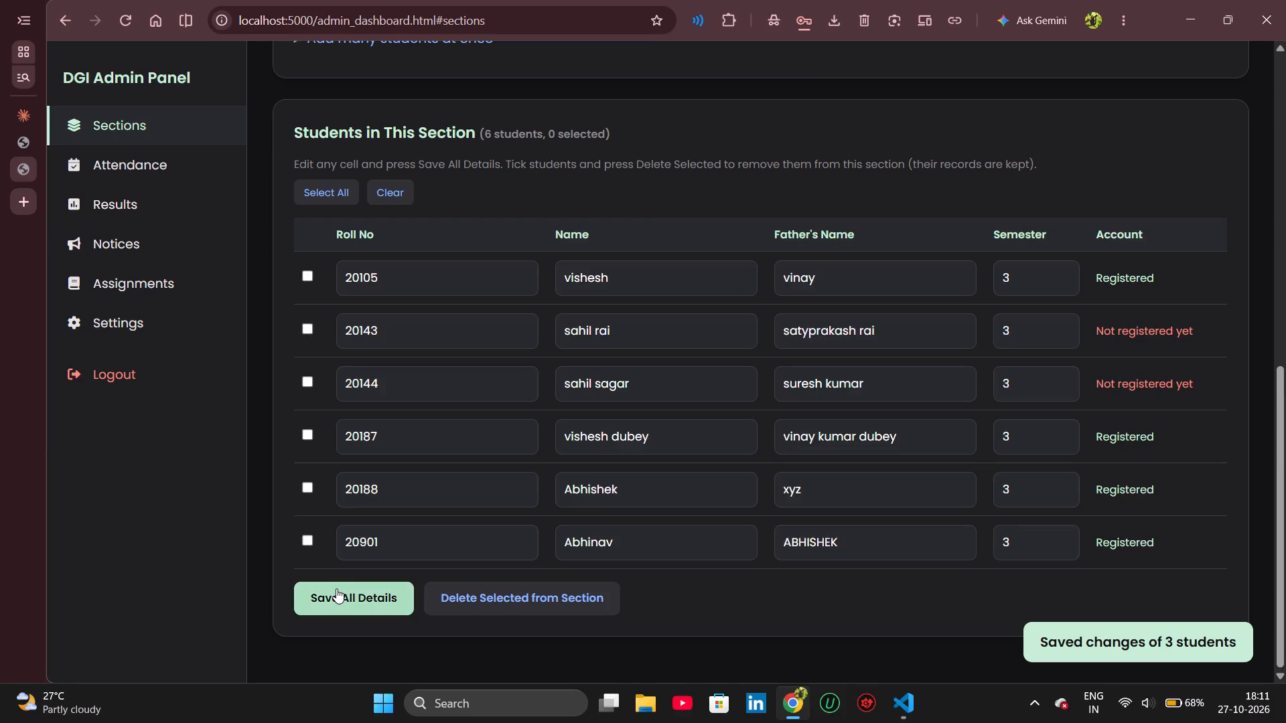
Look over the Sections page again, from the student table up to the section selector and the add-student form.
scroll(530, 544, down, 1)
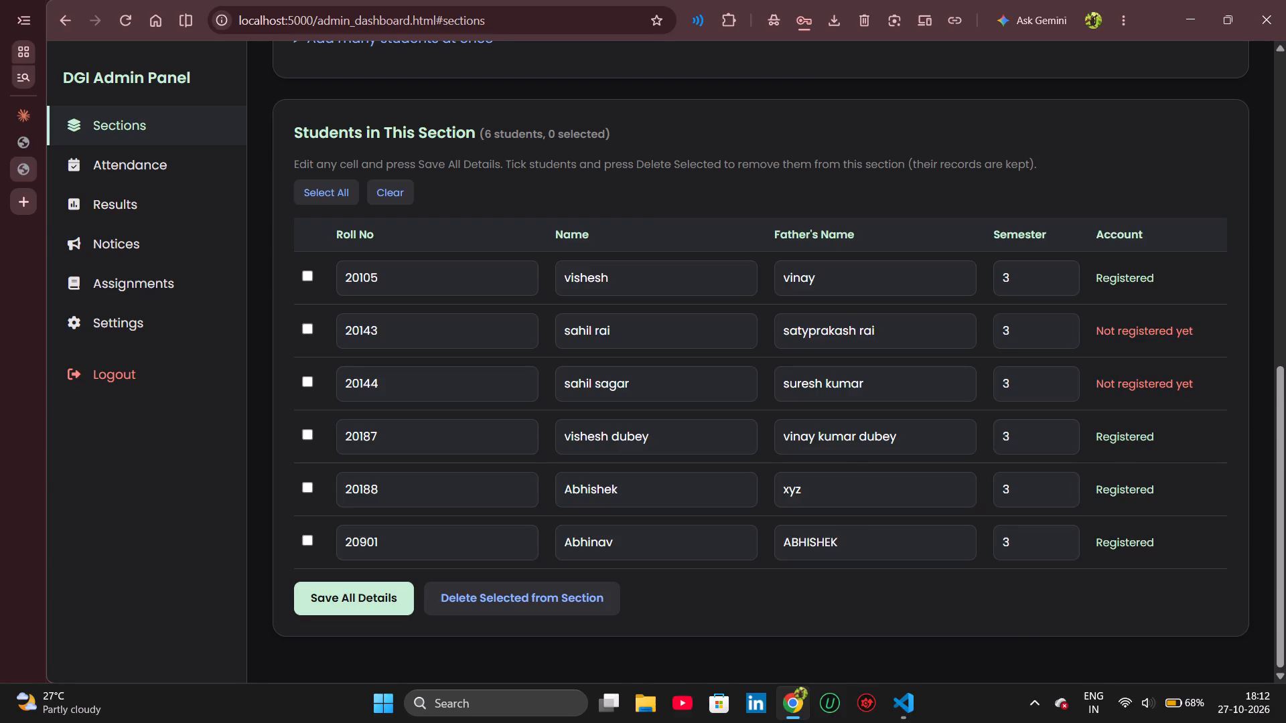
scroll(818, 578, up, 1)
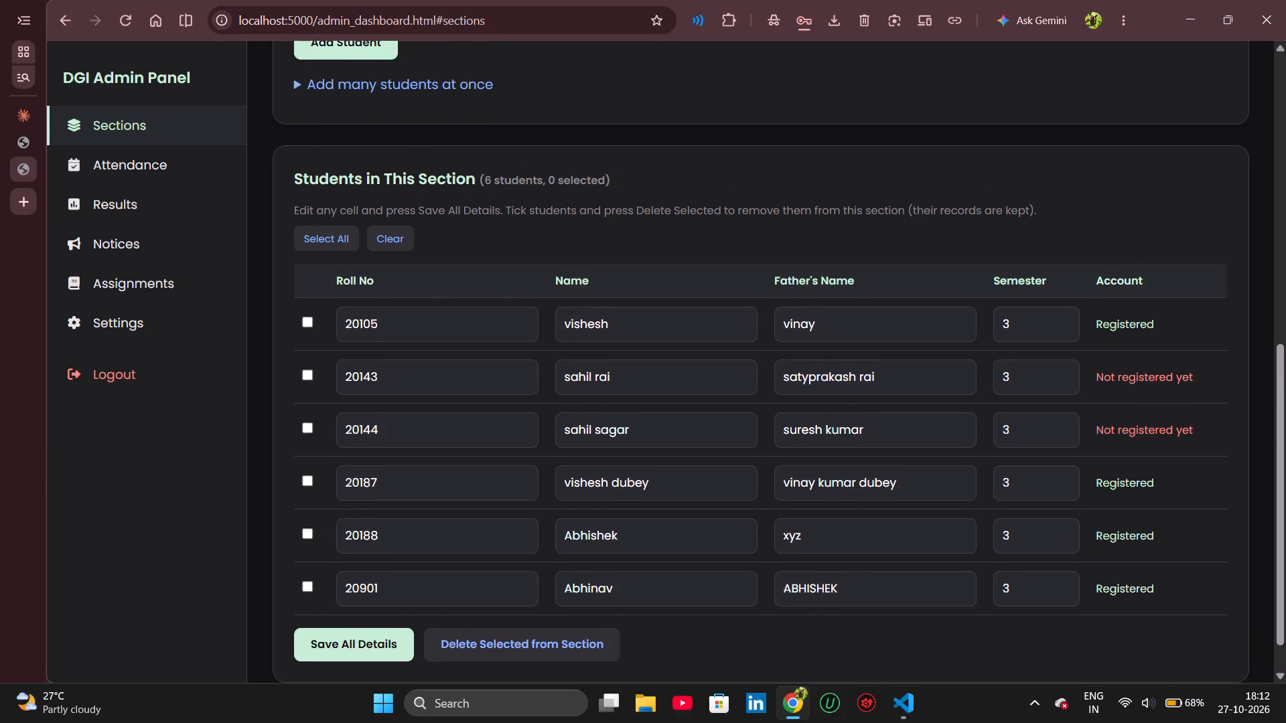
scroll(818, 578, up, 2)
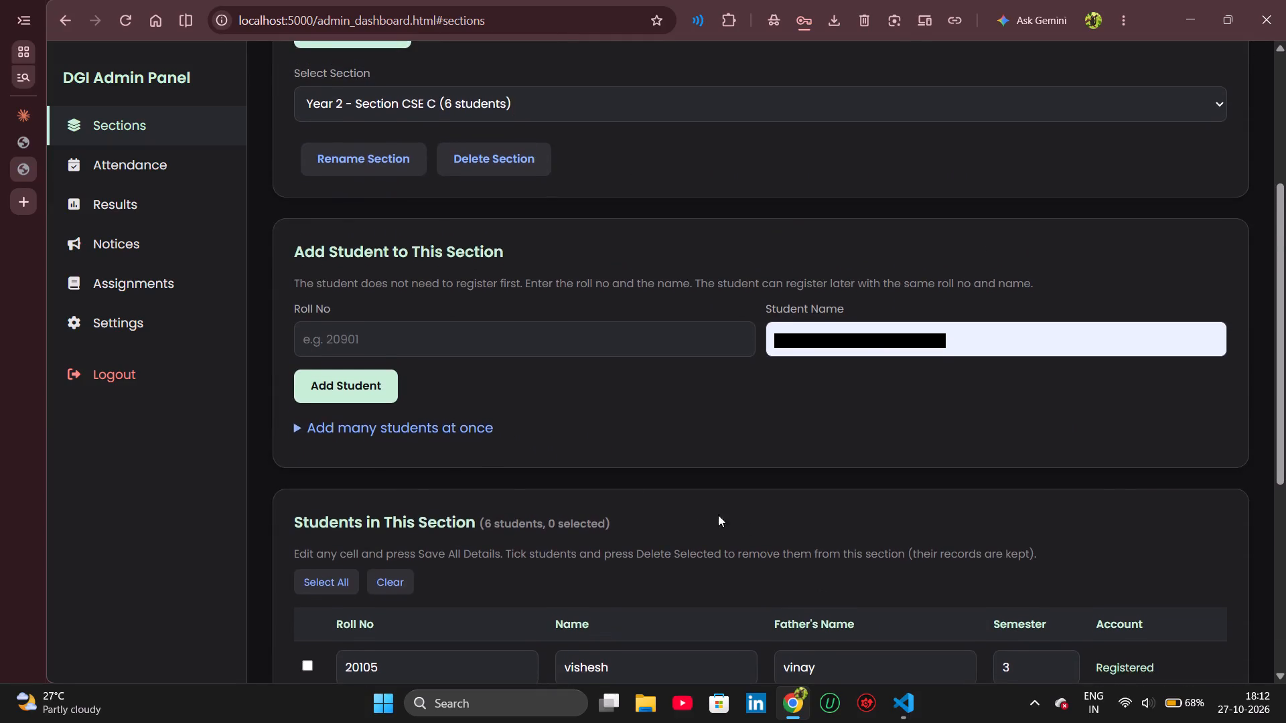
scroll(490, 323, up, 2)
scroll(490, 323, down, 2)
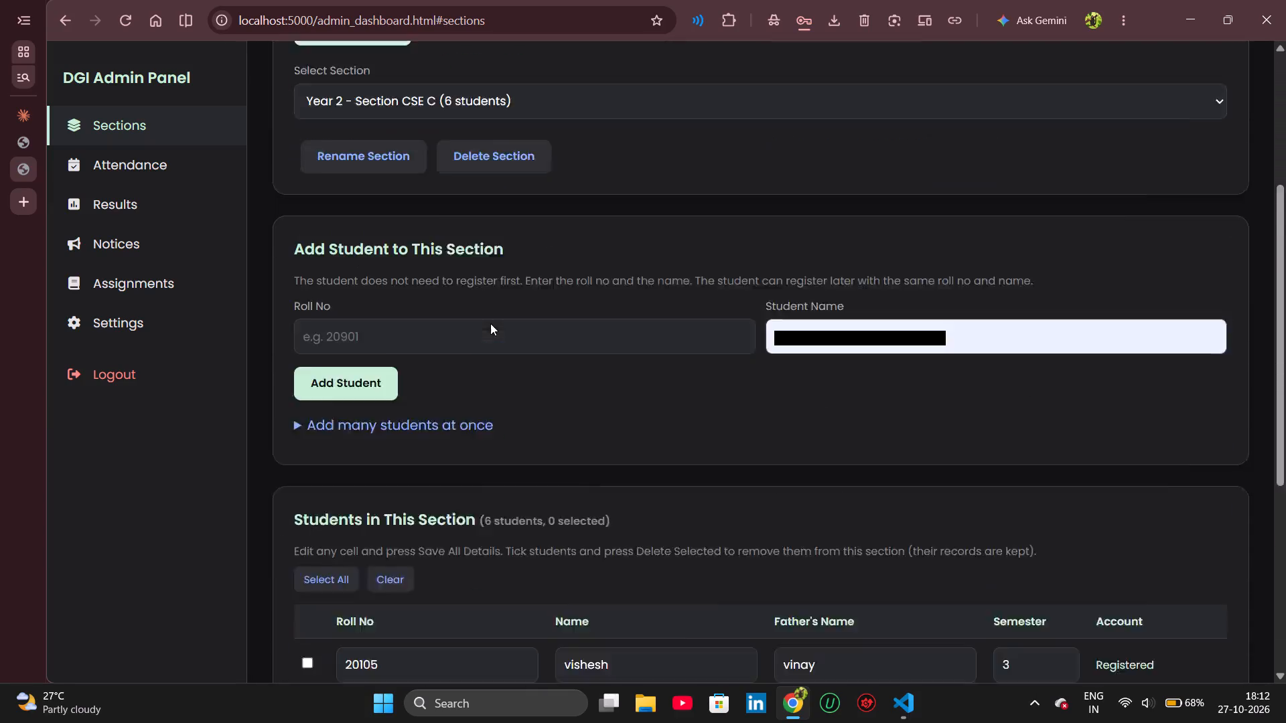
scroll(490, 323, down, 1)
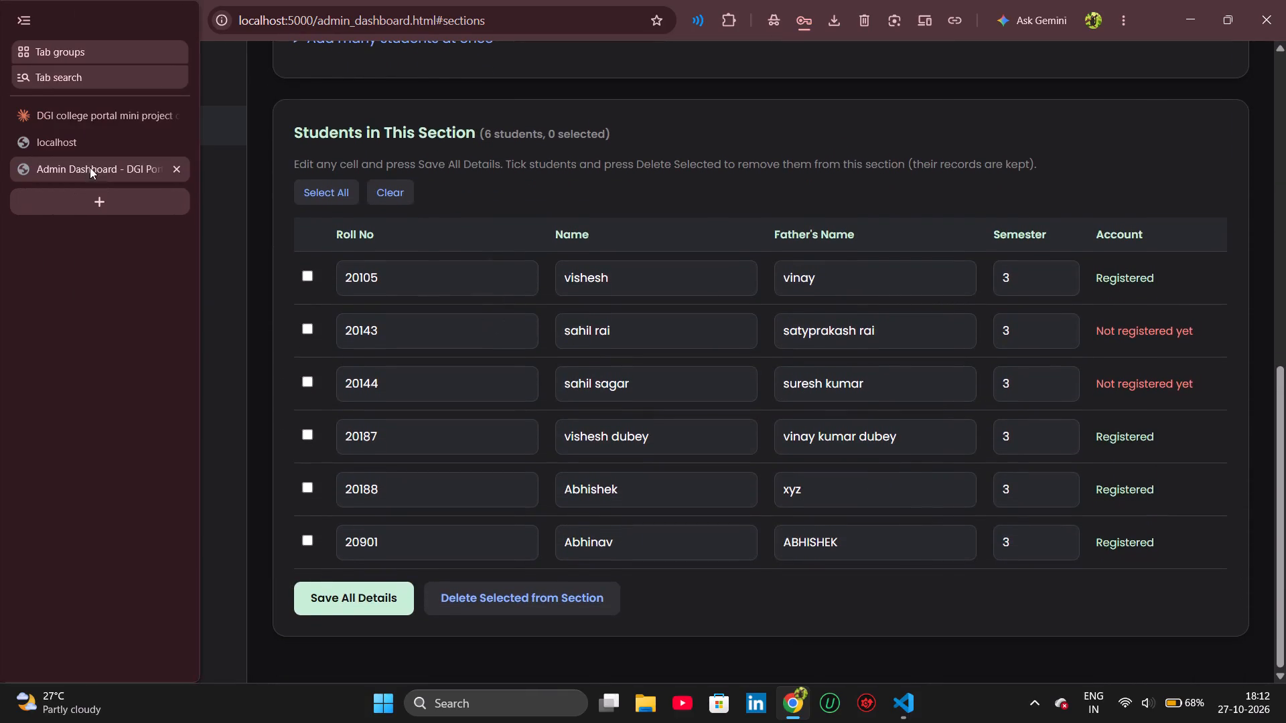
Set up an attendance sheet for Year 2 - Section CSE C with the subject DATA STRUCTURE.
click(157, 173)
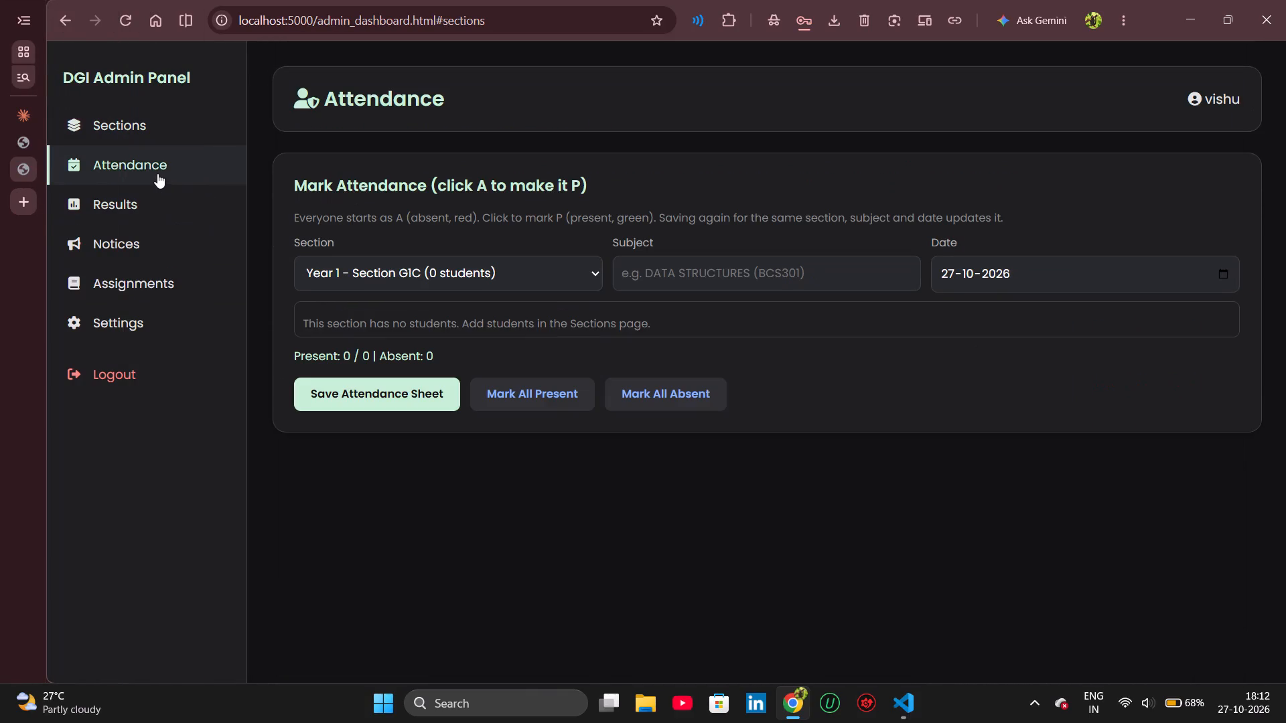
click(404, 263)
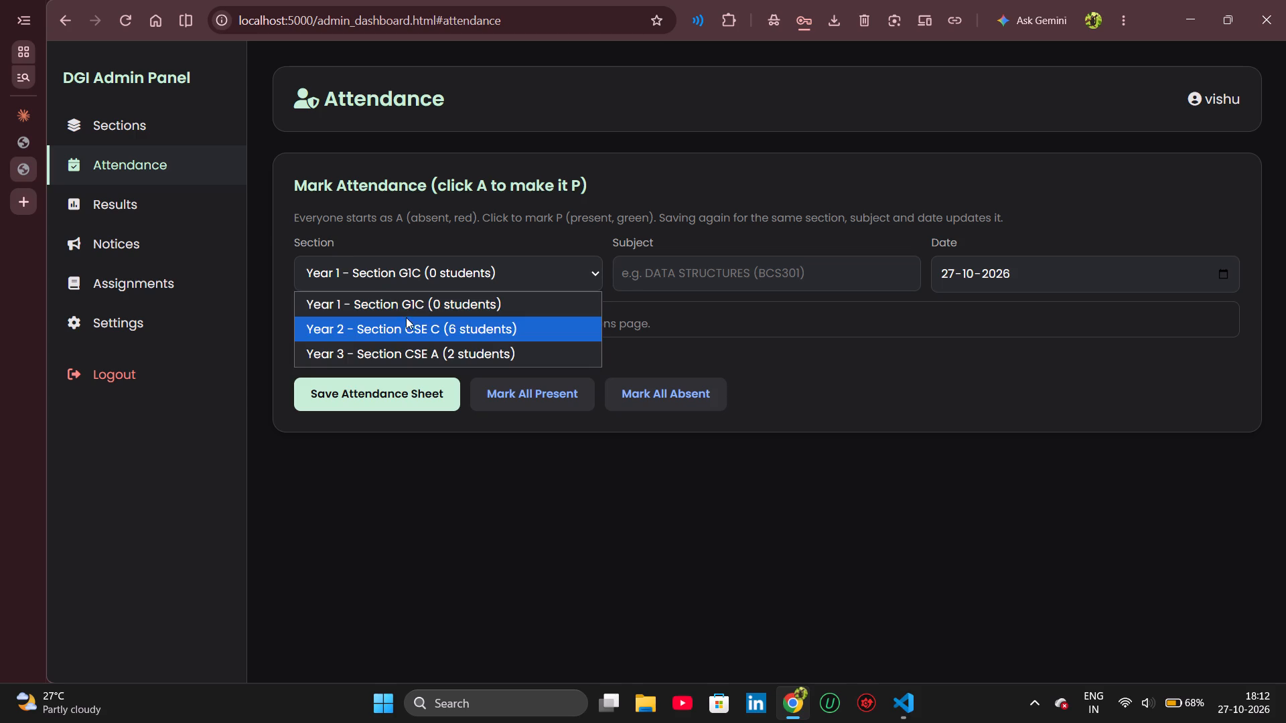
click(407, 323)
click(672, 261)
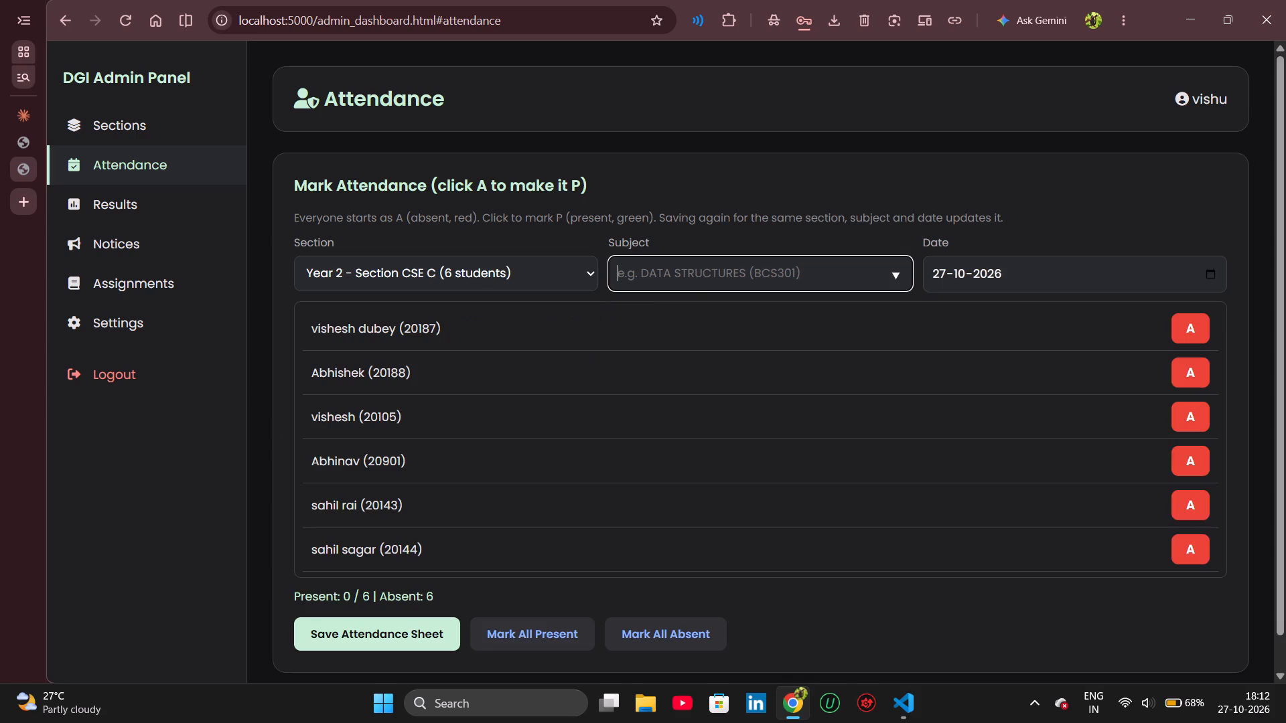
click(746, 317)
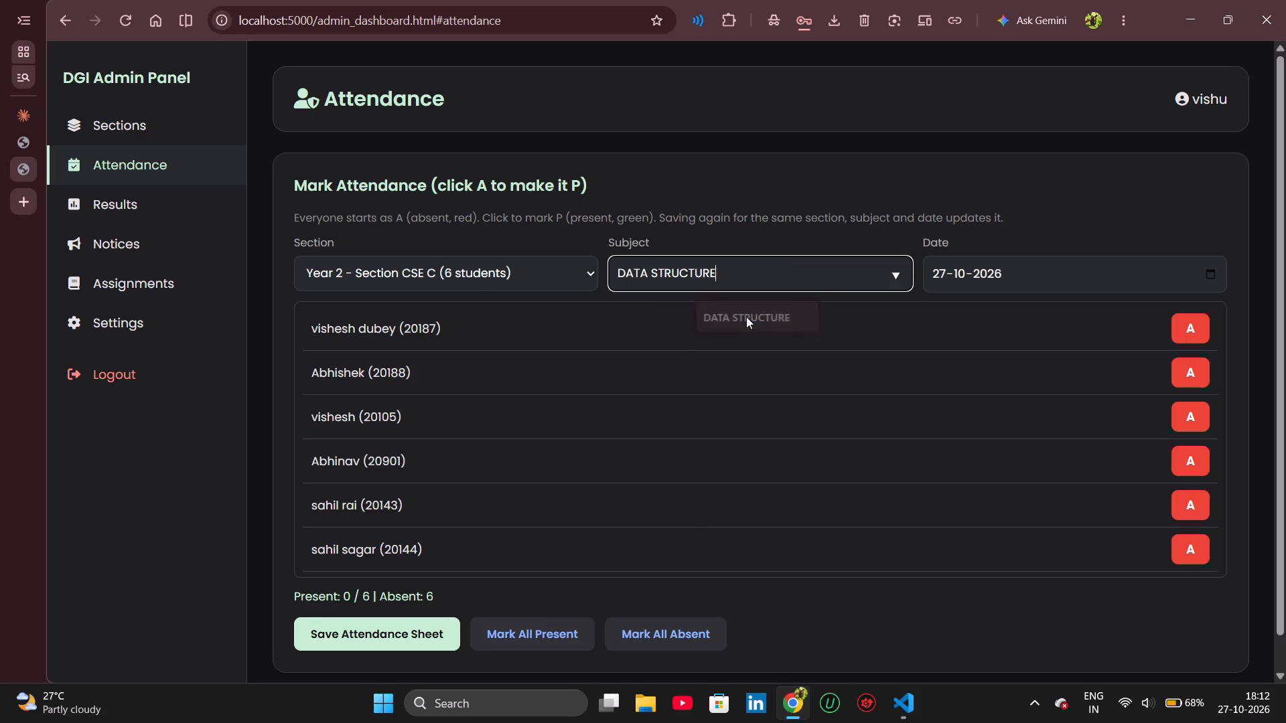
Mark the first, second, fourth and sixth students present, leave the third and fifth absent, and save the attendance sheet.
click(1194, 332)
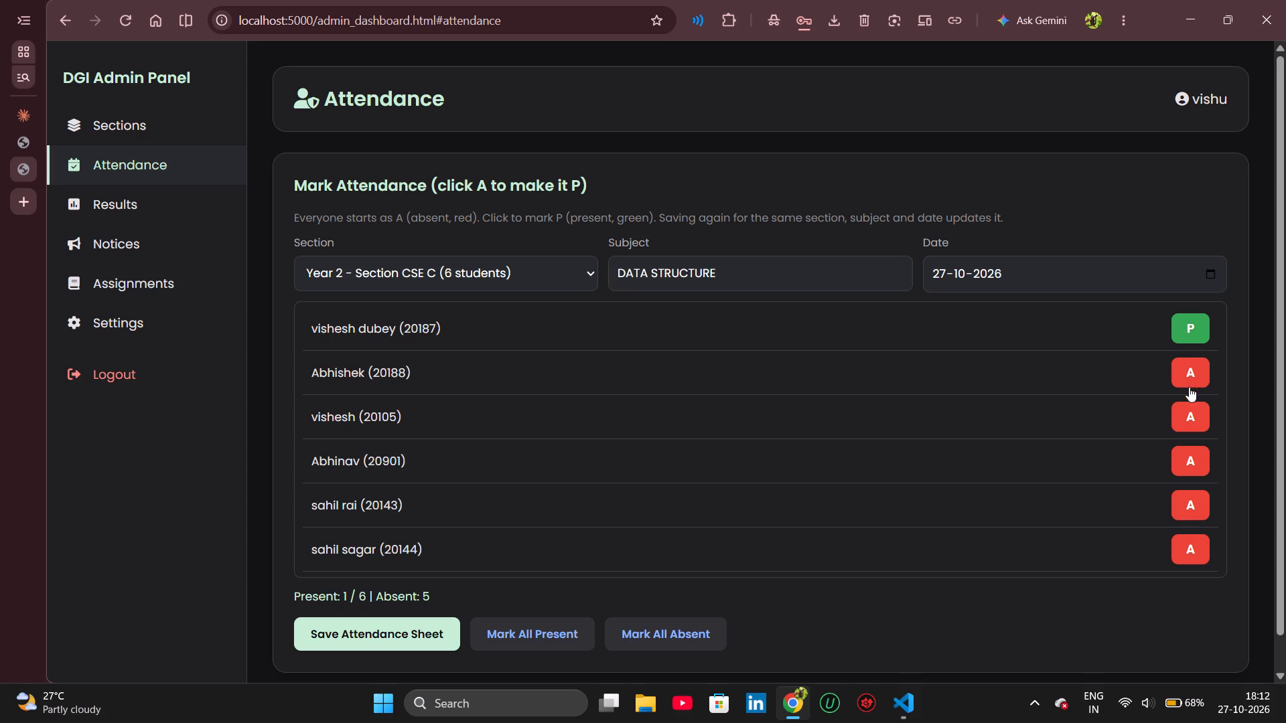
click(1183, 376)
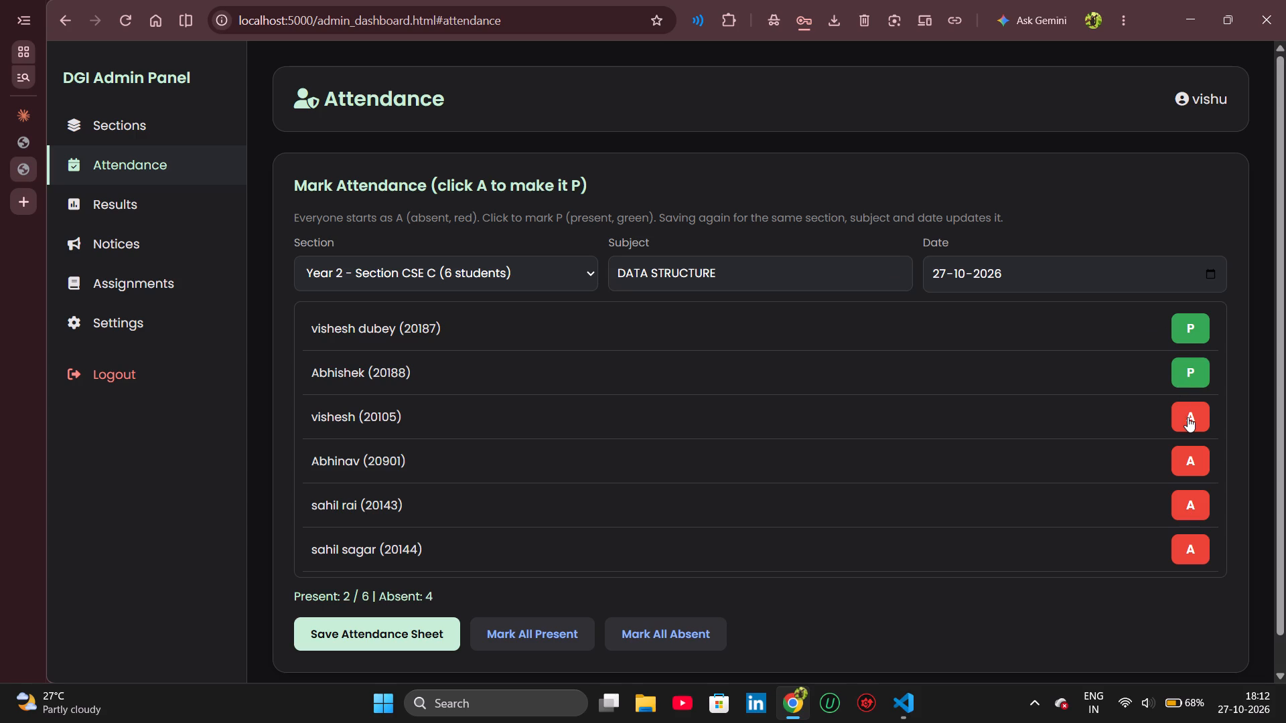
click(1188, 417)
click(1190, 451)
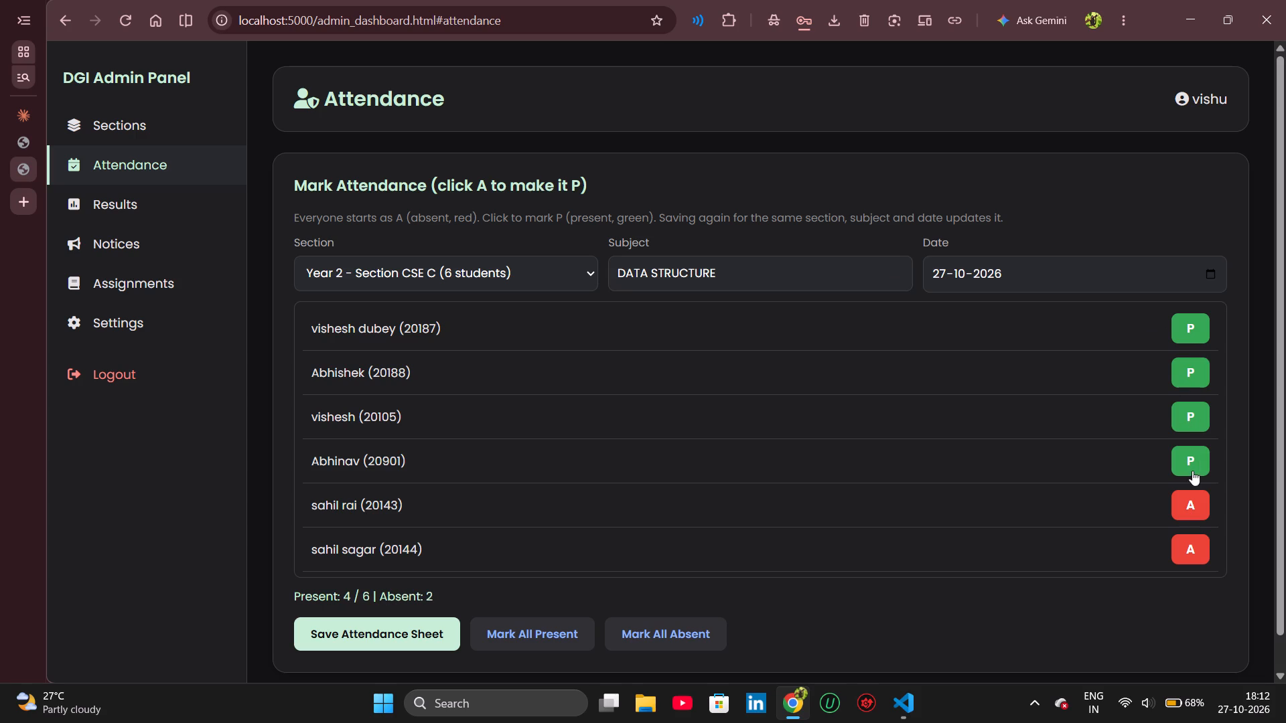
click(1194, 408)
click(1195, 548)
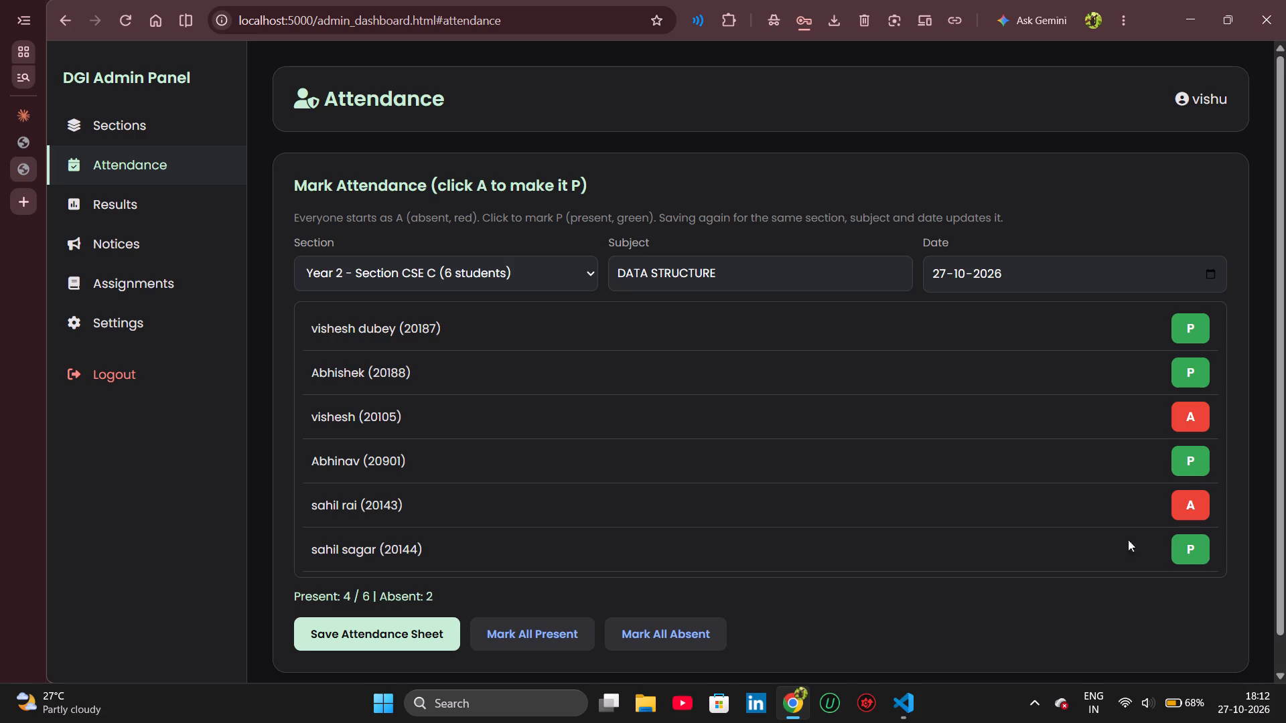
scroll(1044, 539, down, 1)
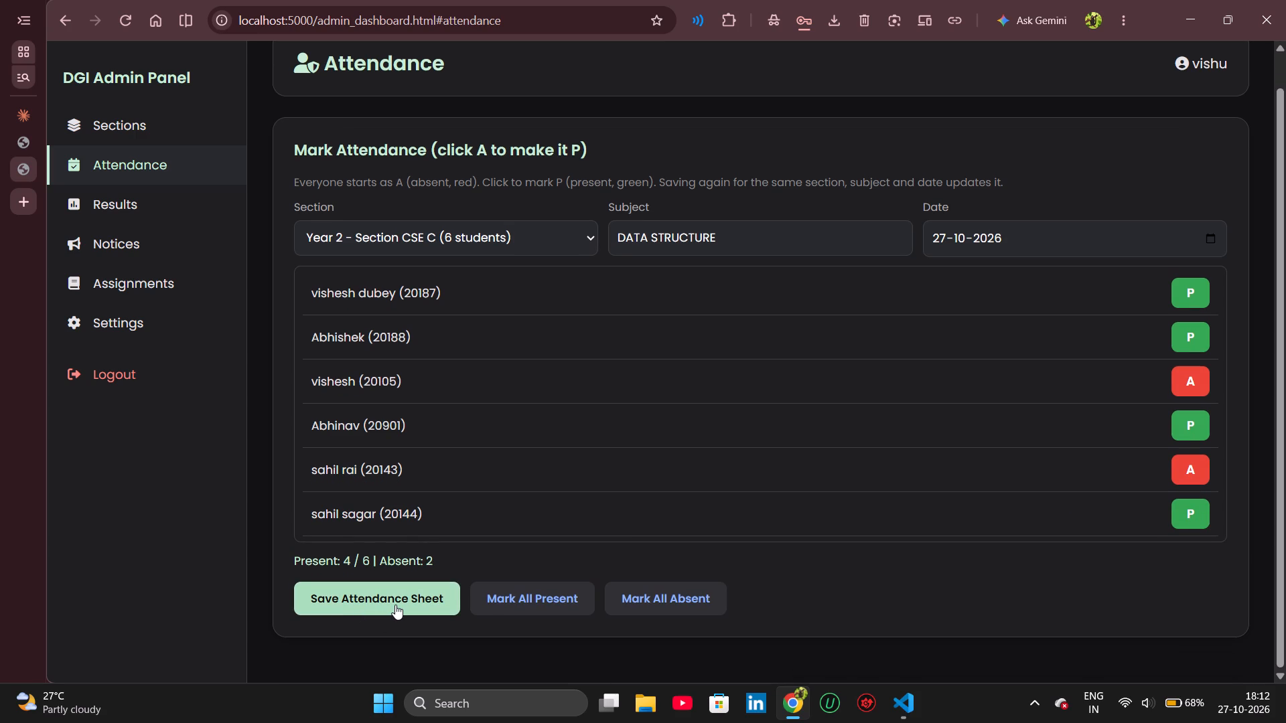
click(395, 605)
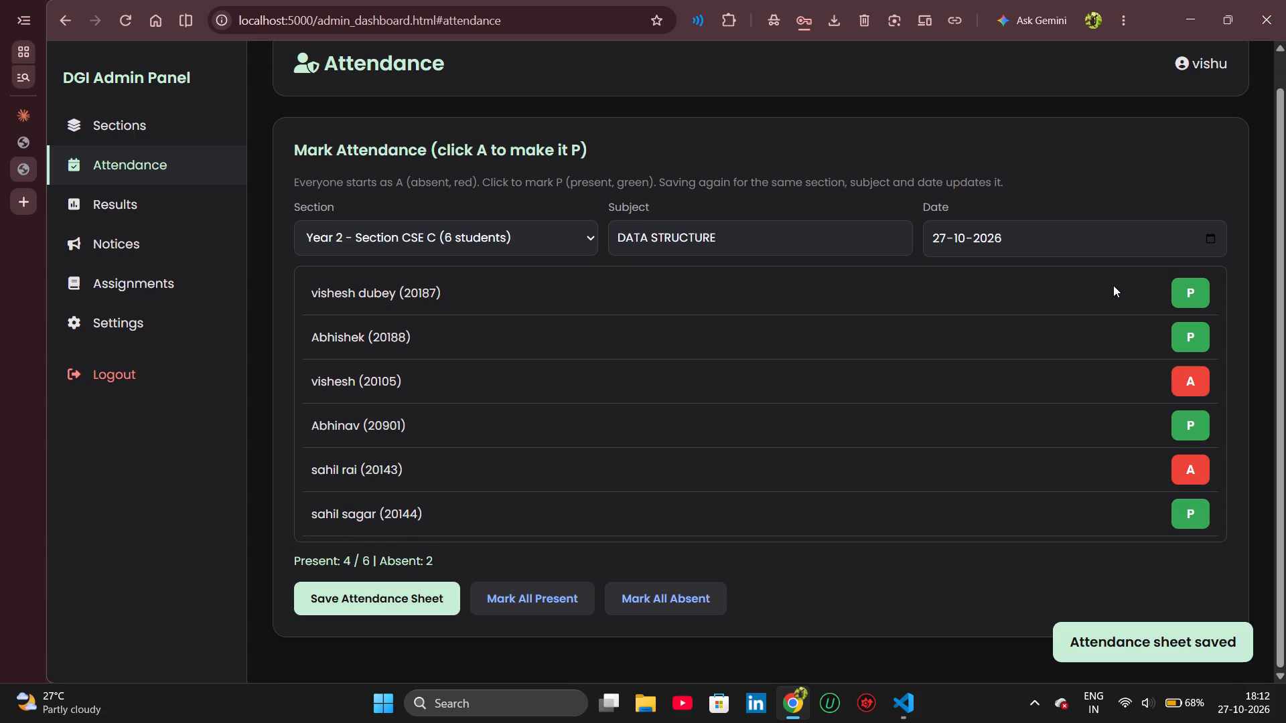
Set up marks entry in Results for Year 2 - Section CSE C with semester 3 and Class Test 1.
click(155, 204)
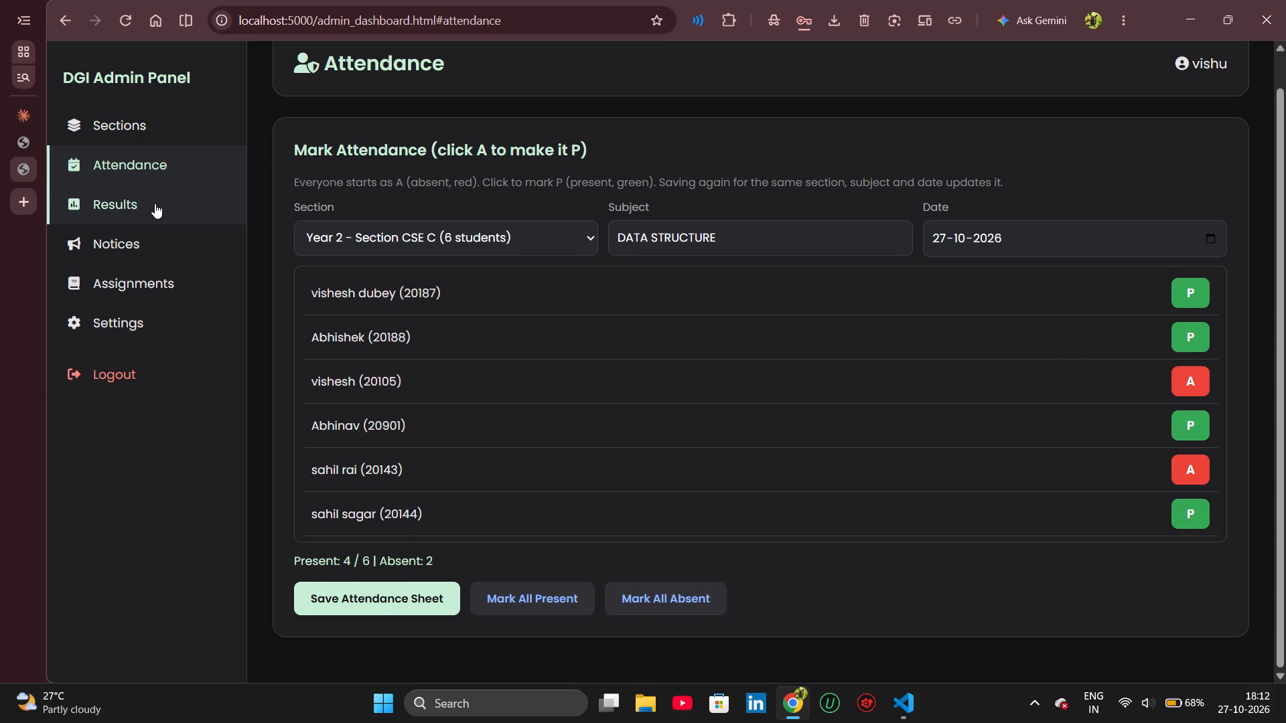
click(177, 165)
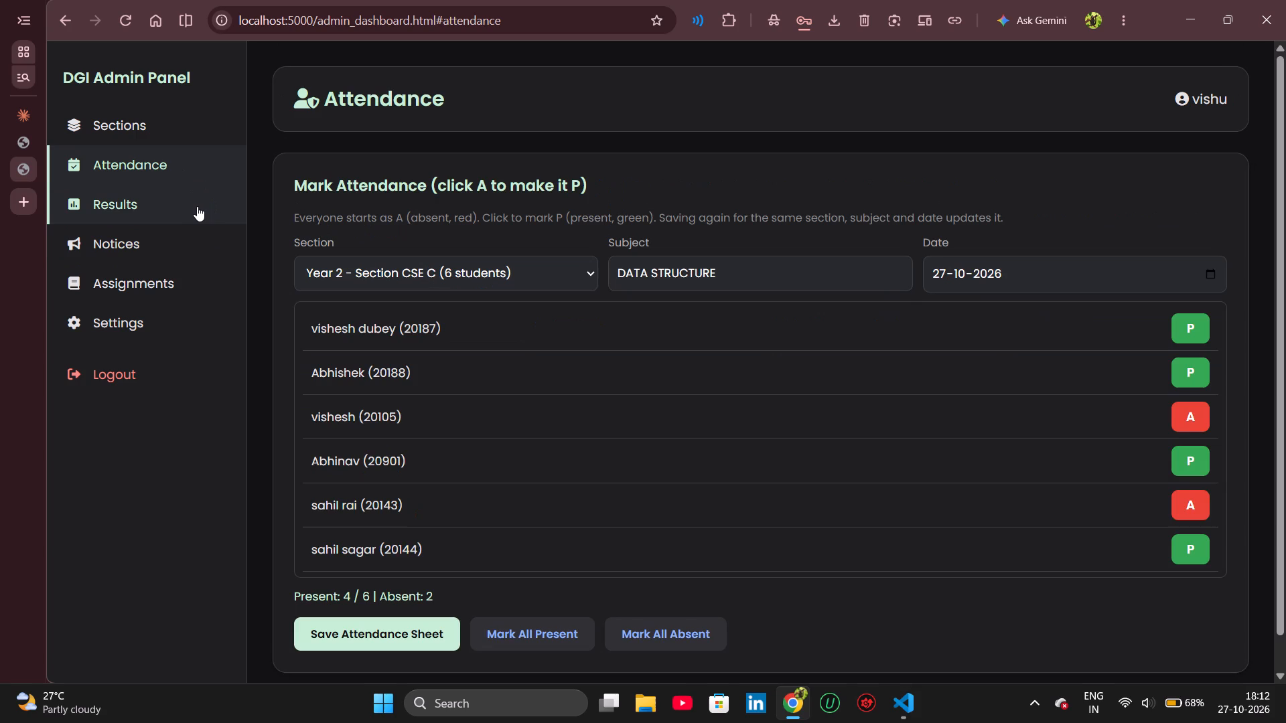
click(197, 206)
click(484, 267)
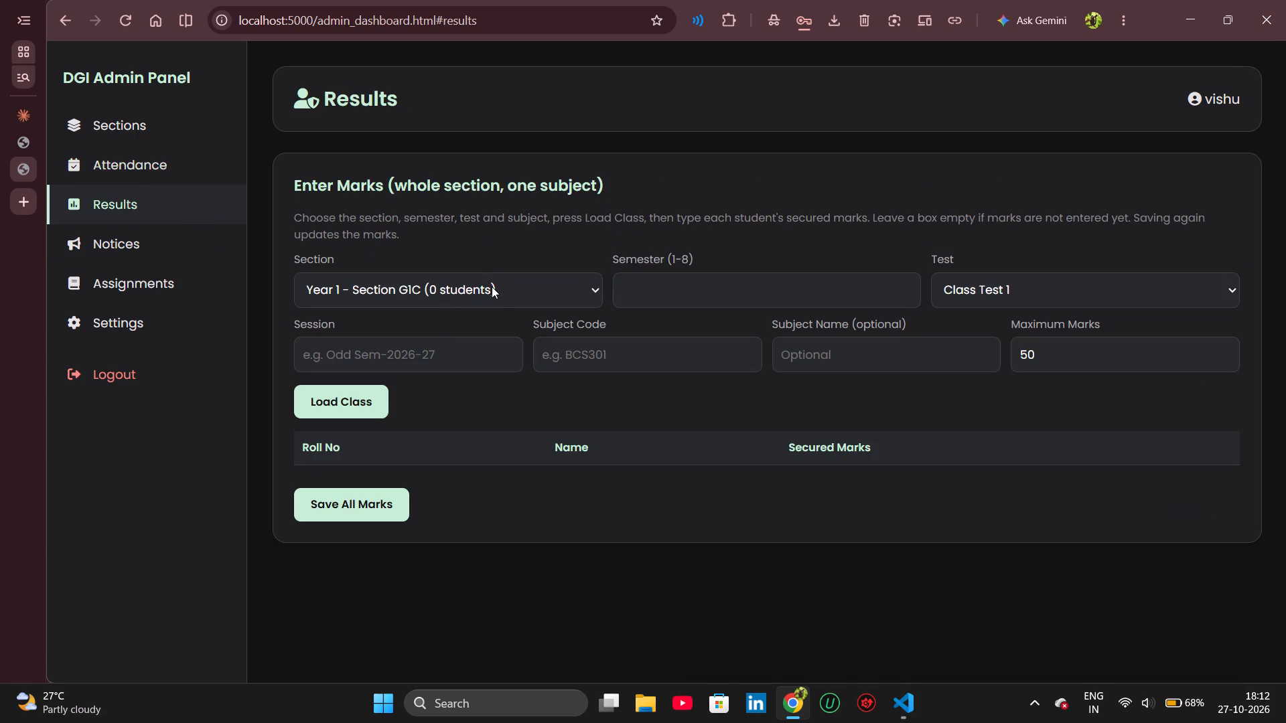
click(492, 287)
click(495, 345)
click(729, 295)
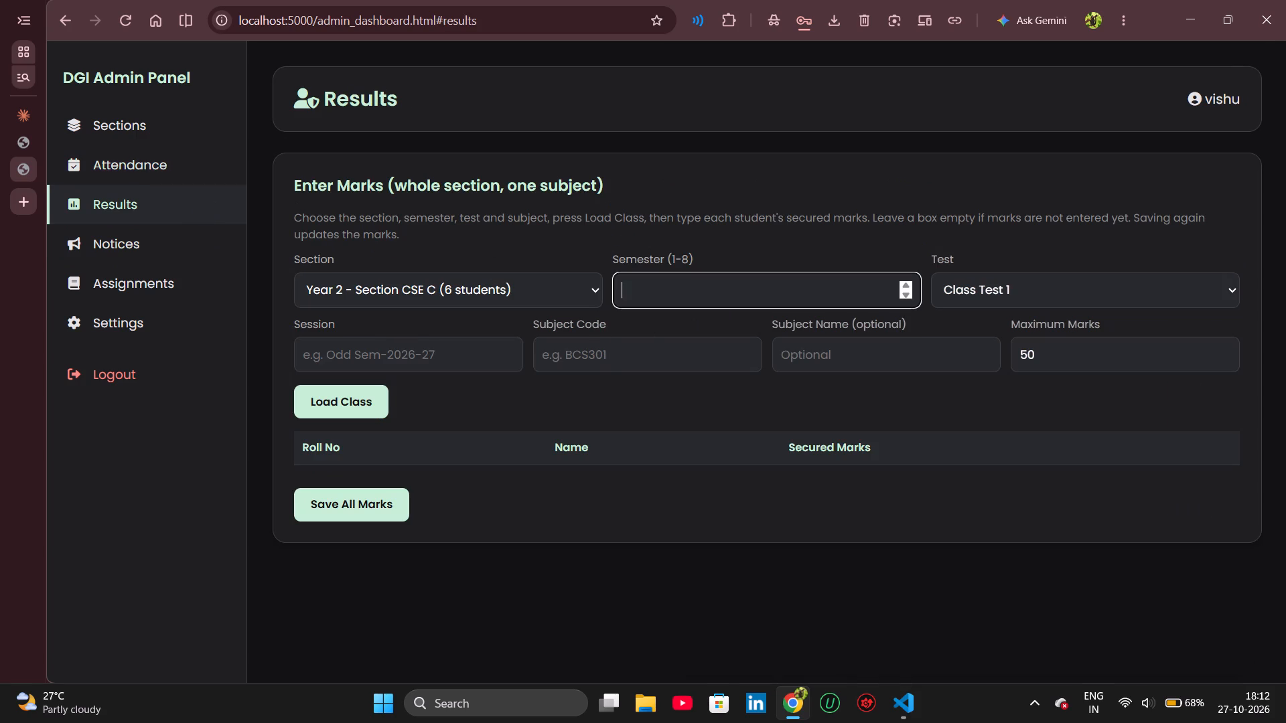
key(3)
click(993, 284)
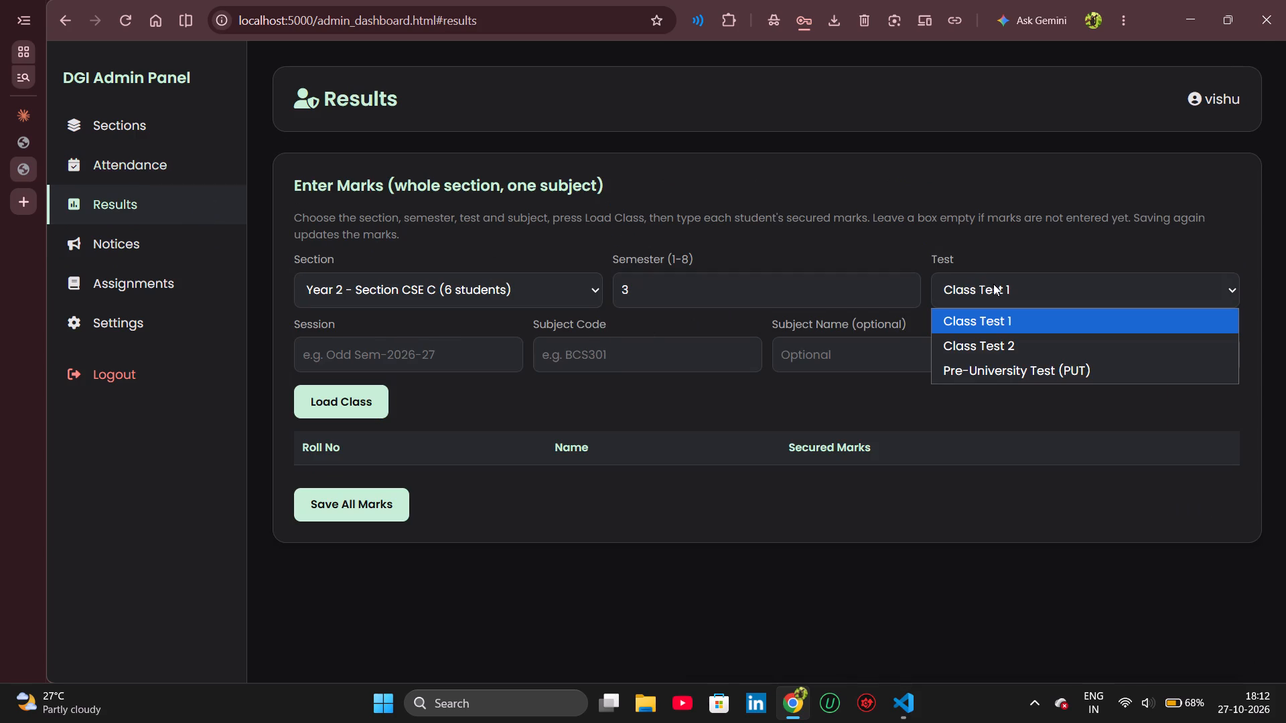
click(983, 321)
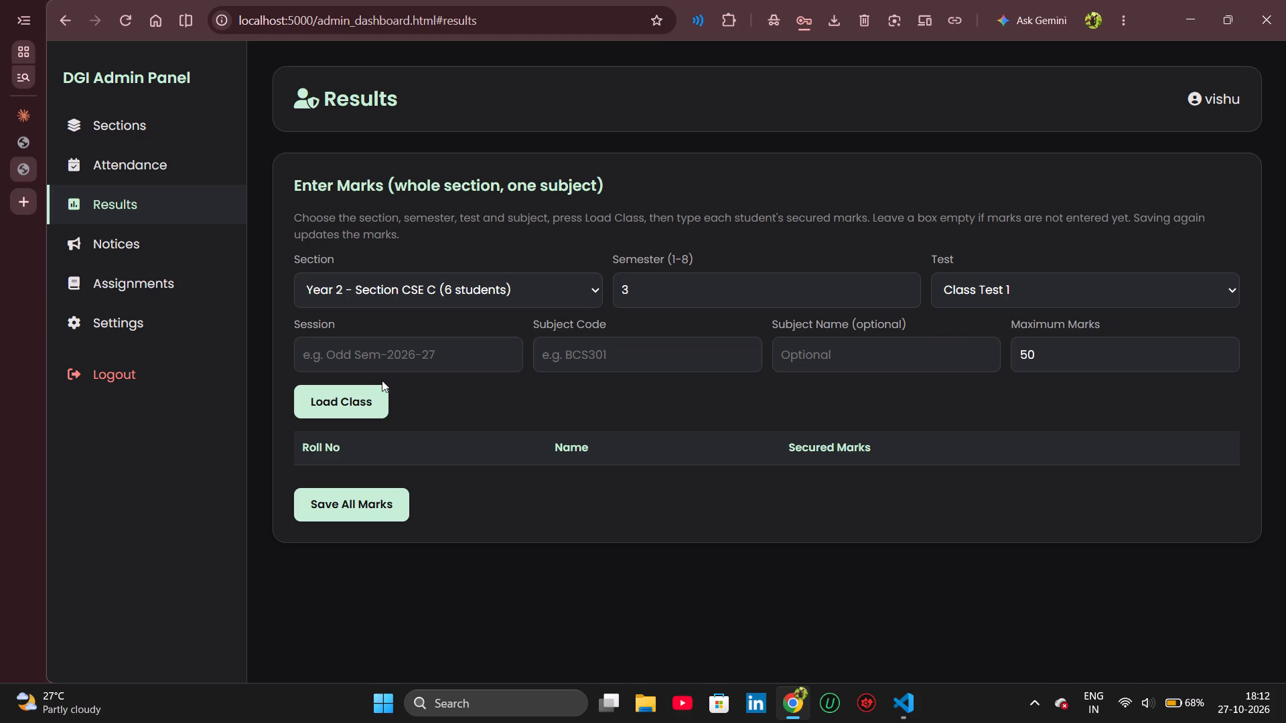
Enter the session for the marks sheet as odd sem-2026-27.
click(366, 355)
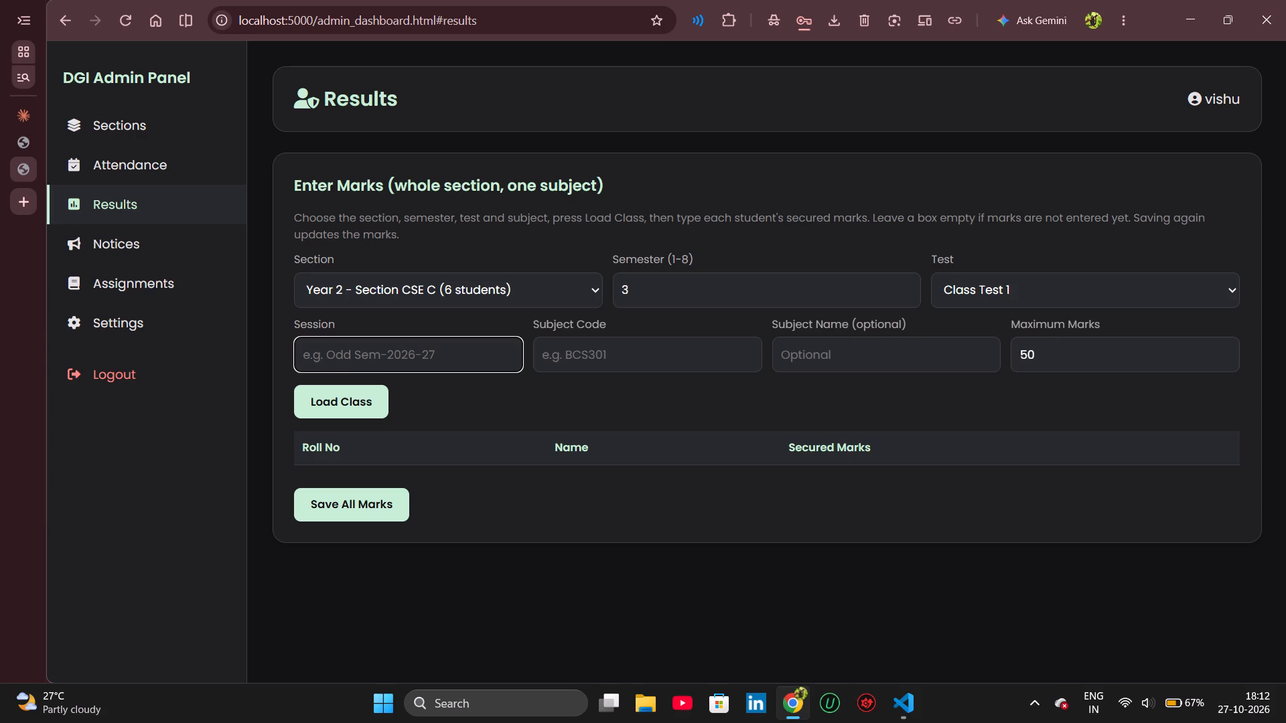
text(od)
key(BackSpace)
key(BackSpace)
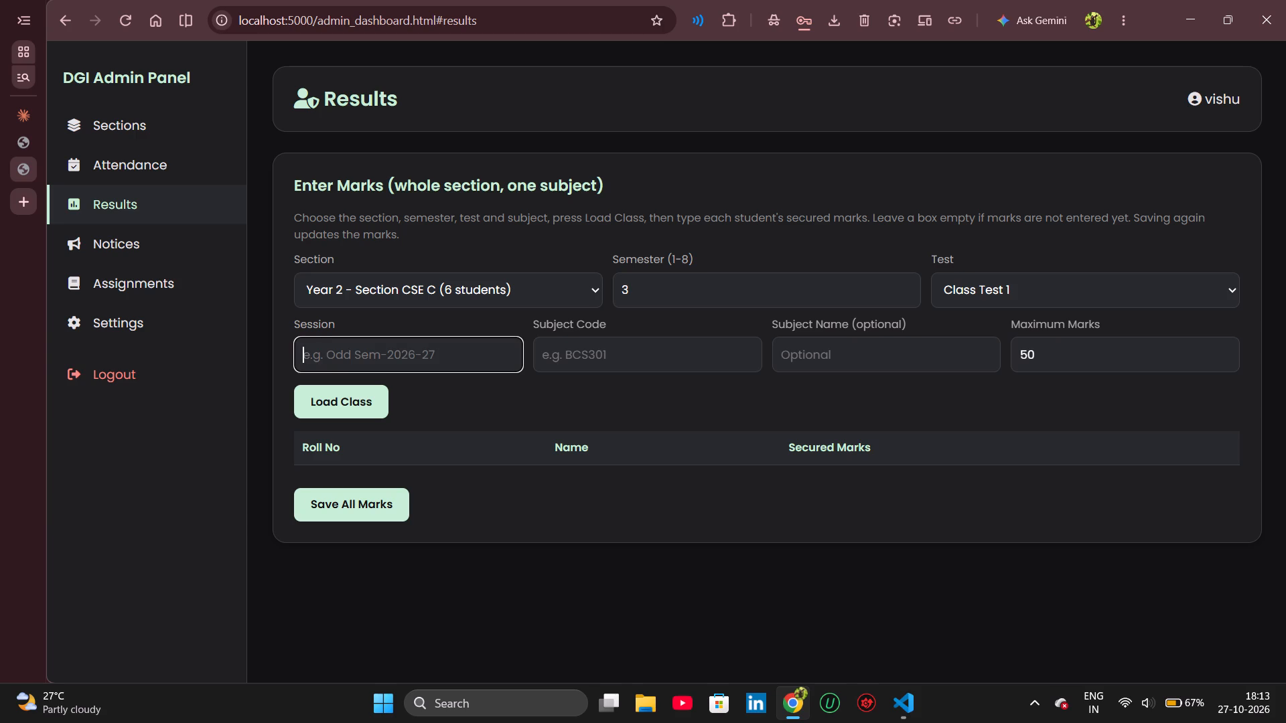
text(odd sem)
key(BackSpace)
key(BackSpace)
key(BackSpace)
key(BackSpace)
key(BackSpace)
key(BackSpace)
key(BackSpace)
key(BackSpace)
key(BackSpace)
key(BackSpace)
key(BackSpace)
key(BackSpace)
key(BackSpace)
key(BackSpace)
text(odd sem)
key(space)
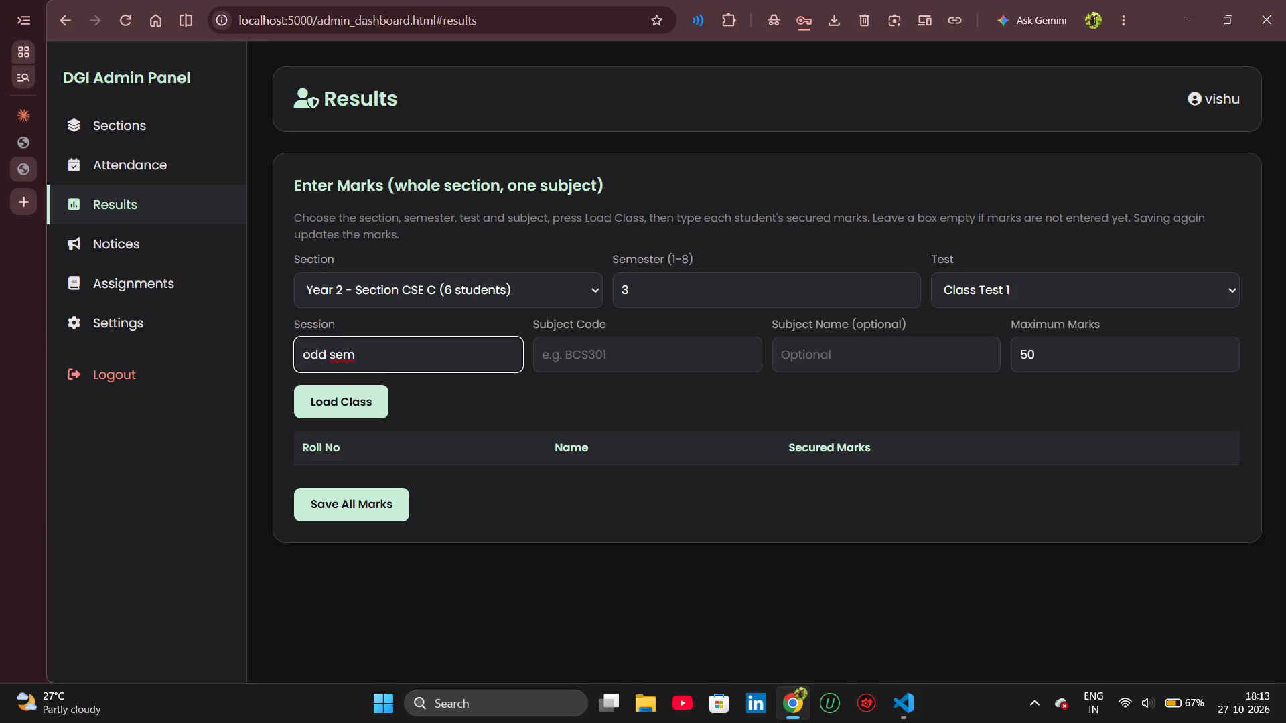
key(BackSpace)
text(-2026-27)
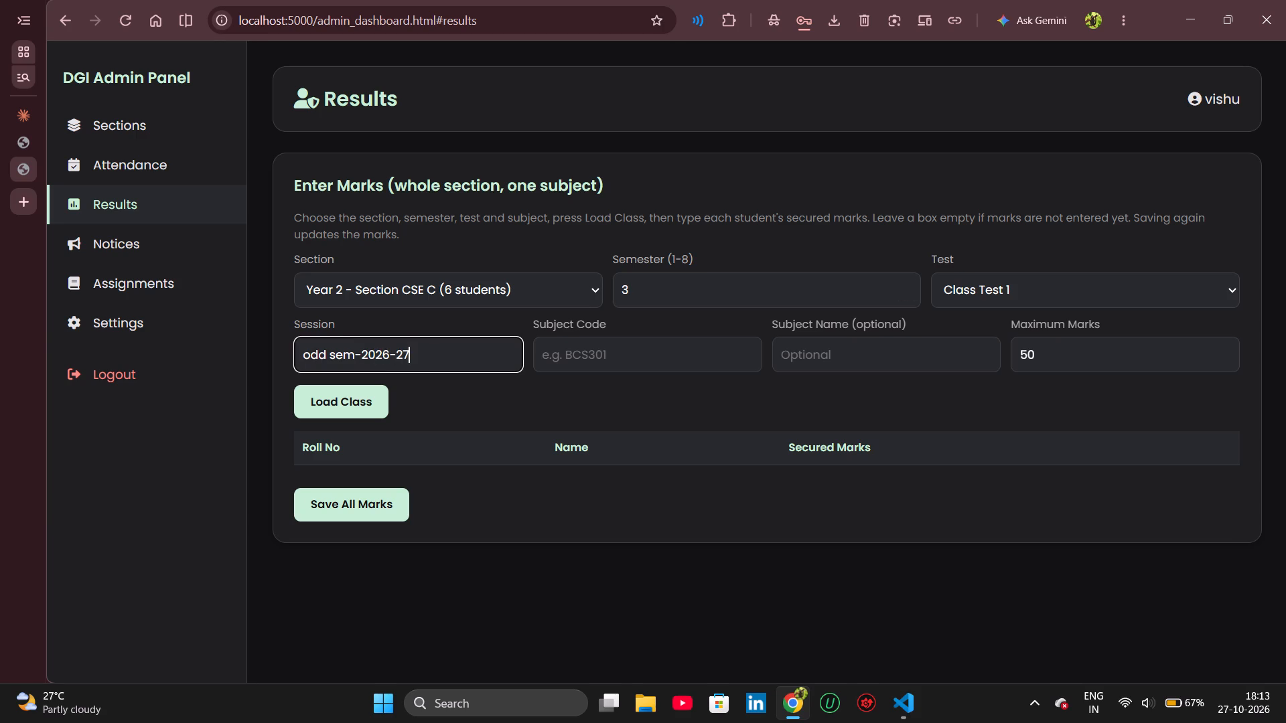
Enter BCS301 as the subject code and DATA STRUCTURE as the subject name.
click(577, 360)
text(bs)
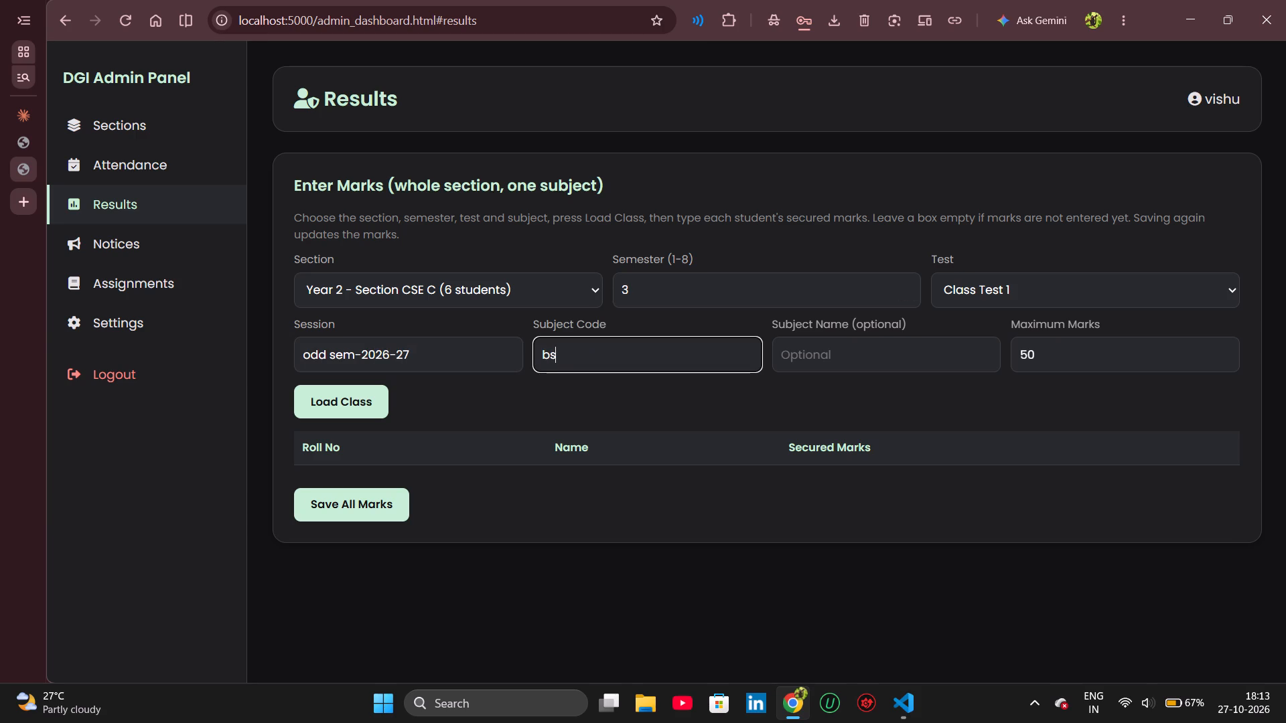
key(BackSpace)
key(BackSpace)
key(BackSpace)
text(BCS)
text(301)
click(839, 360)
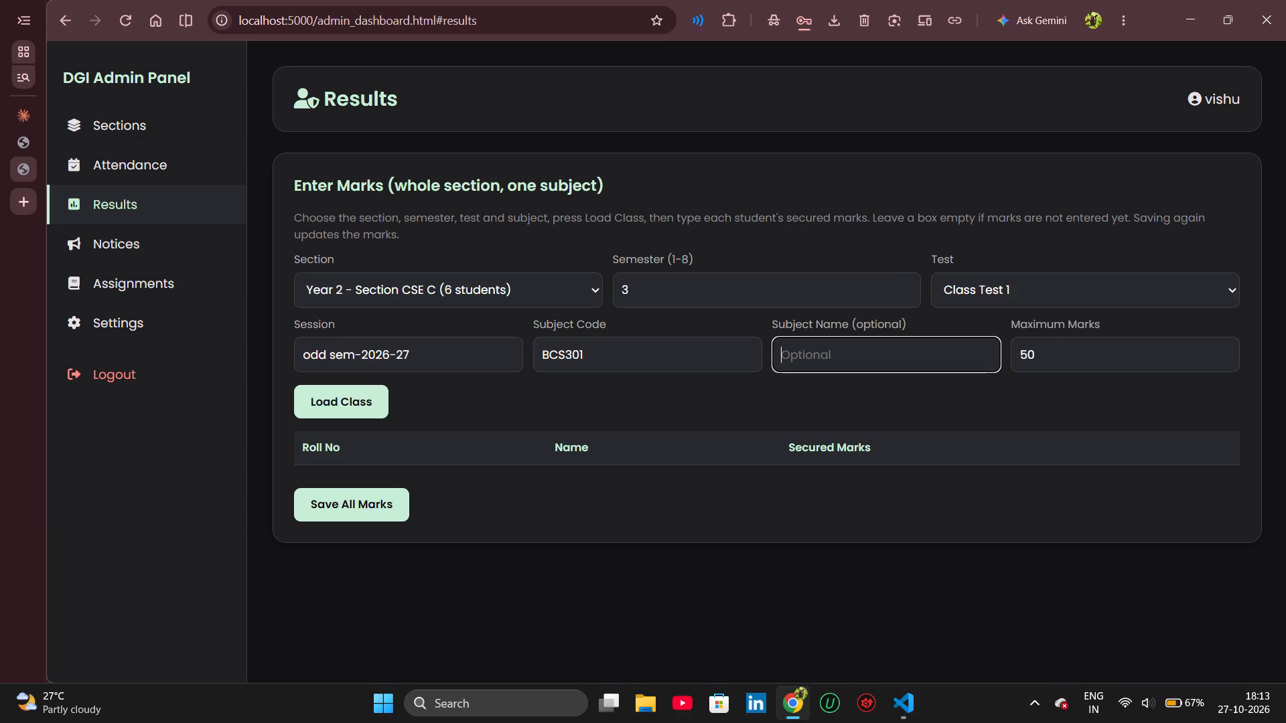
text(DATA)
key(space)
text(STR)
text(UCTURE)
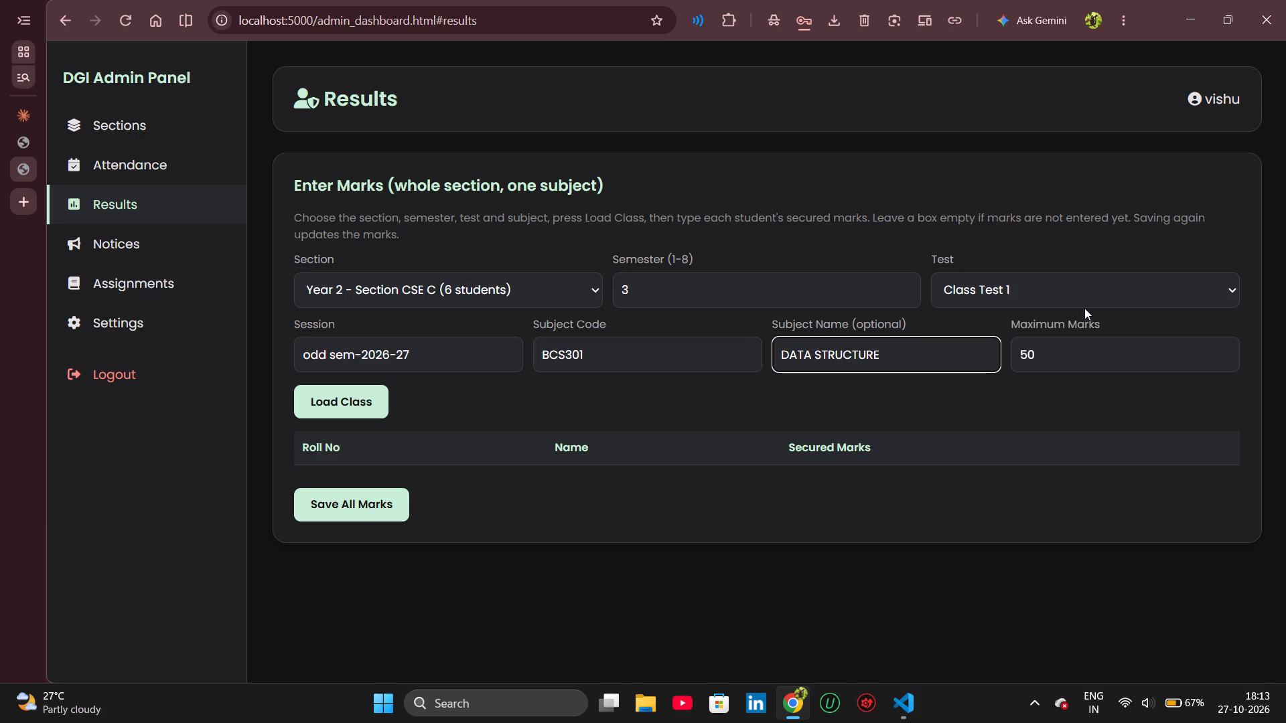
Load the class's student list for entering marks.
click(1096, 354)
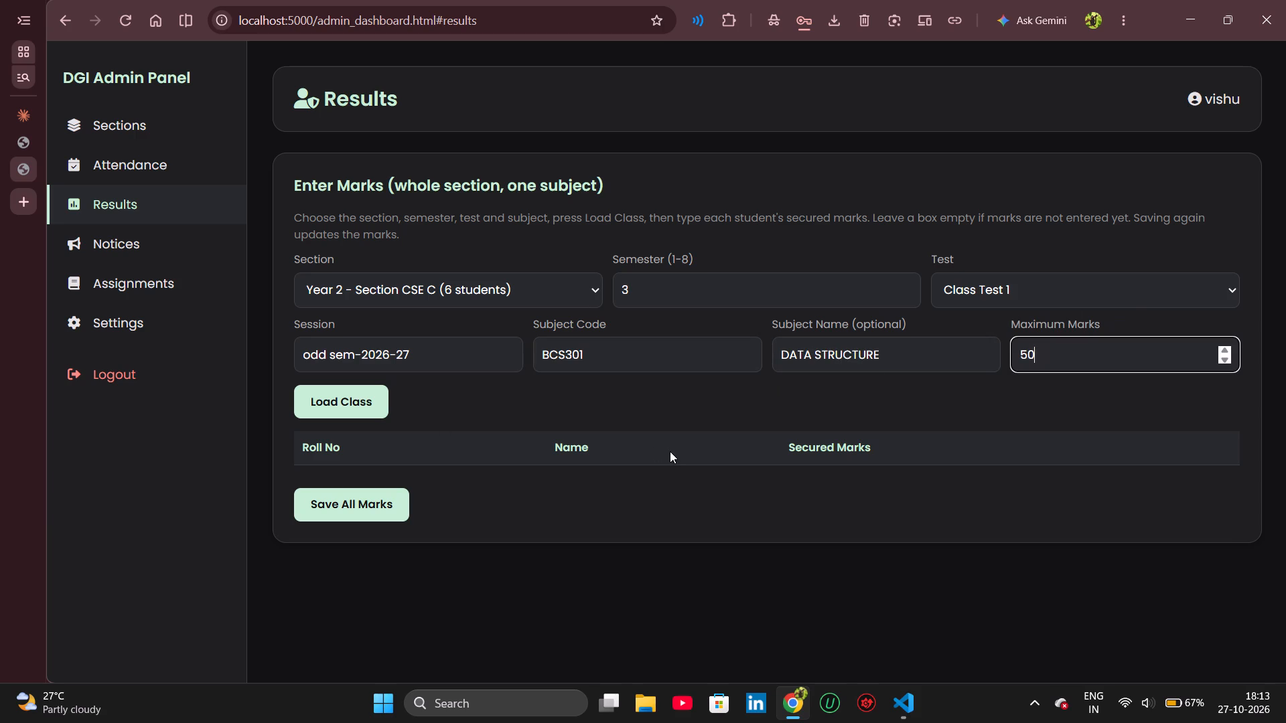
scroll(943, 434, left, 1)
click(358, 406)
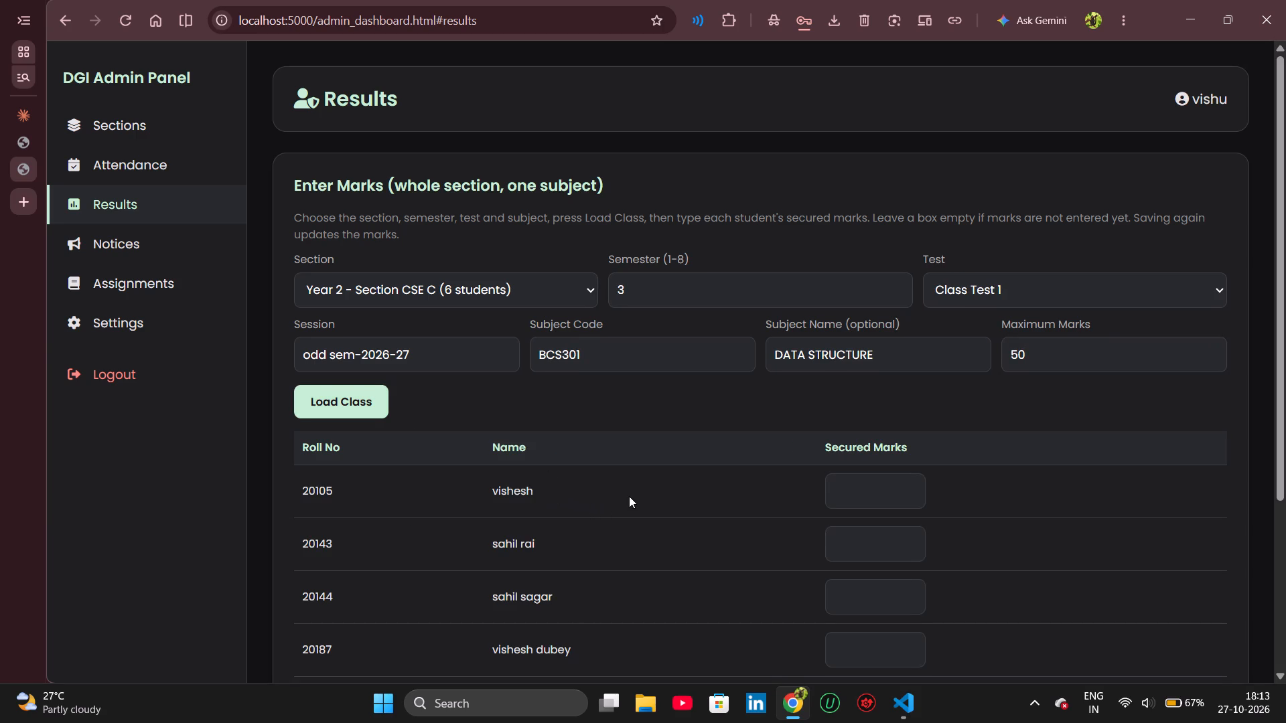
Enter secured marks of 40, 10 and 20 for the first, second and third listed students.
scroll(629, 496, down, 3)
scroll(629, 496, up, 1)
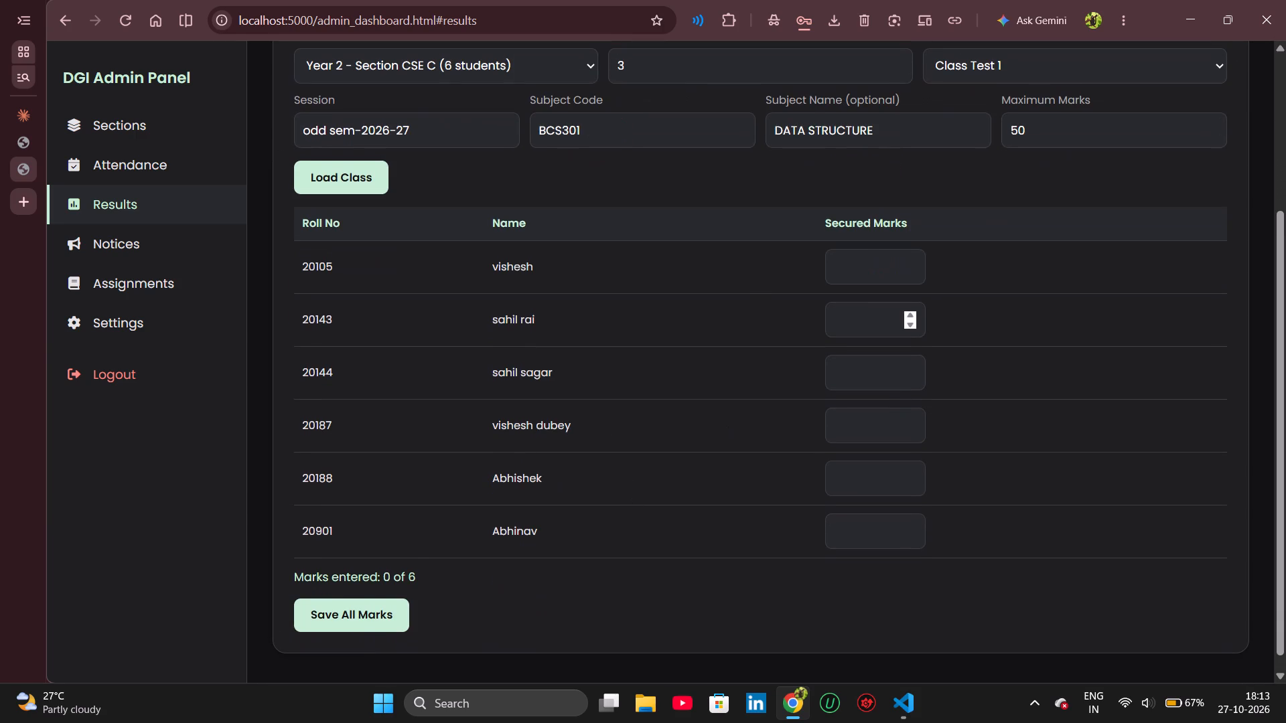
click(854, 266)
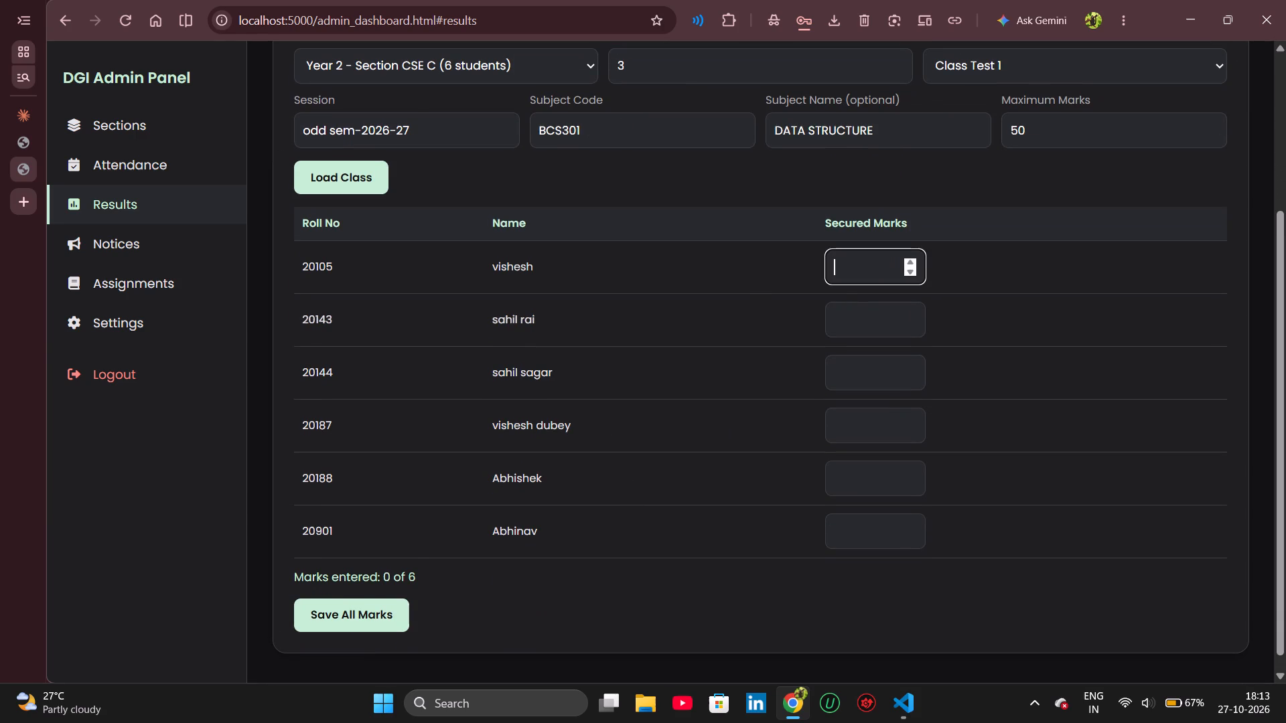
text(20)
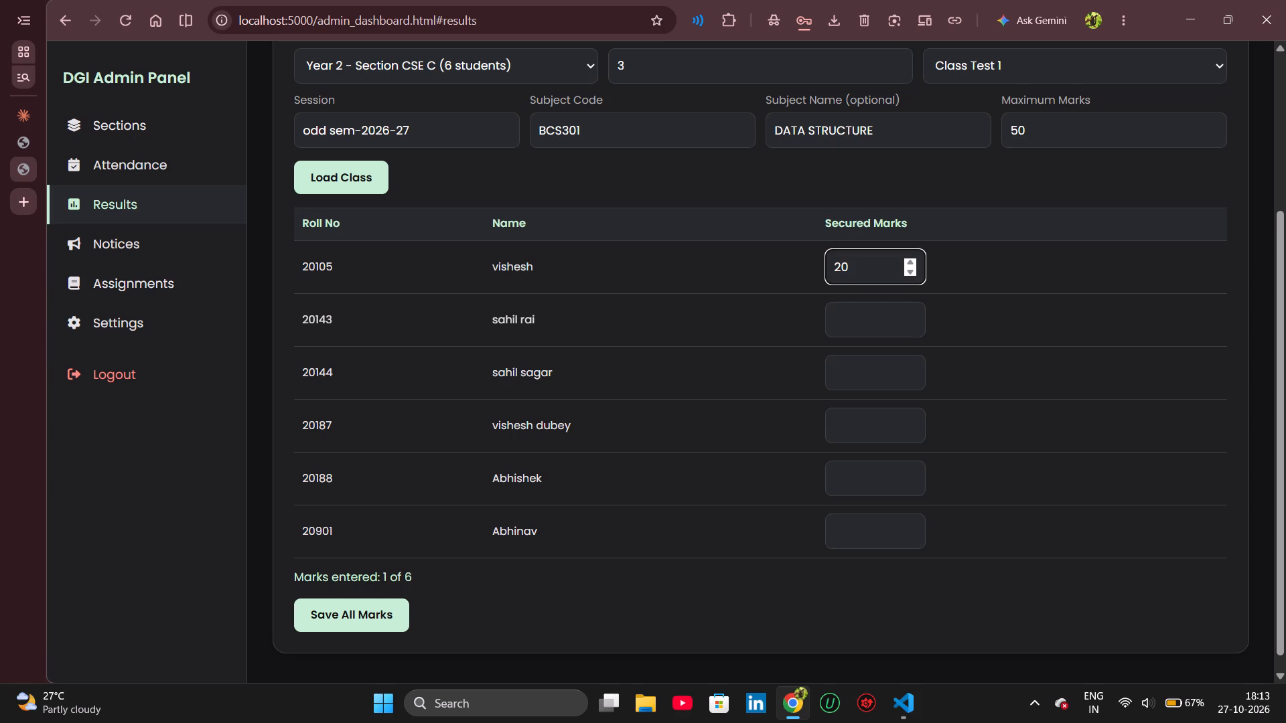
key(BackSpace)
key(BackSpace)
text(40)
click(849, 322)
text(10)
click(871, 381)
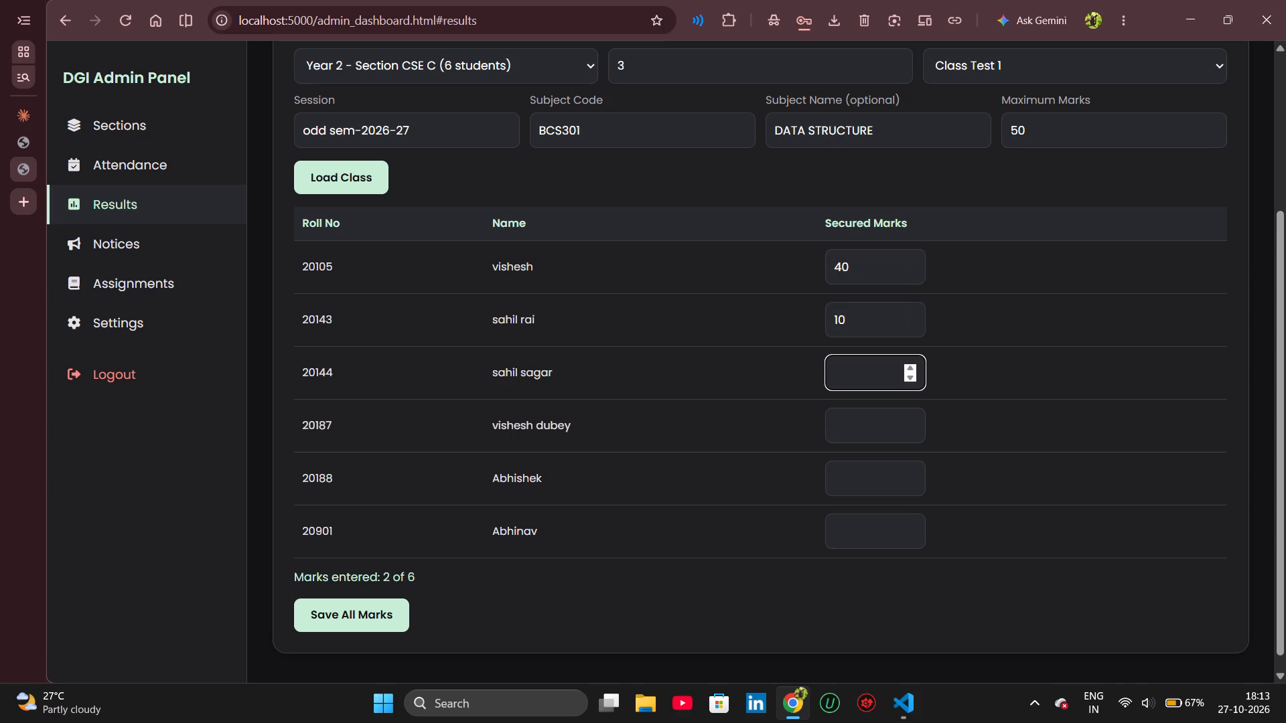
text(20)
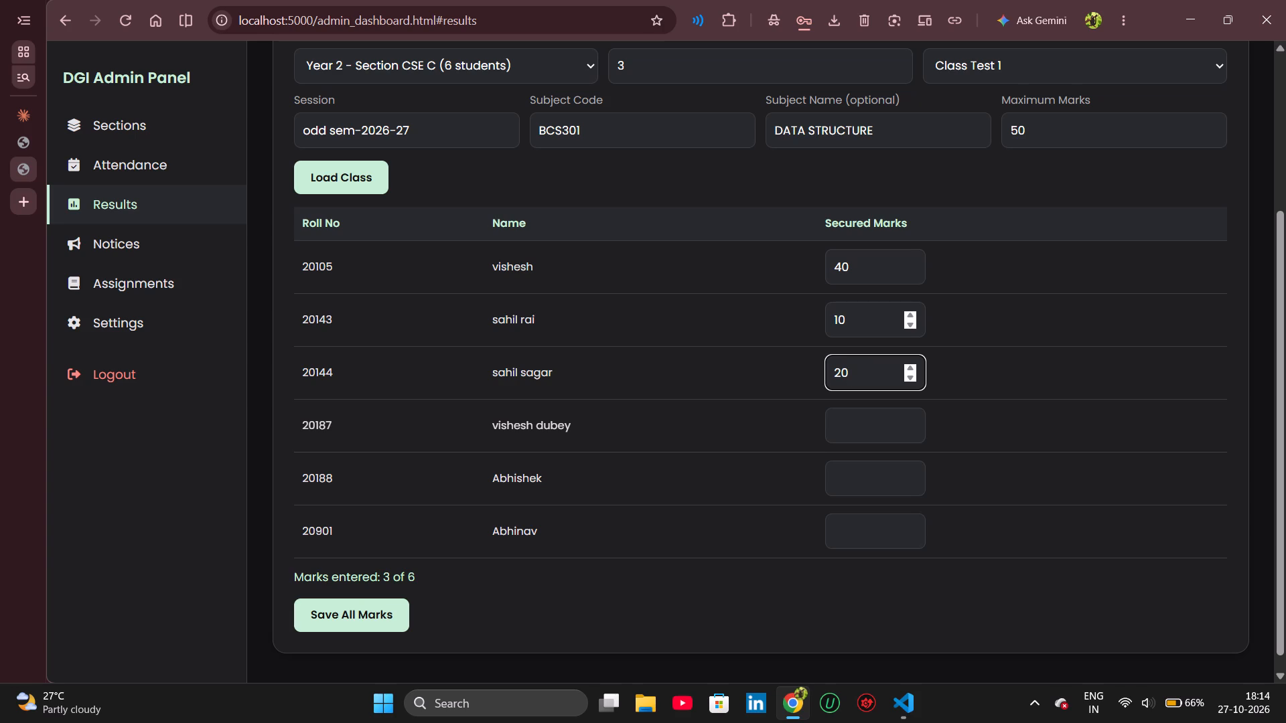
Enter secured marks of 45, 11 and 14 for the fourth, fifth and sixth students, and save all marks.
click(845, 467)
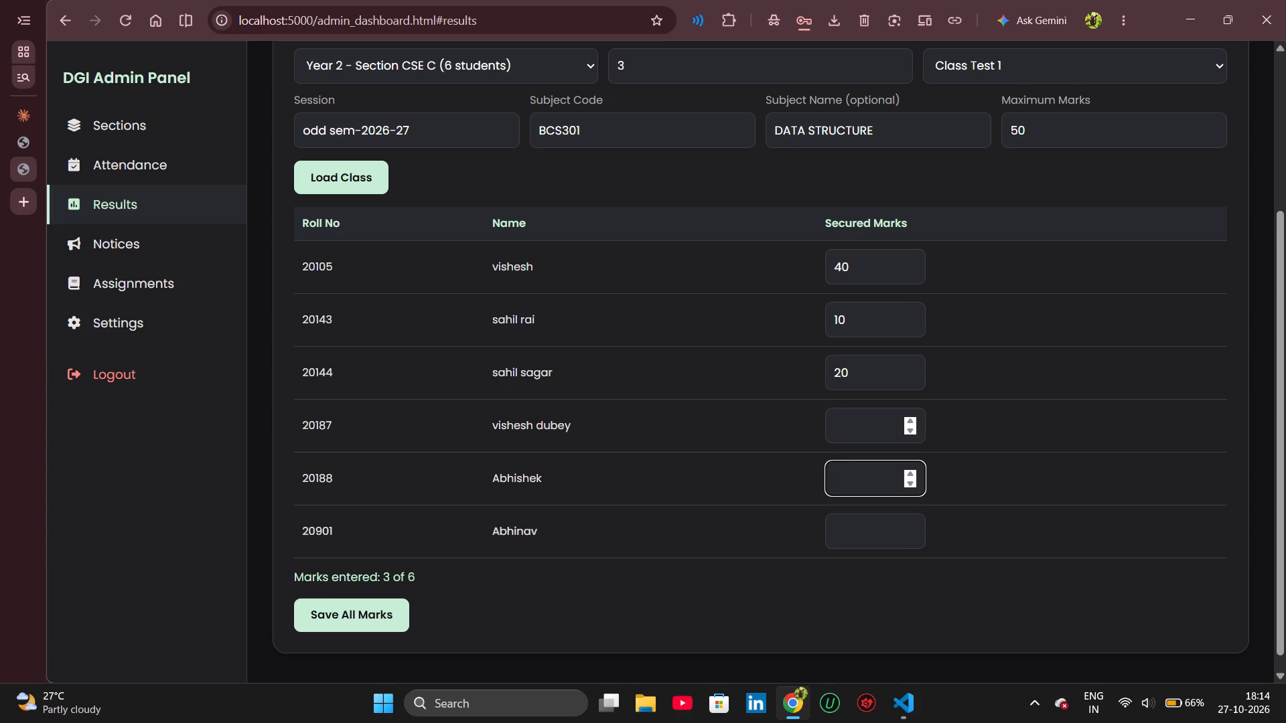
click(826, 437)
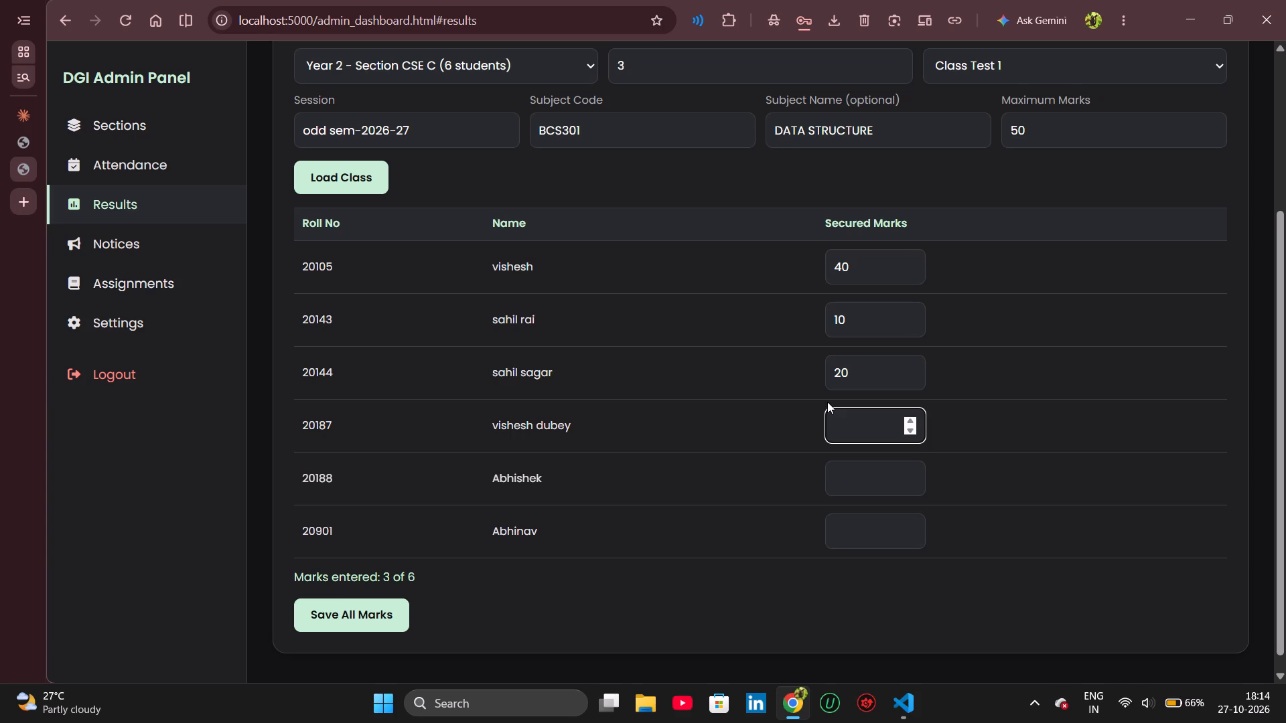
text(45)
click(867, 477)
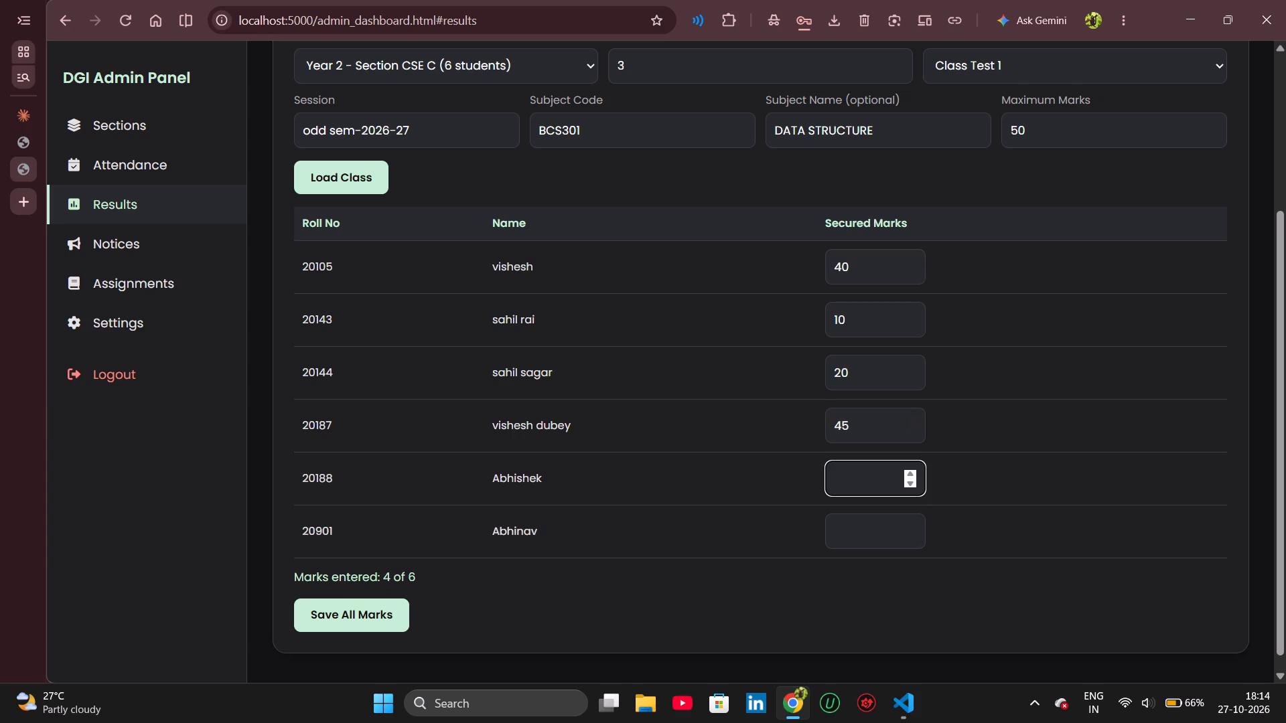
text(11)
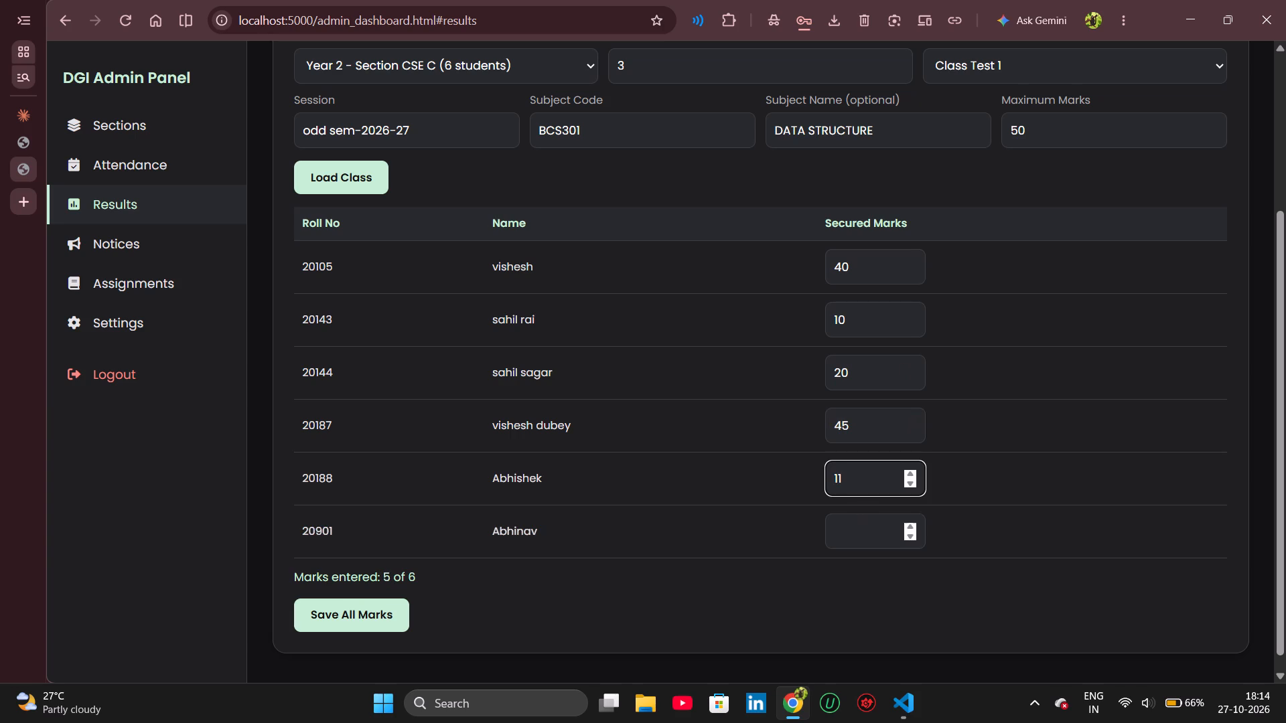
click(859, 527)
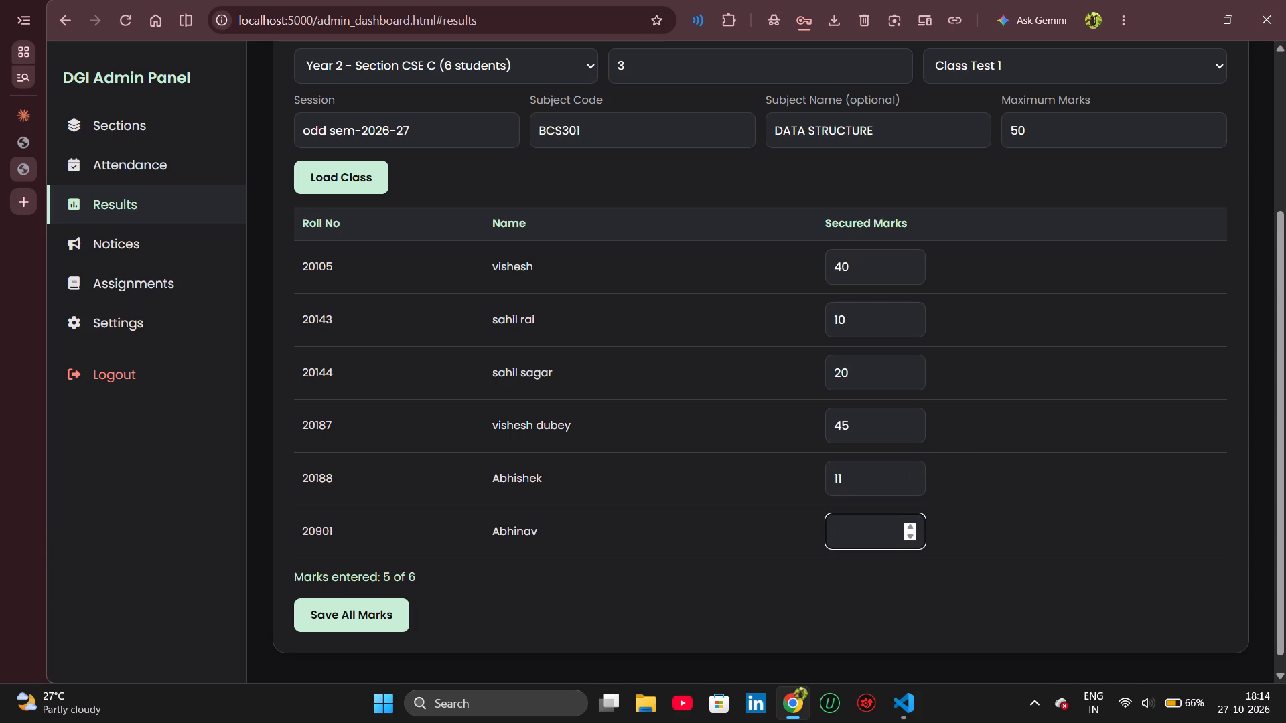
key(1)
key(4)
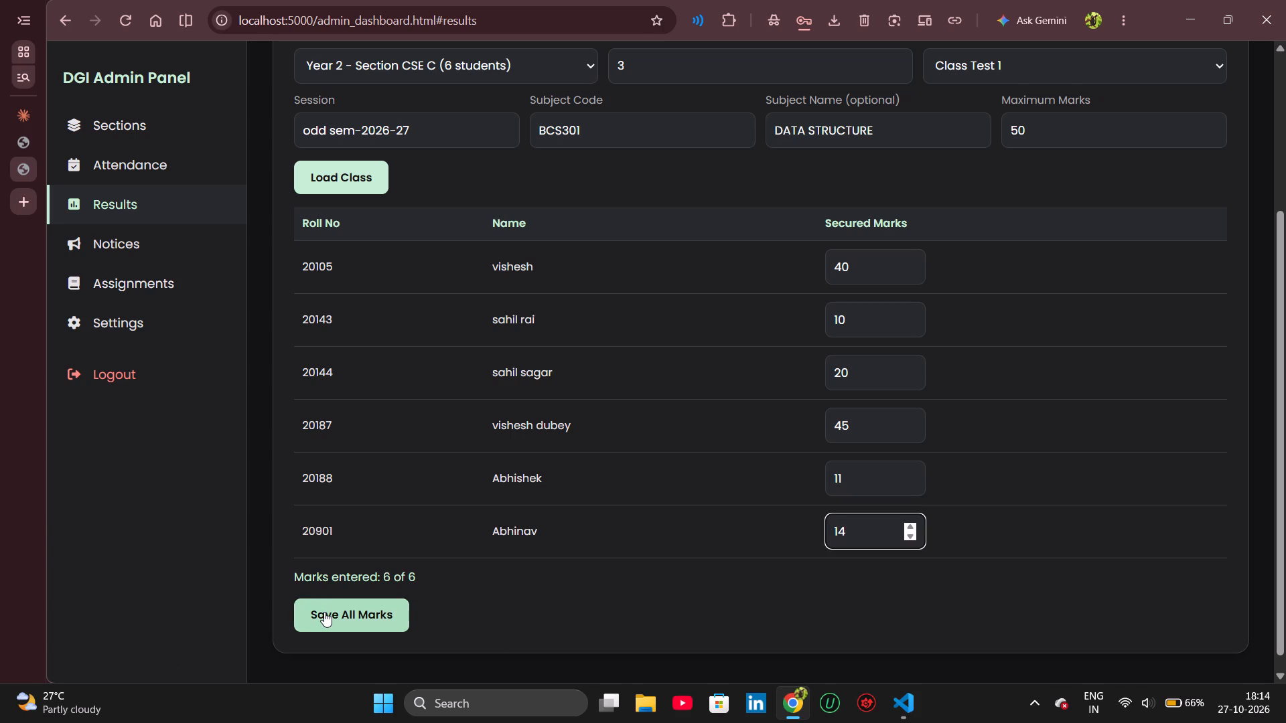
click(324, 612)
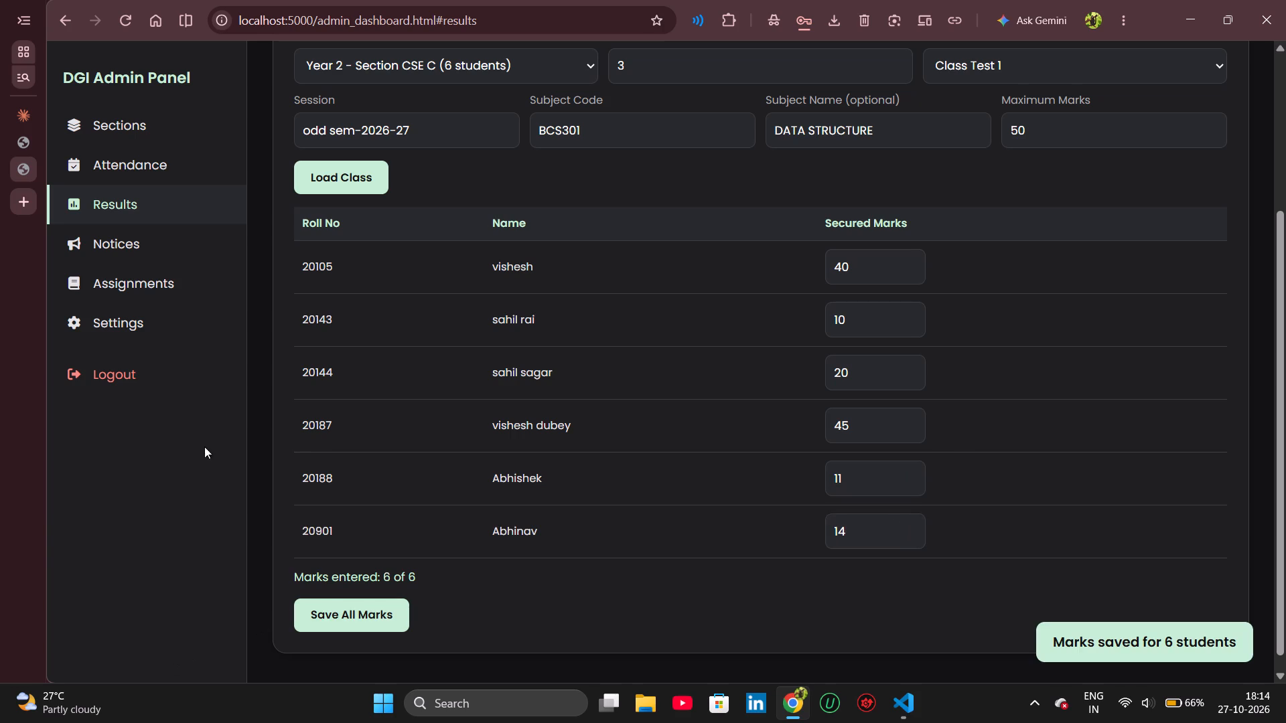
Review the Notices page, the attendance sheet and the saved Class Test 1 marks.
click(175, 256)
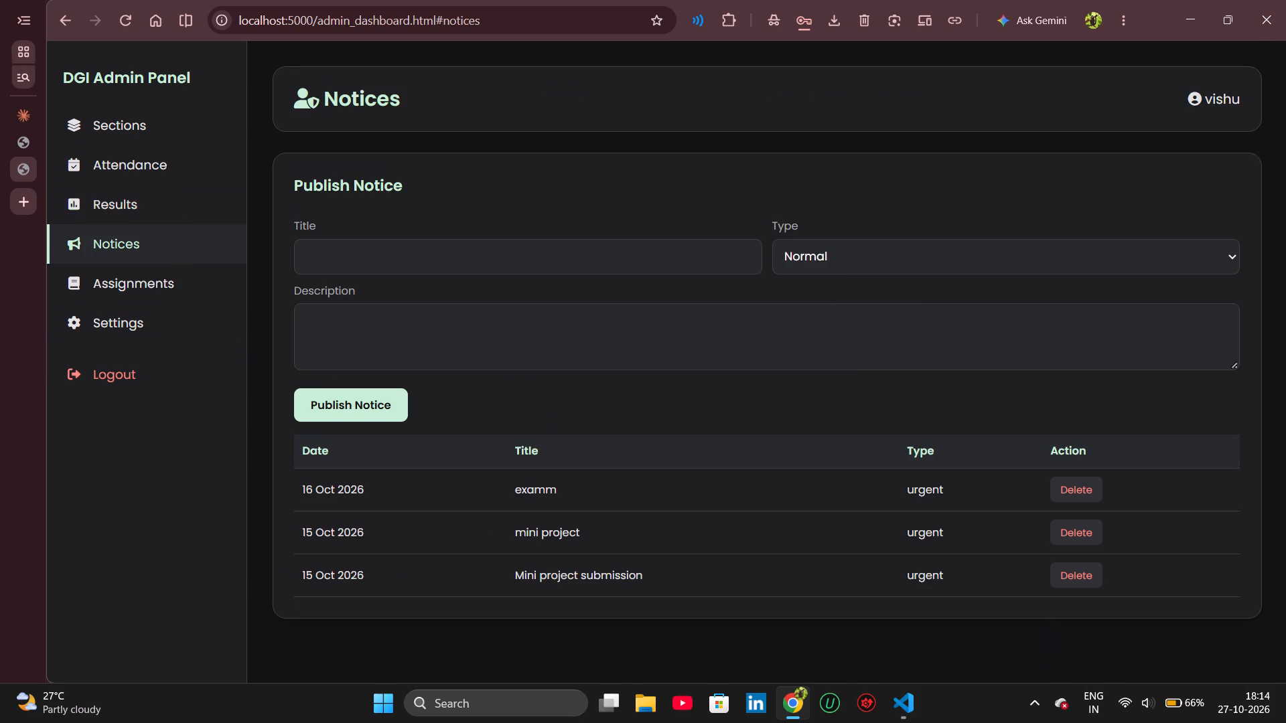
click(551, 258)
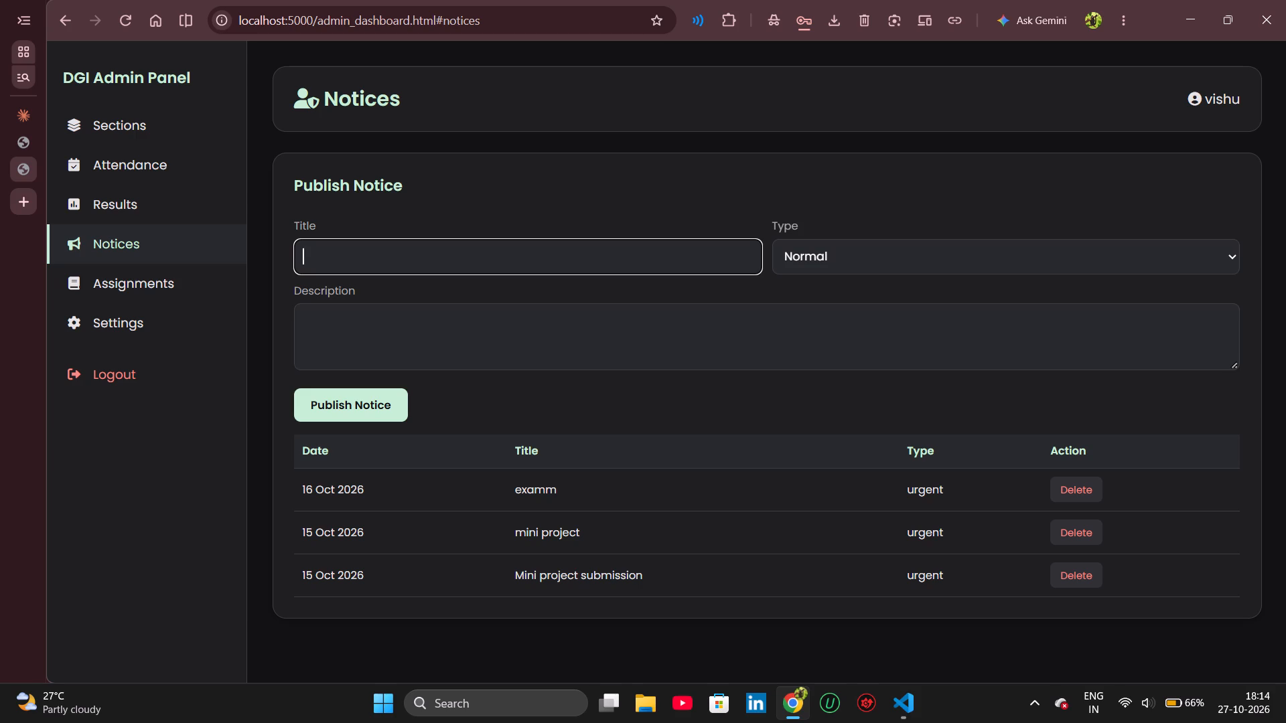
click(644, 425)
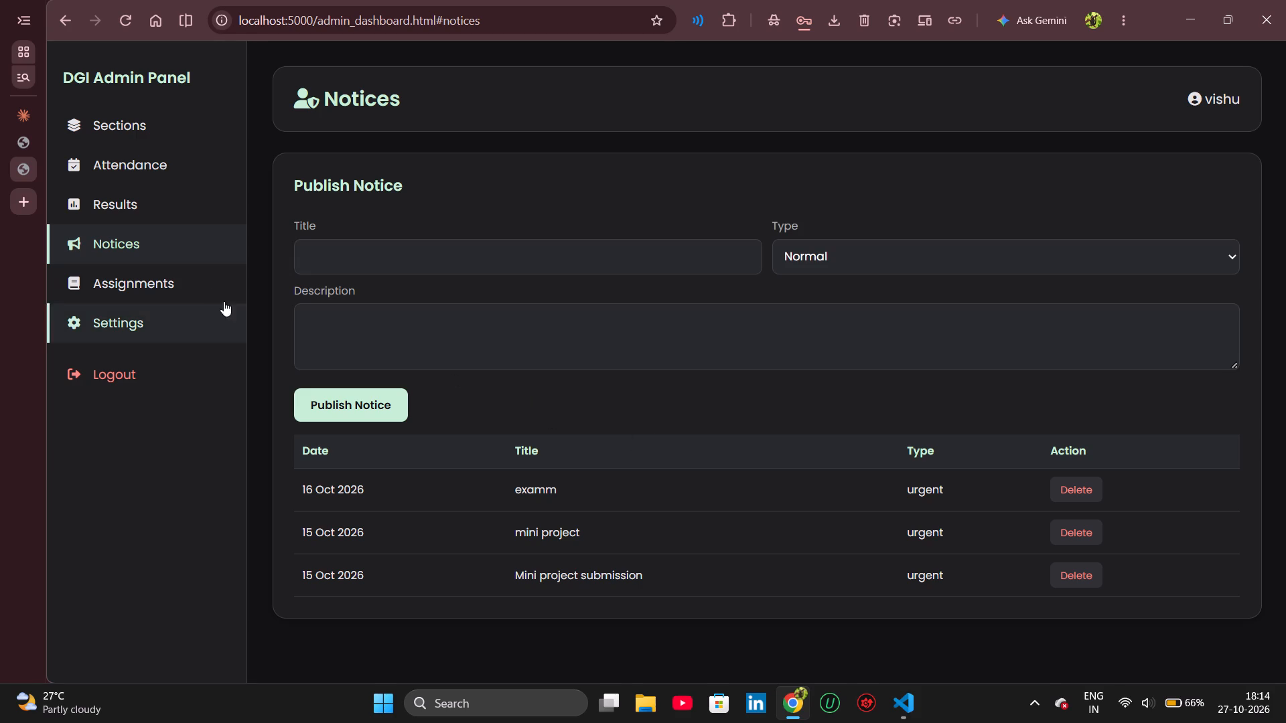
click(178, 208)
click(149, 159)
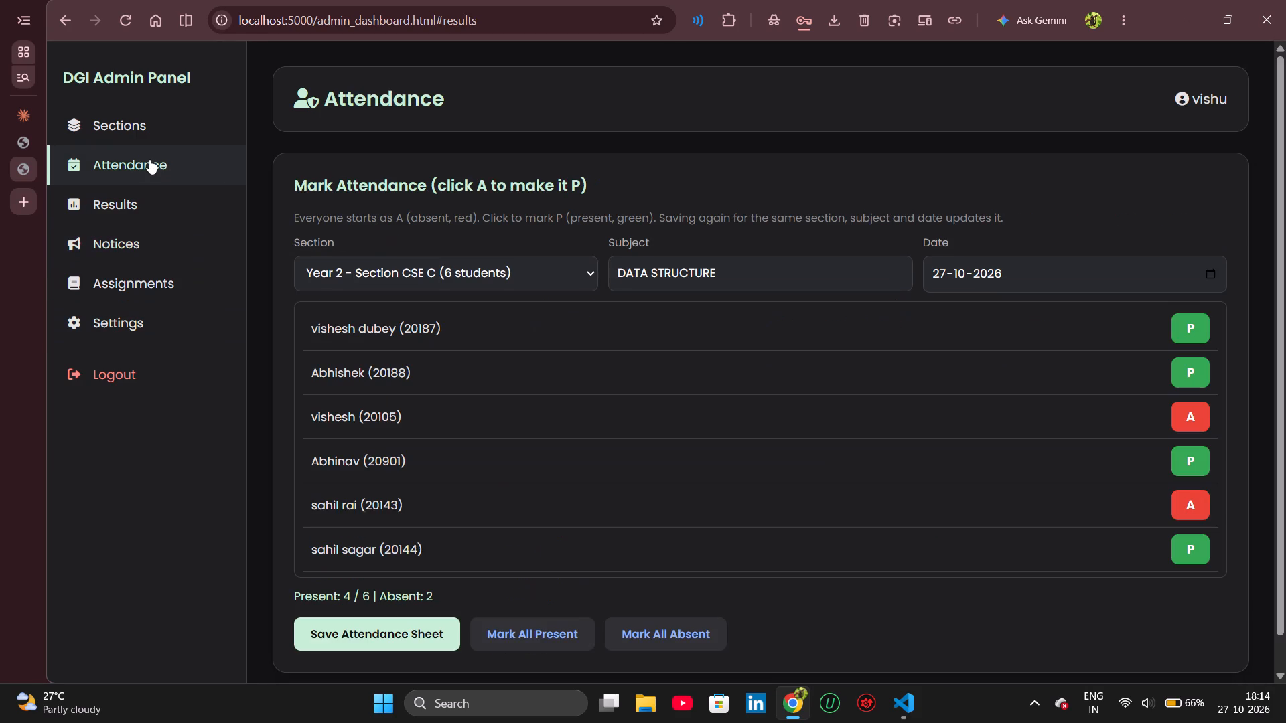
scroll(551, 370, down, 2)
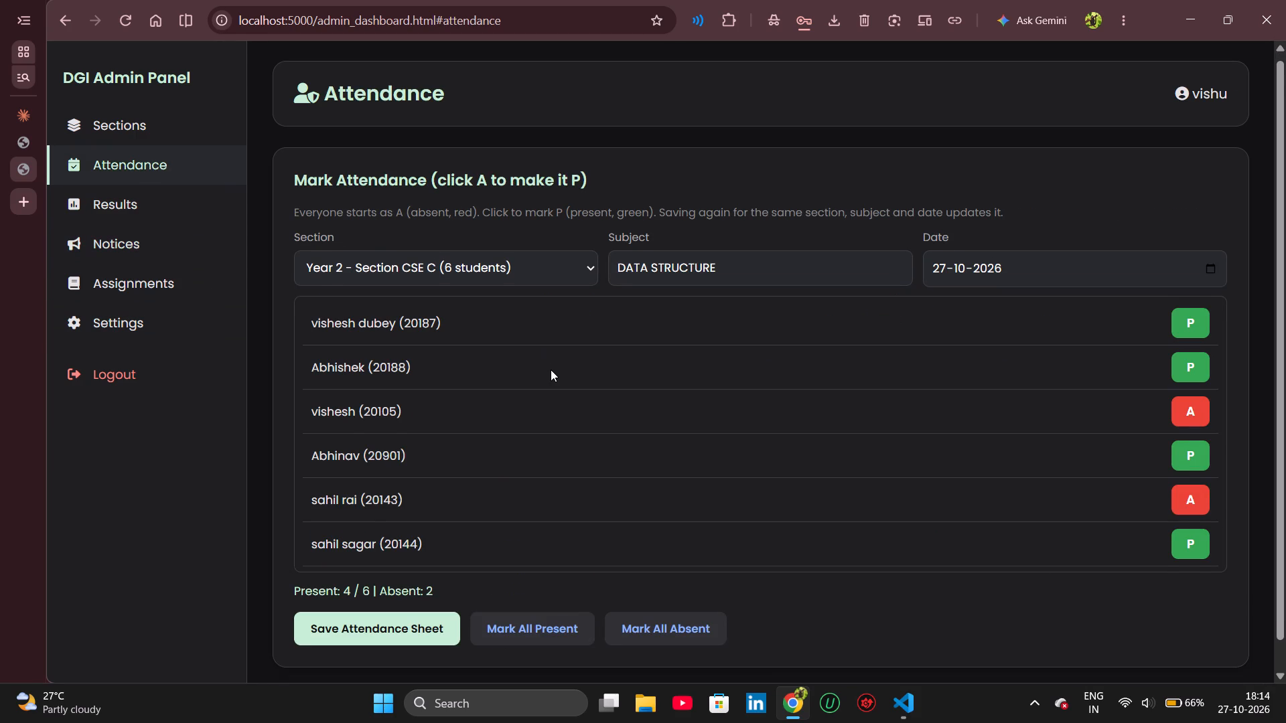
click(177, 206)
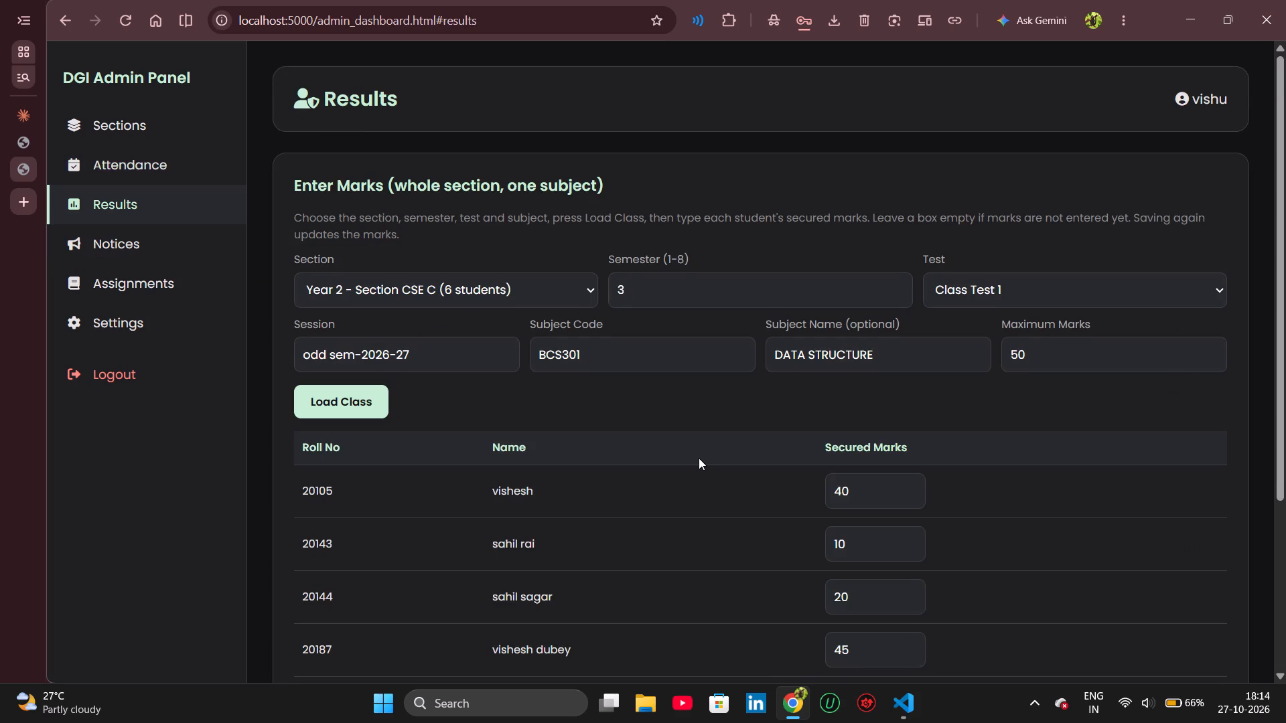
scroll(699, 458, down, 2)
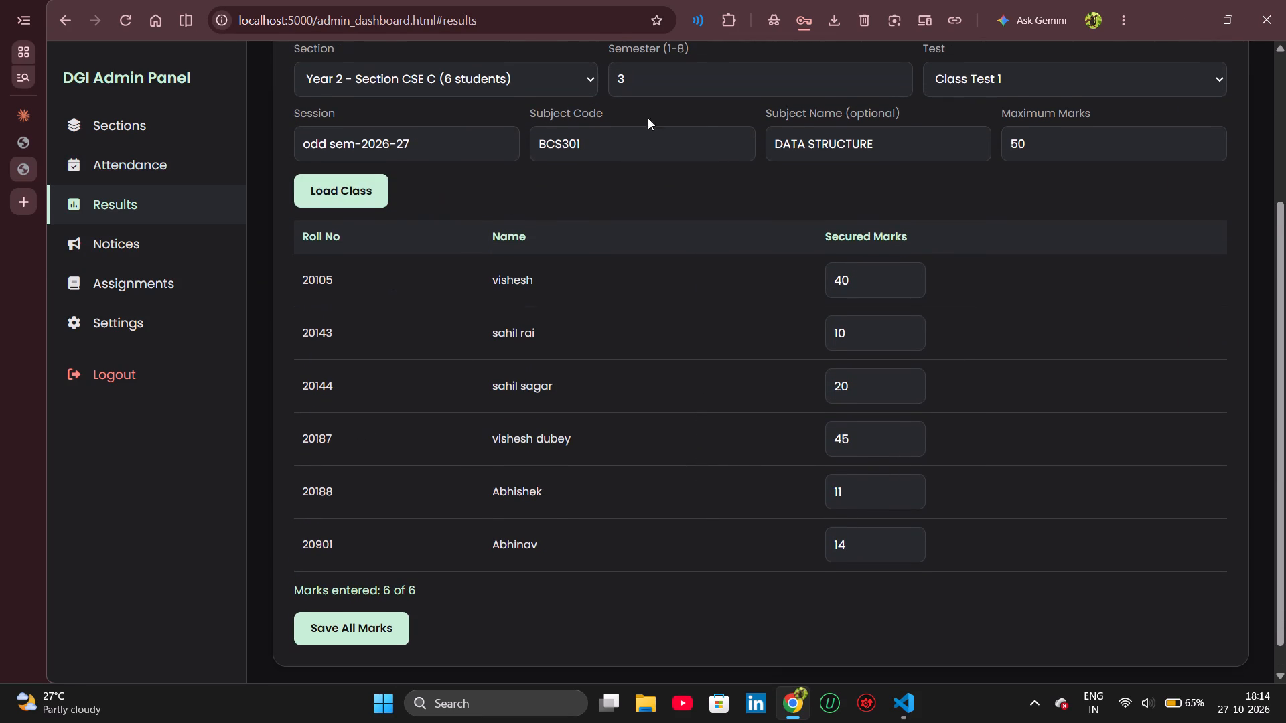
scroll(782, 118, up, 1)
Change the subject code to BCS302 for entering the next subject's marks.
click(726, 197)
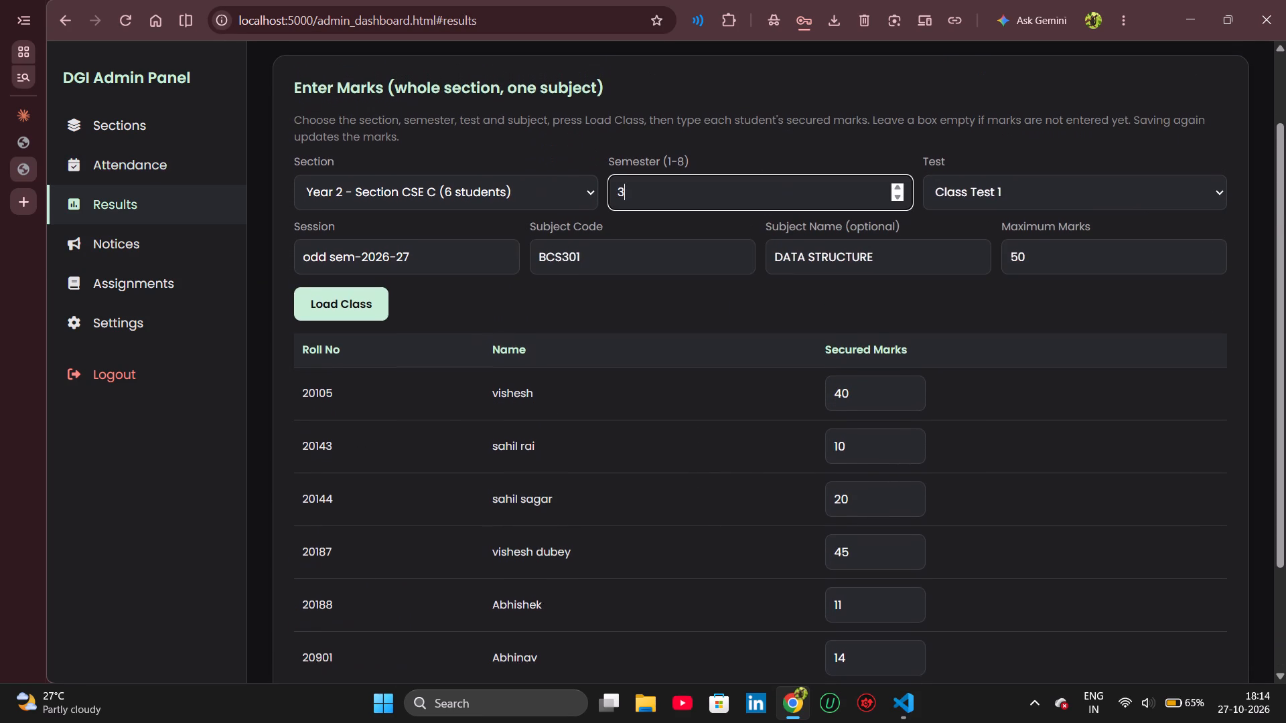
click(614, 266)
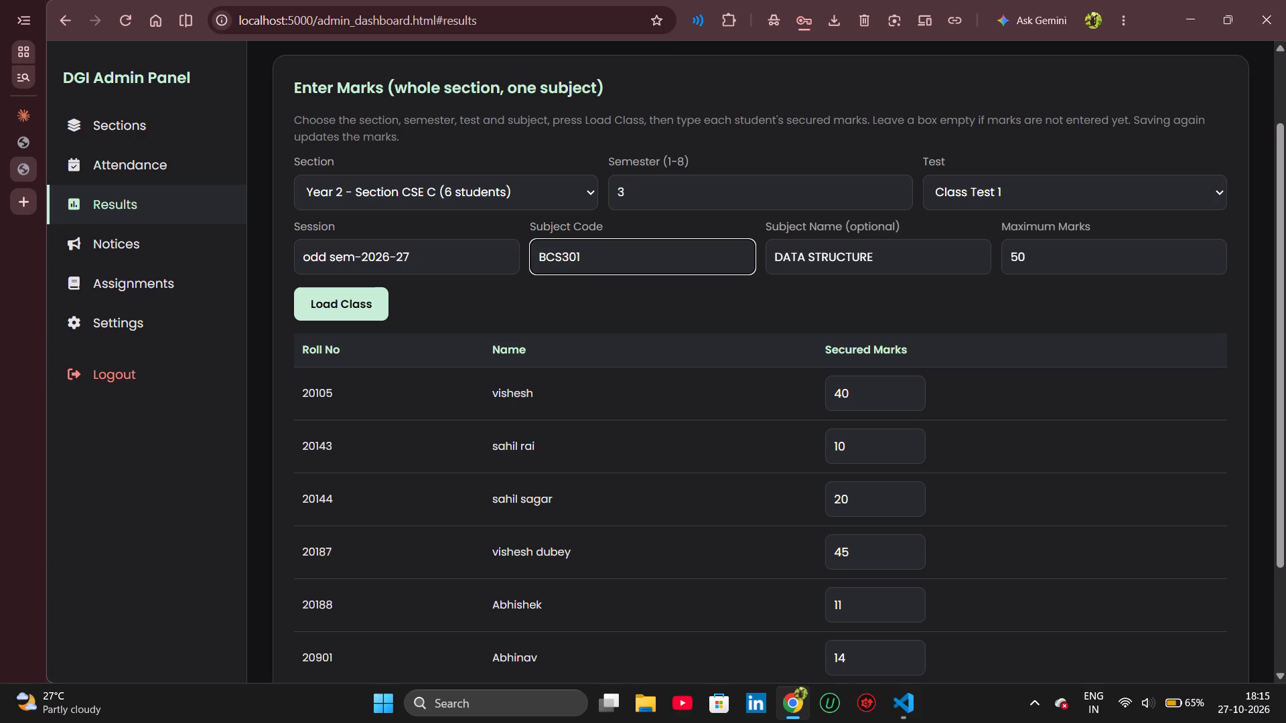
key(BackSpace)
key(BackSpace)
key(BackSpace)
key(BackSpace)
key(BackSpace)
key(BackSpace)
key(BackSpace)
key(BackSpace)
key(BackSpace)
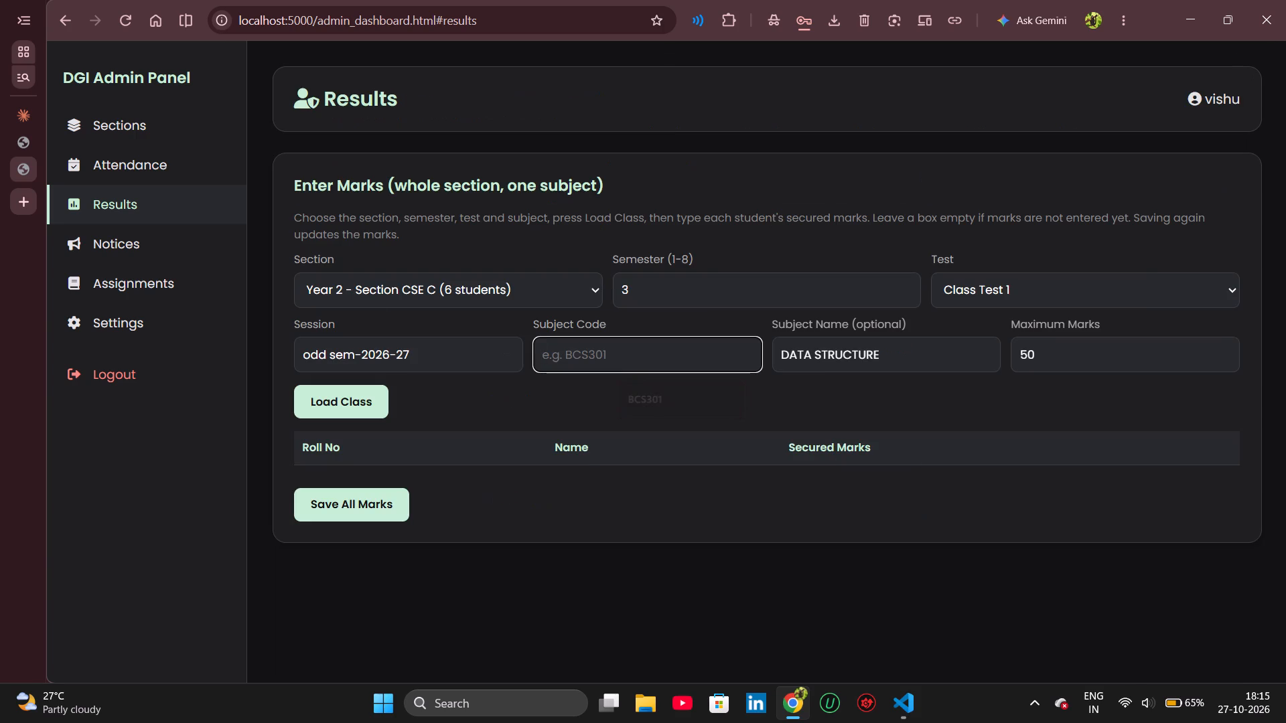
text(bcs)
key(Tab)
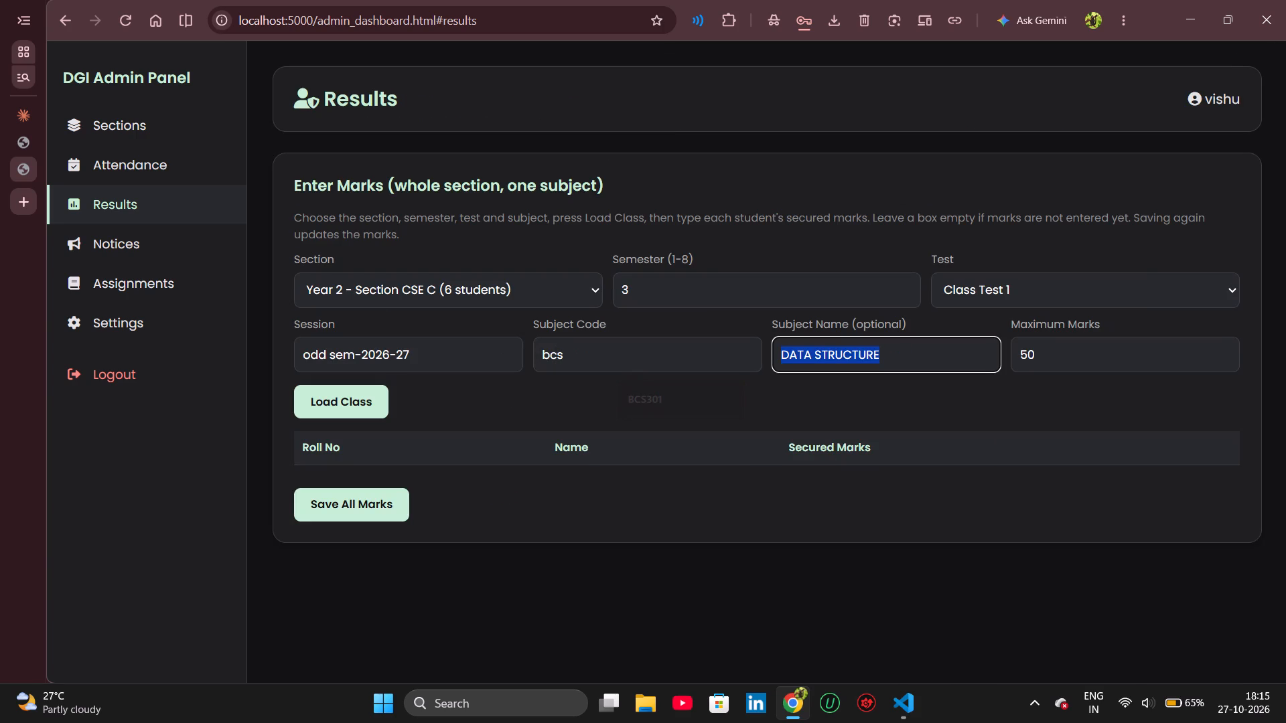
click(646, 351)
key(BackSpace)
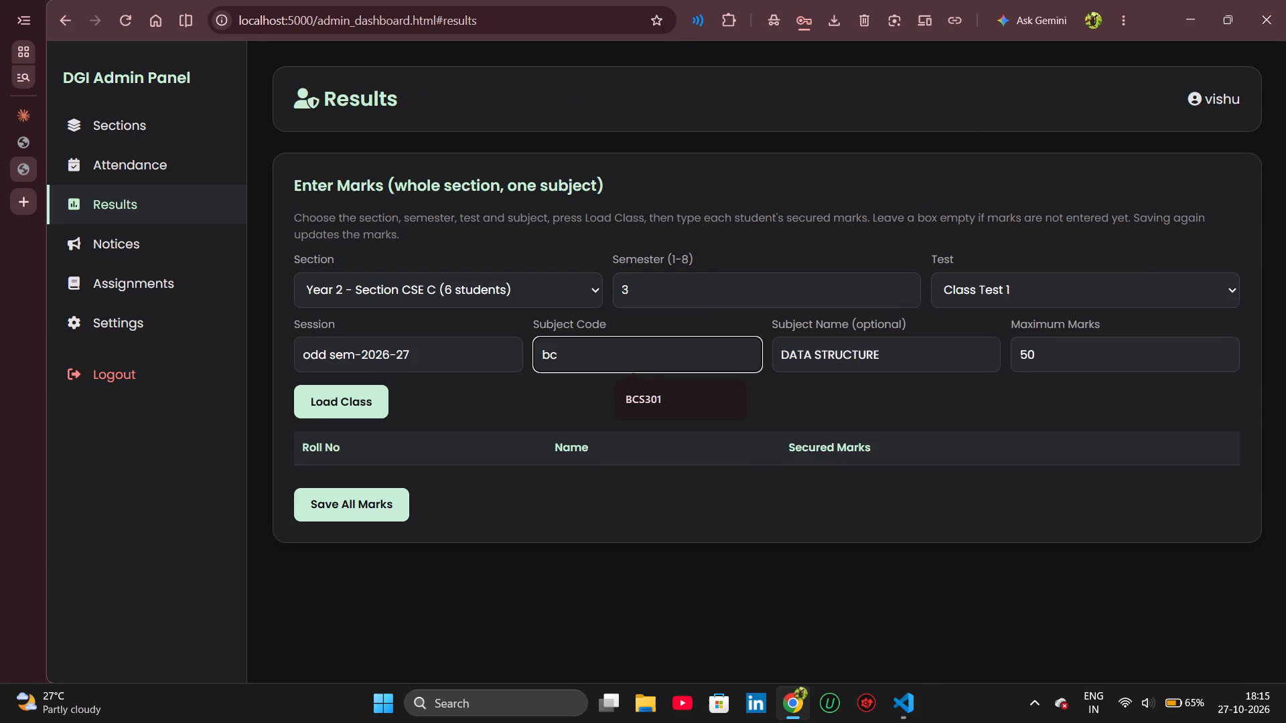
key(BackSpace)
key(BackSpace)
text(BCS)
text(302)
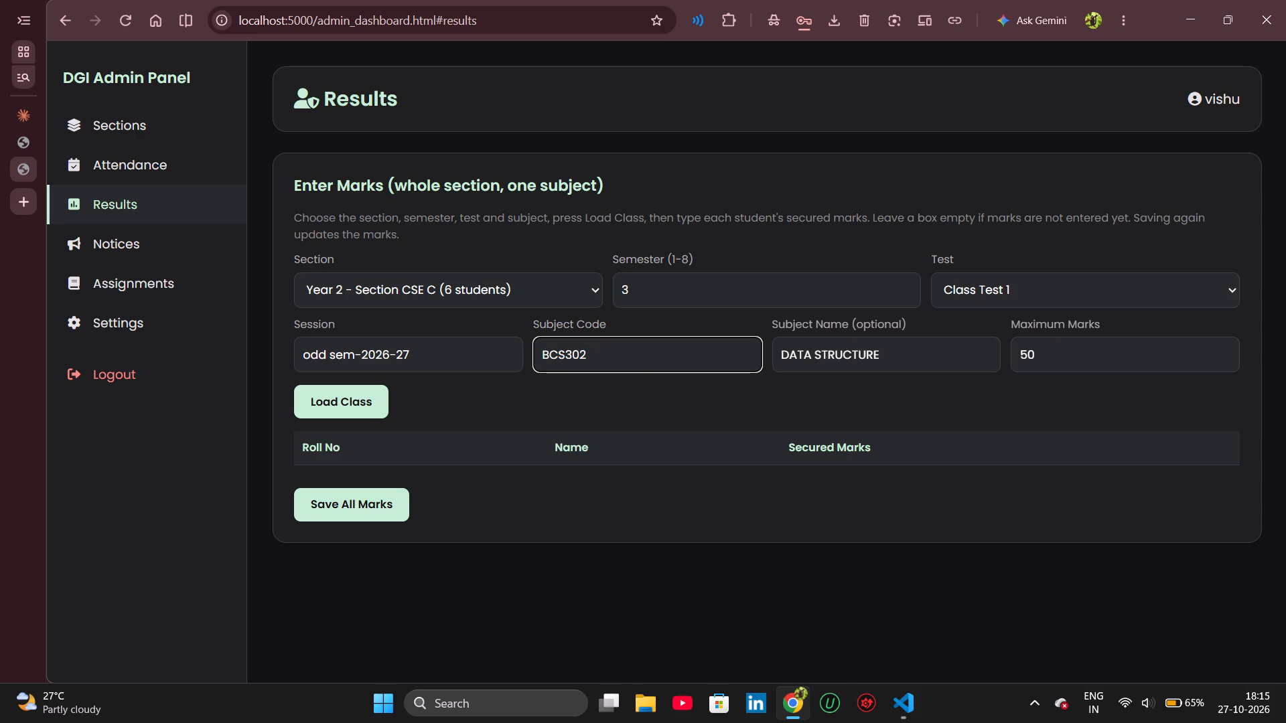
Change the subject name to maths 4.
click(891, 353)
key(BackSpace)
key(BackSpace)
key(BackSpace)
key(BackSpace)
key(BackSpace)
key(BackSpace)
key(BackSpace)
key(BackSpace)
key(BackSpace)
key(BackSpace)
key(BackSpace)
key(BackSpace)
key(BackSpace)
key(BackSpace)
key(BackSpace)
key(BackSpace)
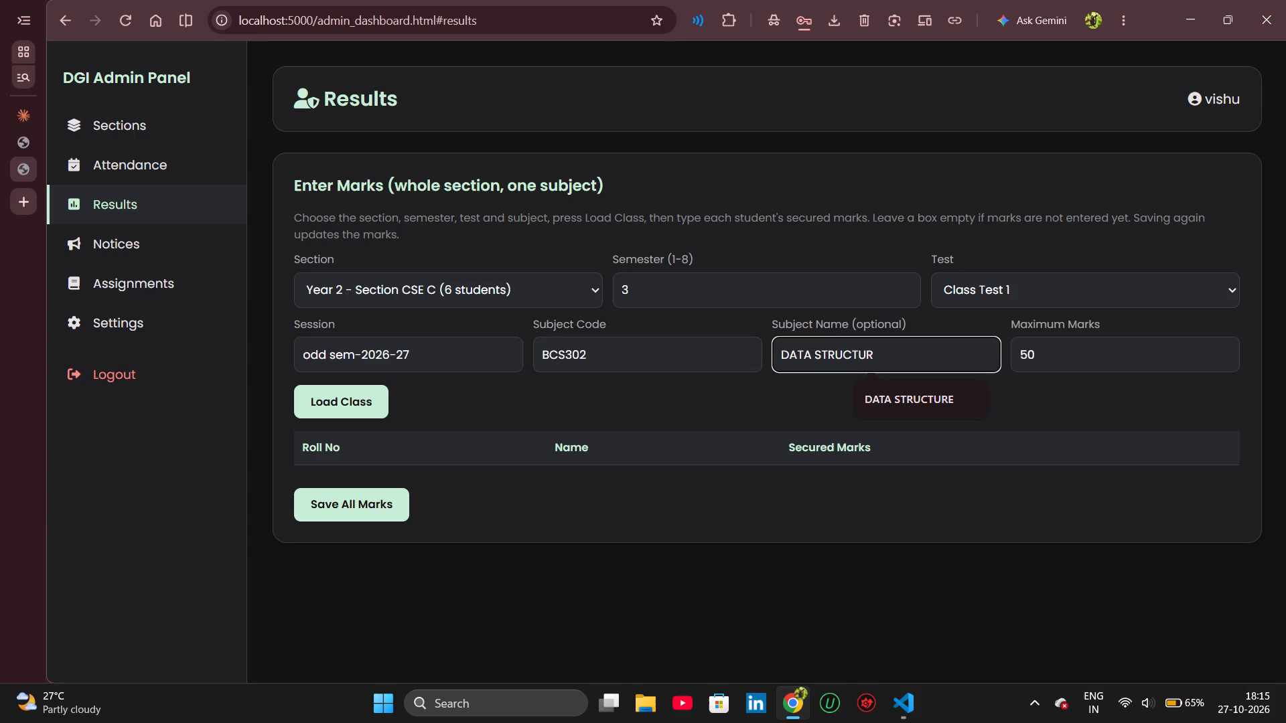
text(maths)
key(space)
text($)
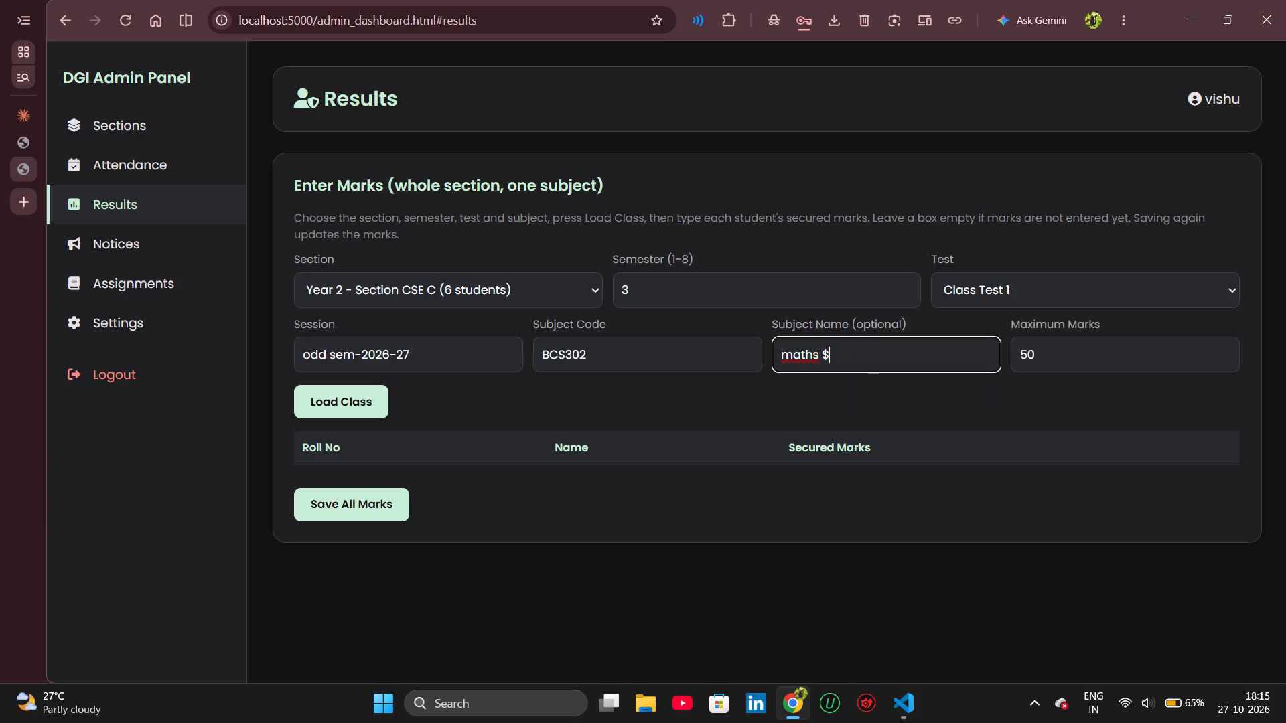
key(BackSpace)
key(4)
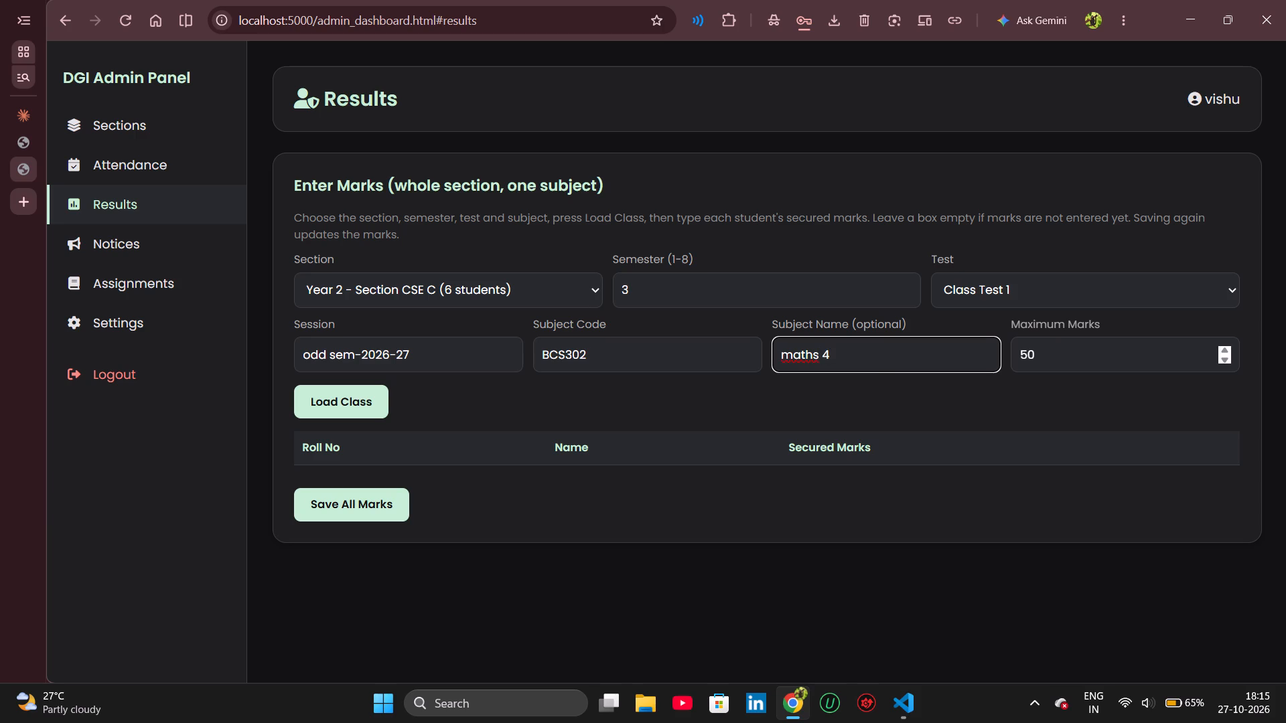
Load the class's student list for the new subject.
click(1045, 361)
click(336, 410)
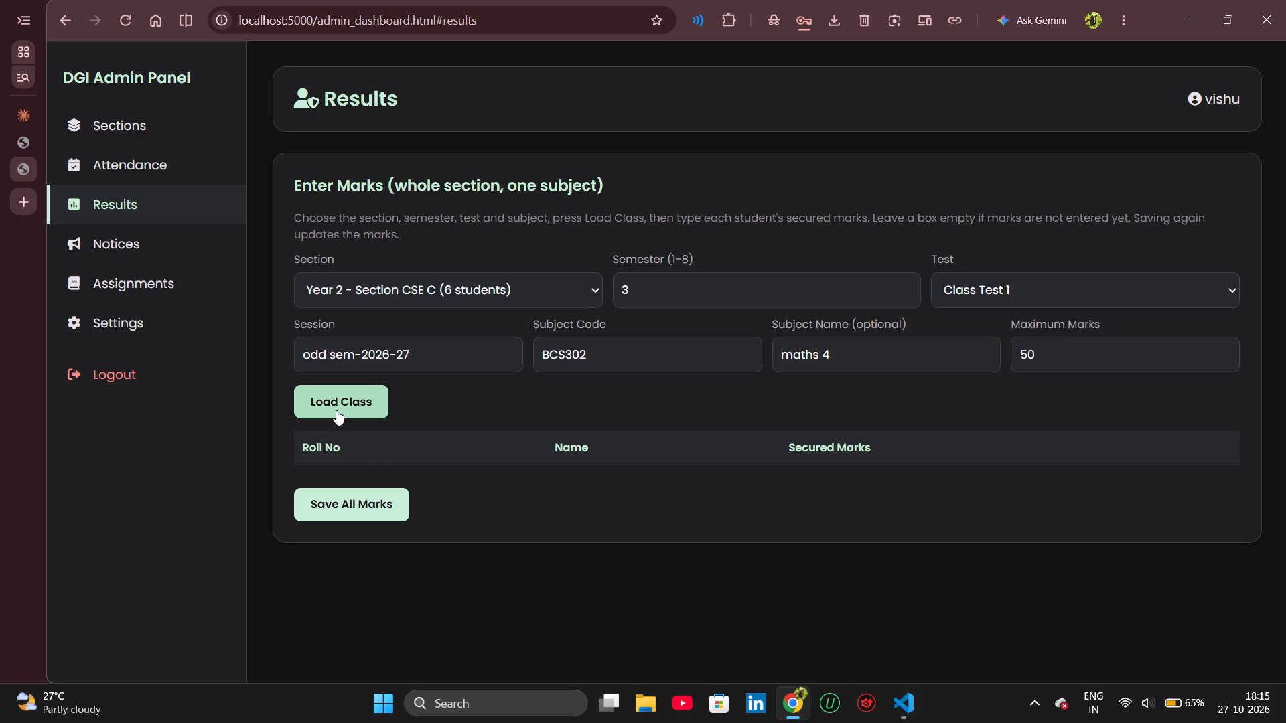
Enter secured marks of 45, 20, 0 and 45 for the first, second, third and fourth listed students.
click(881, 490)
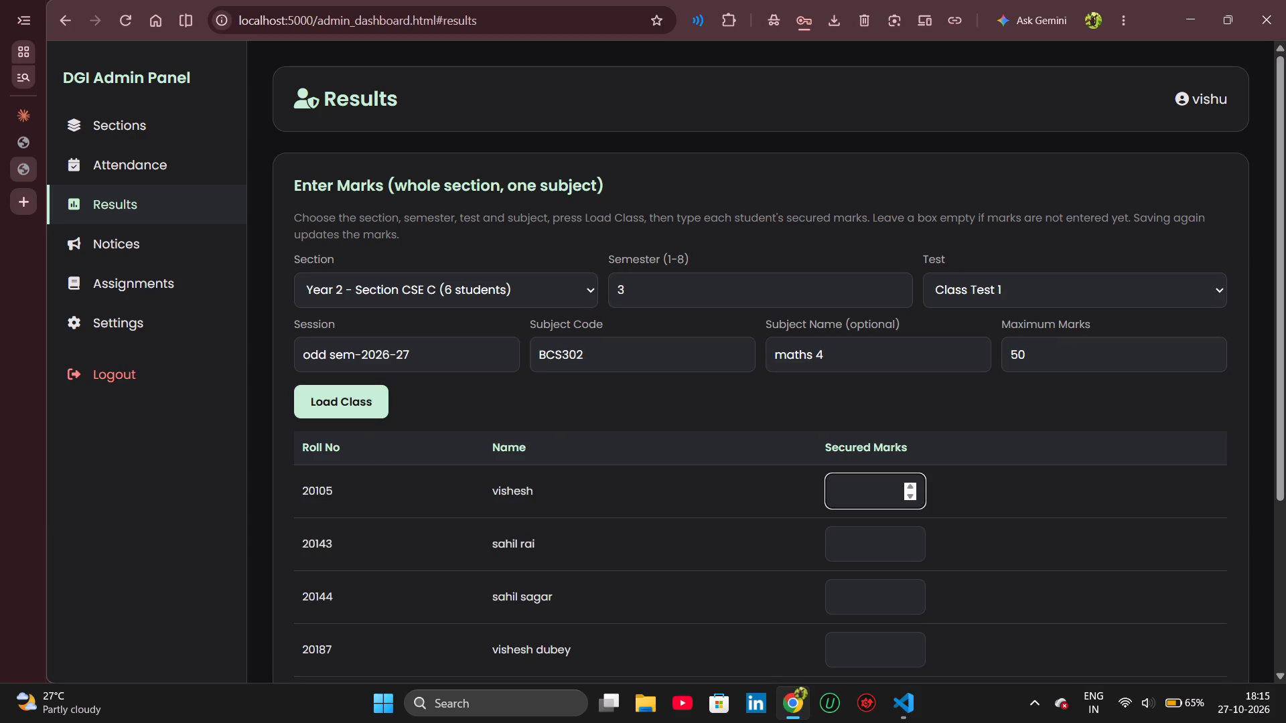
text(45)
click(849, 643)
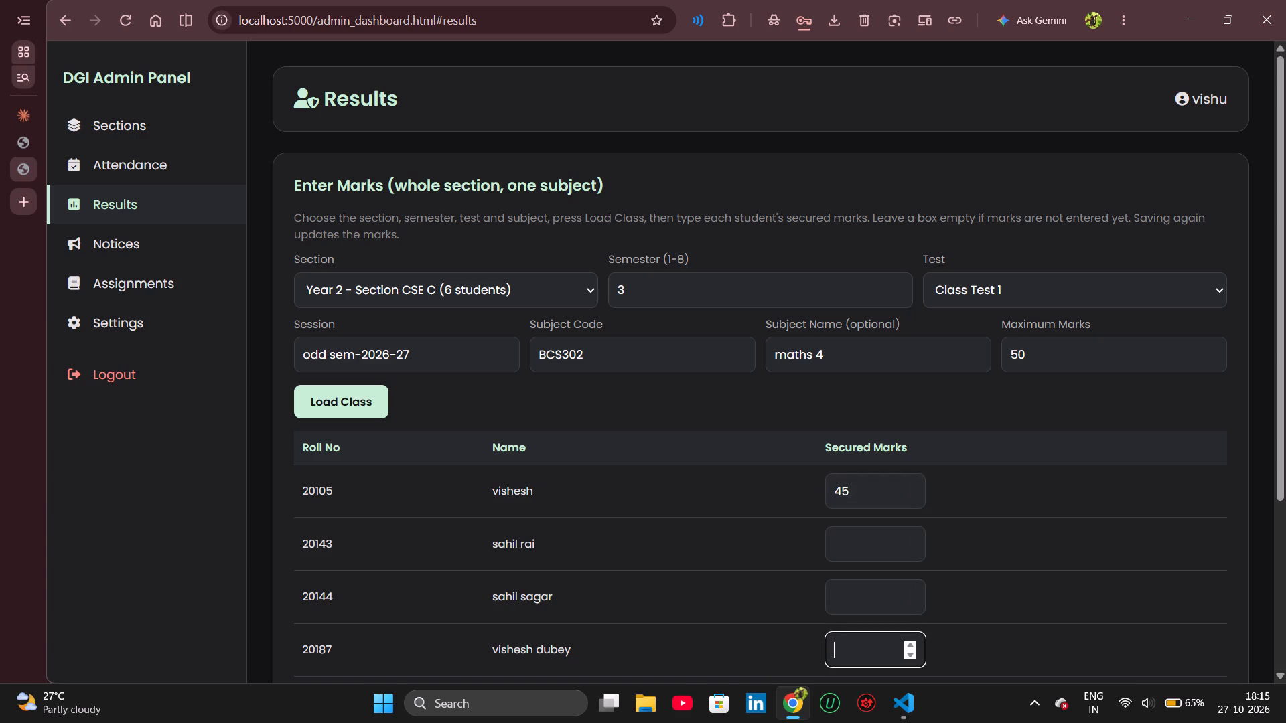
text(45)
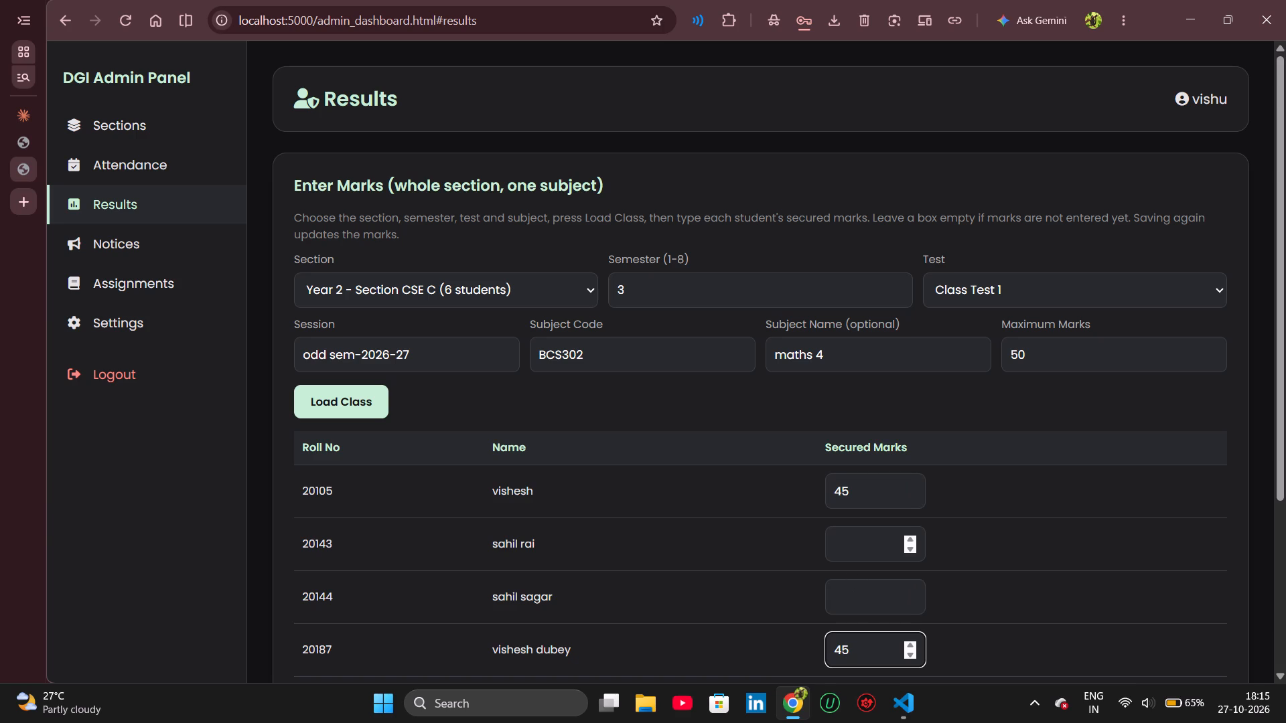
click(837, 544)
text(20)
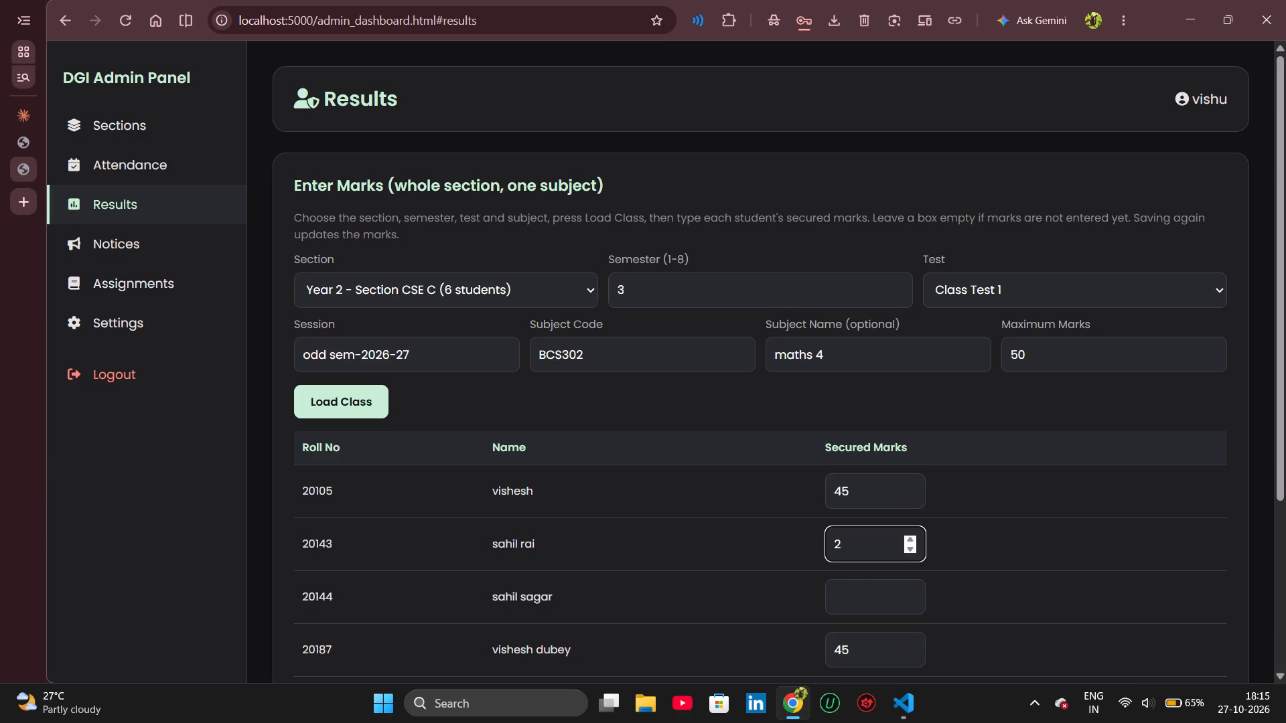
click(841, 590)
Enter secured marks of 23 and 22 for the fifth and sixth listed students.
scroll(841, 590, down, 1)
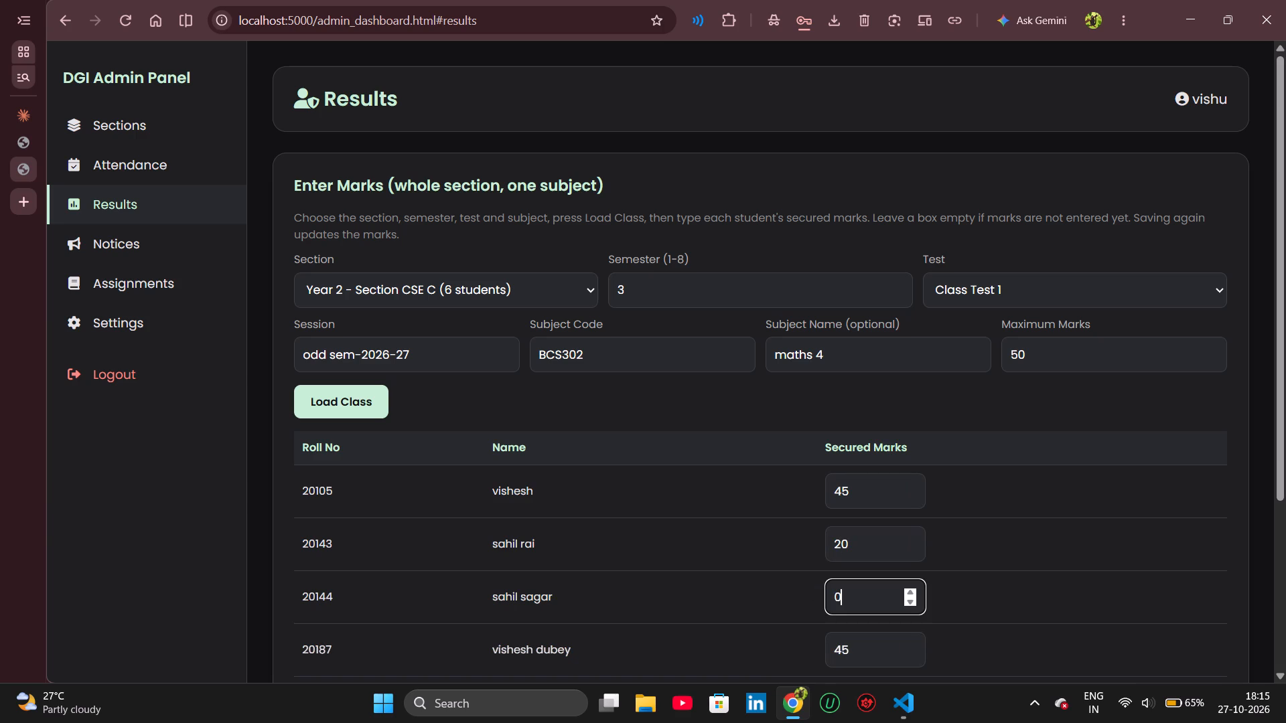
scroll(969, 595, down, 2)
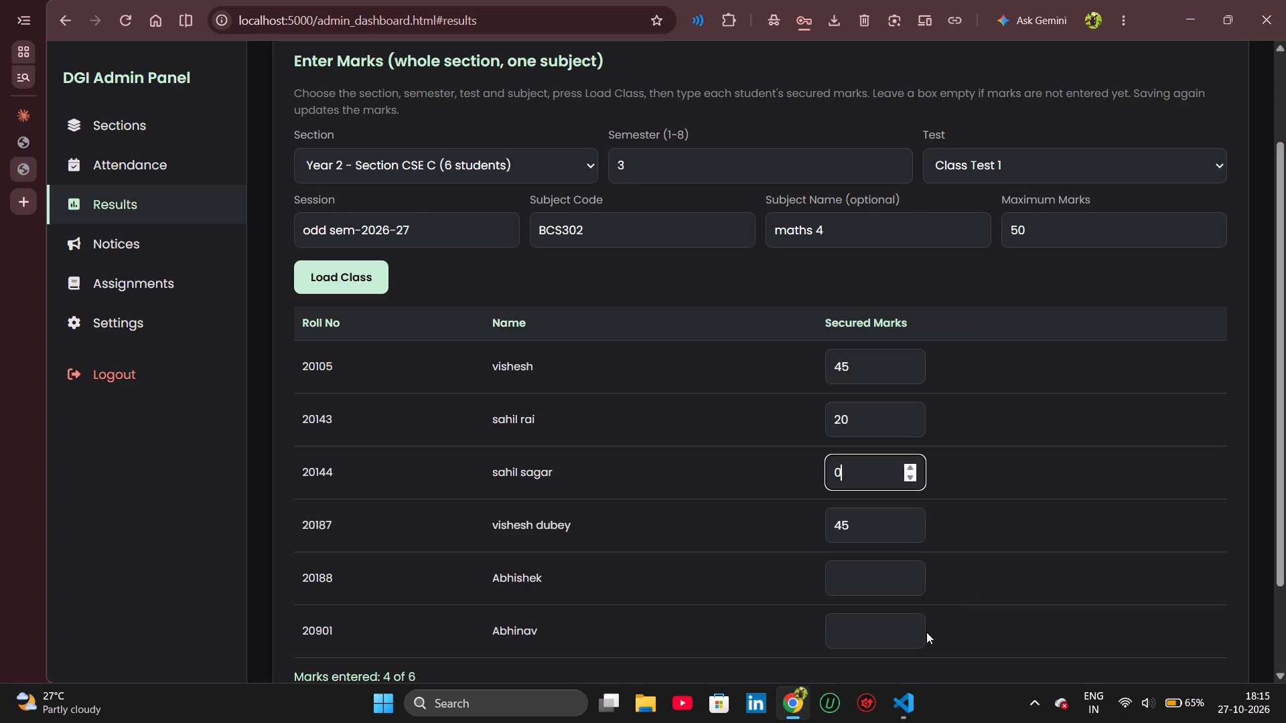
click(894, 584)
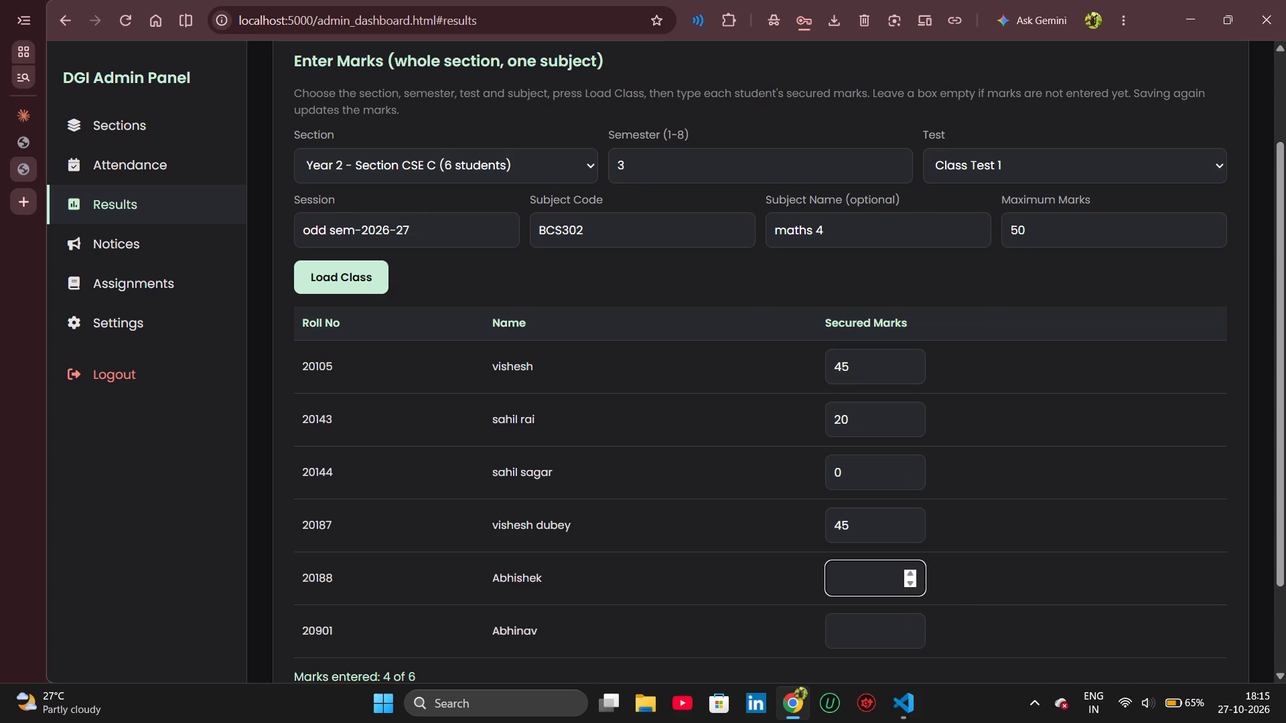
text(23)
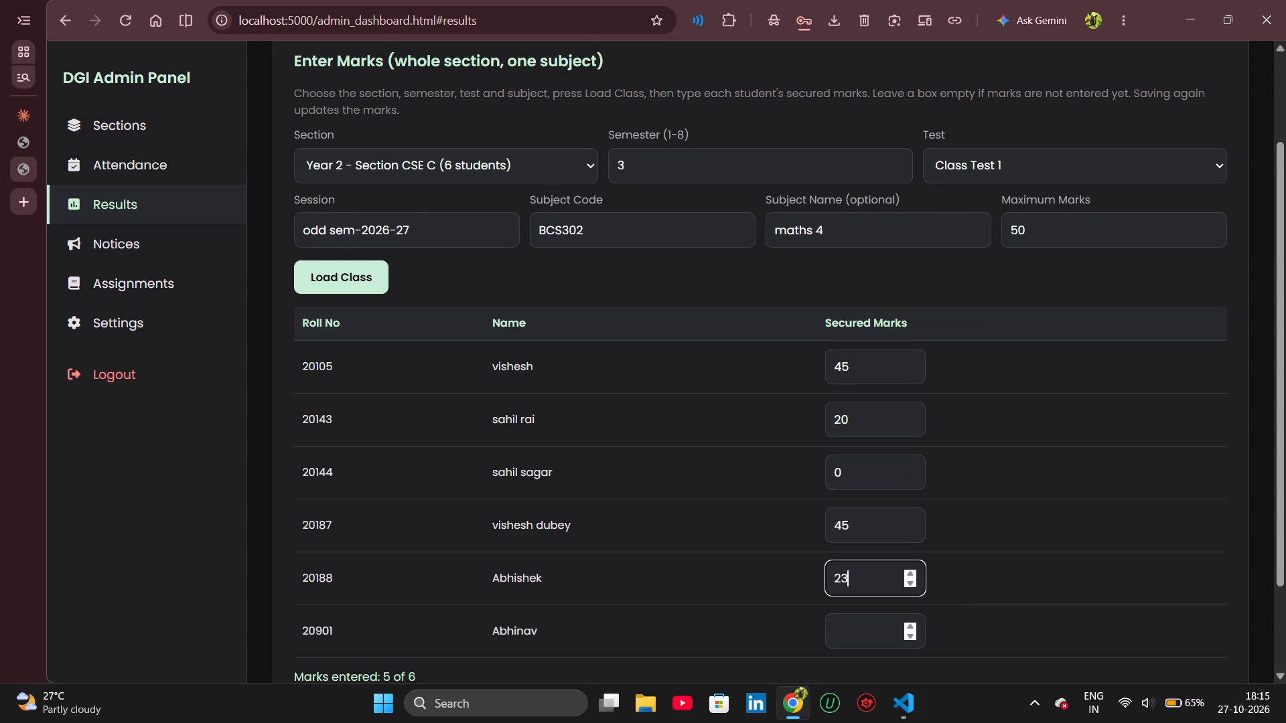
click(852, 642)
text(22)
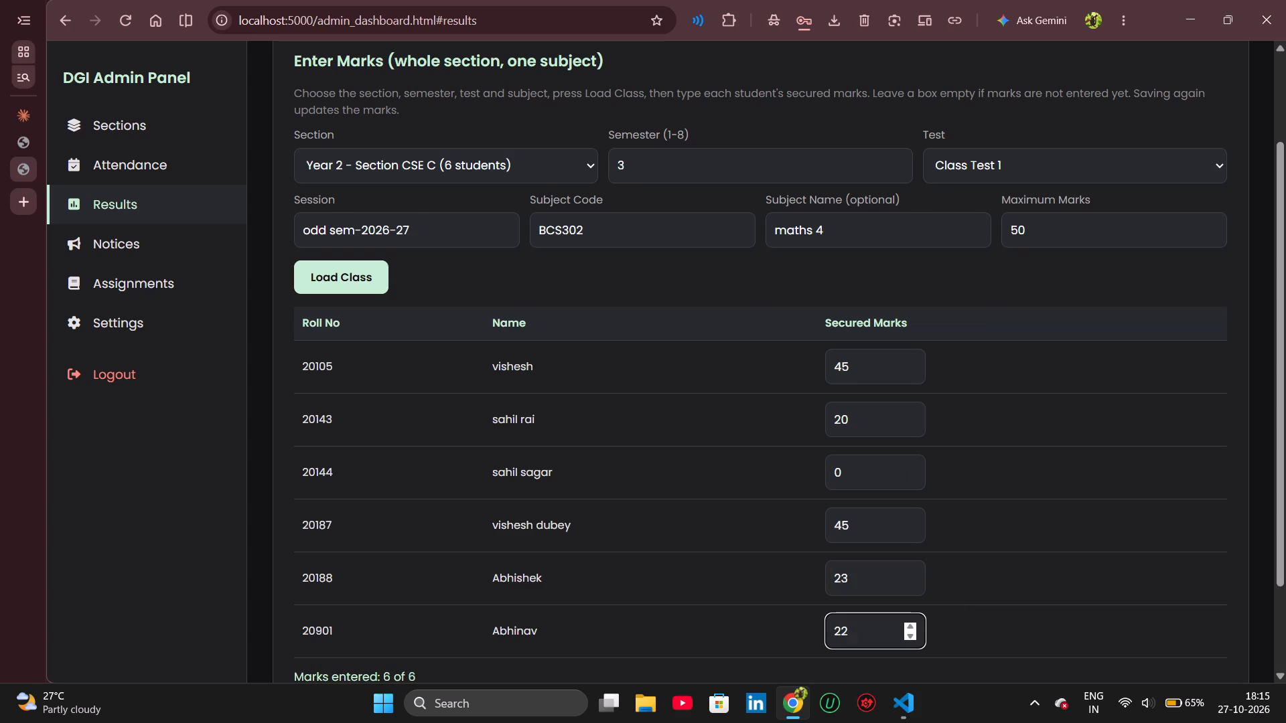
Replace the sixth student's secured mark with 42.
scroll(852, 642, down, 3)
key(BackSpace)
key(BackSpace)
key(BackSpace)
key(BackSpace)
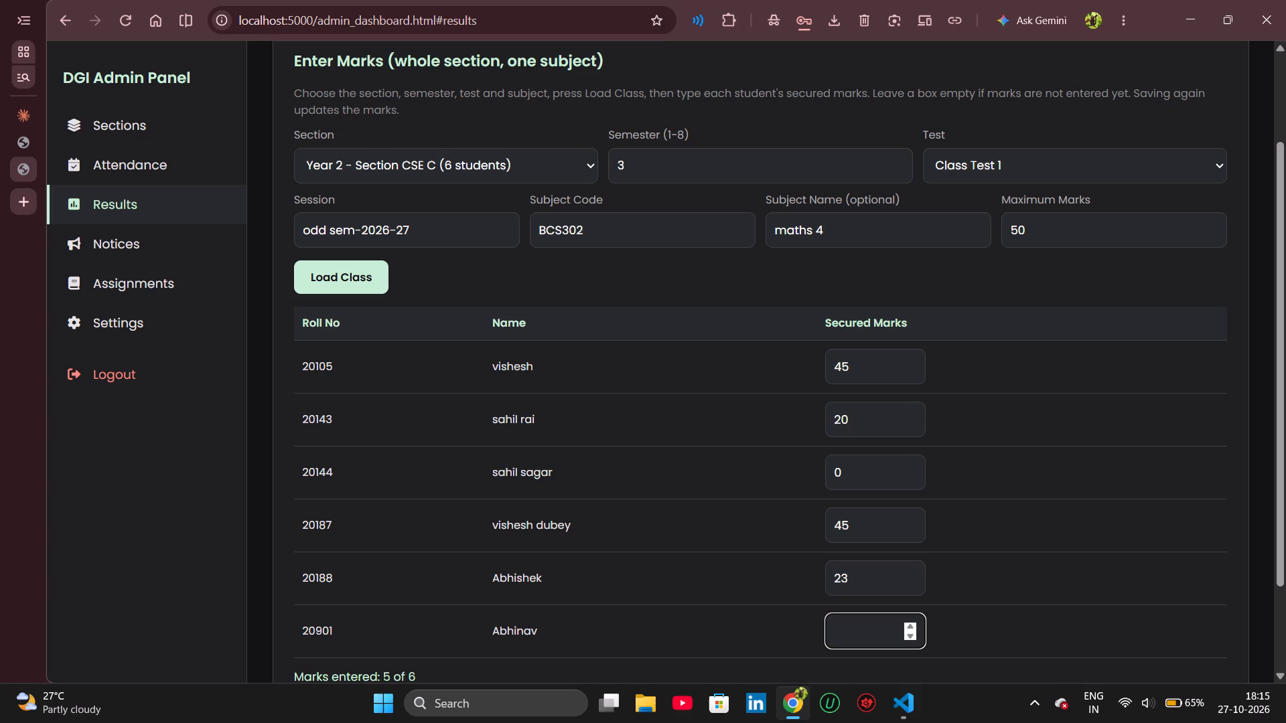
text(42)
Save all marks for the class.
scroll(1046, 552, down, 1)
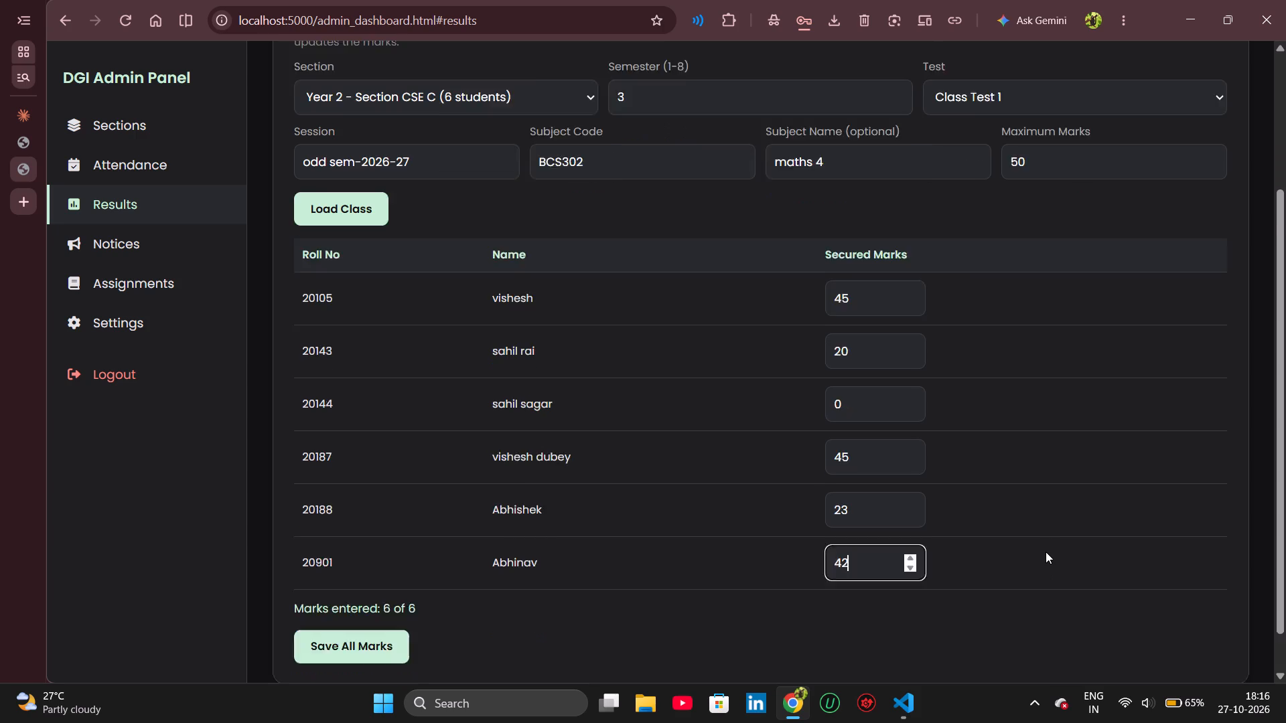
scroll(1046, 552, down, 1)
click(390, 588)
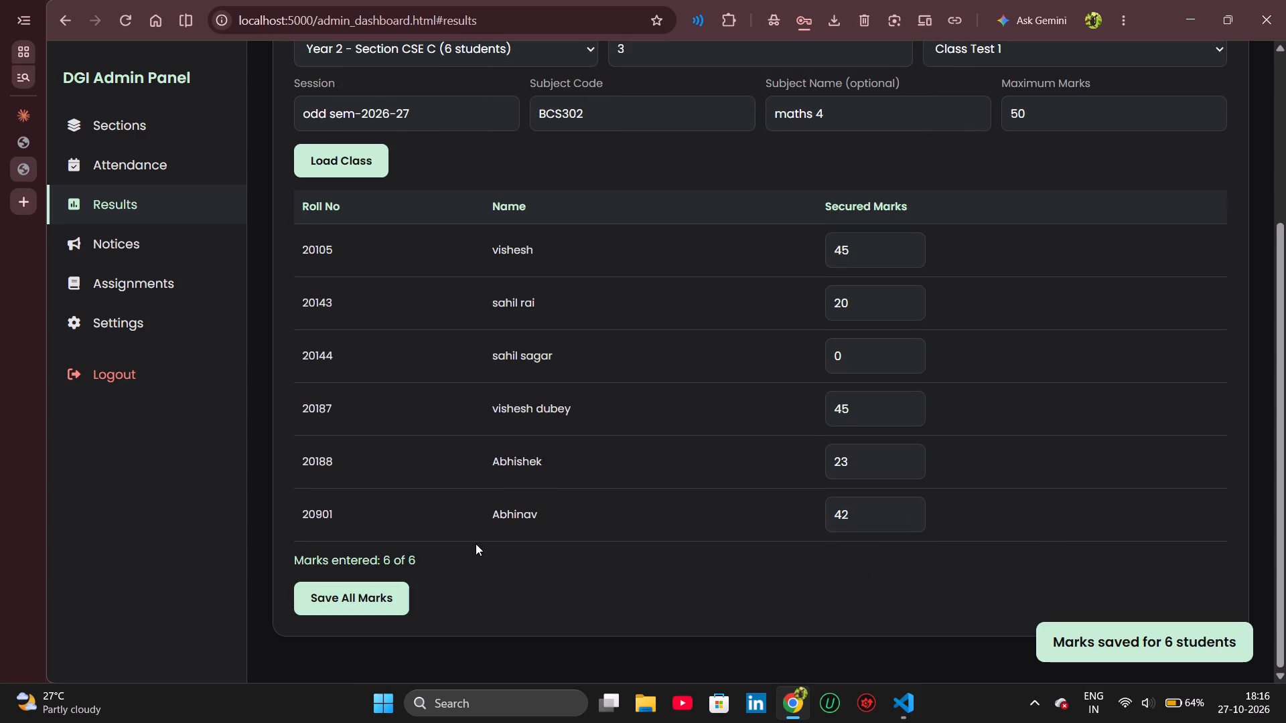
Replace the subject name with DSTL in the marks entry form.
scroll(642, 465, up, 5)
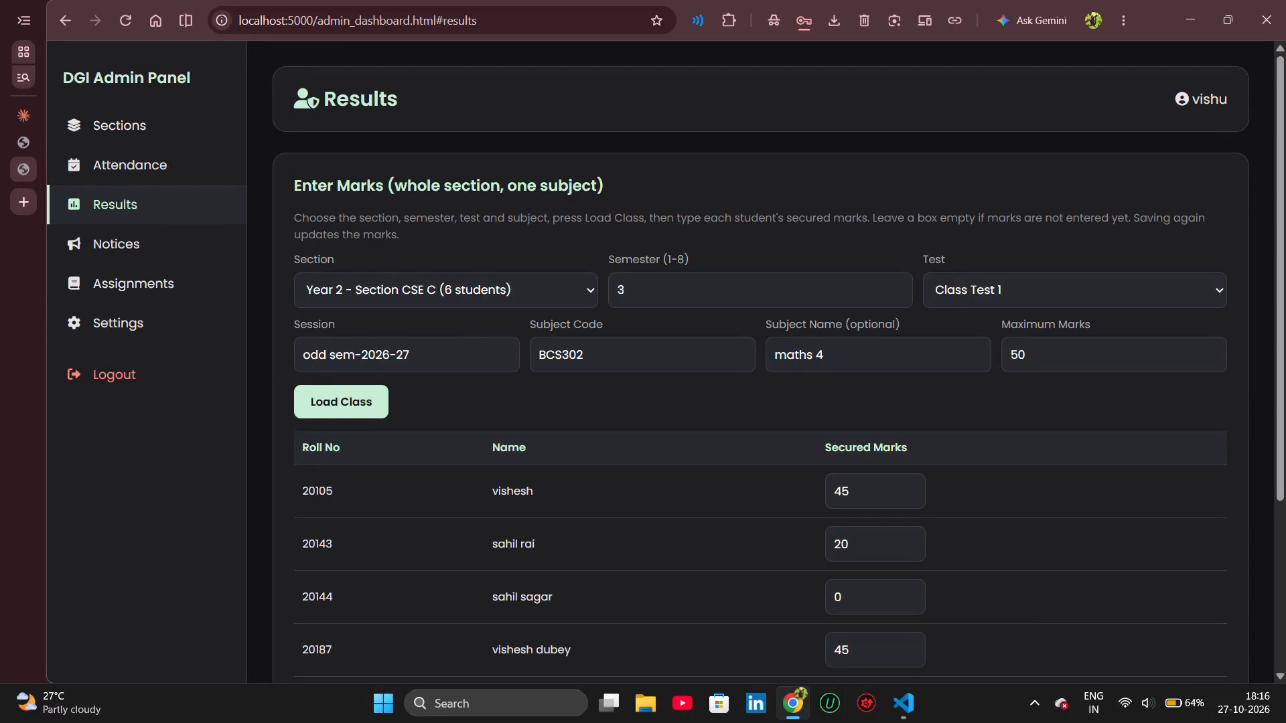
click(857, 349)
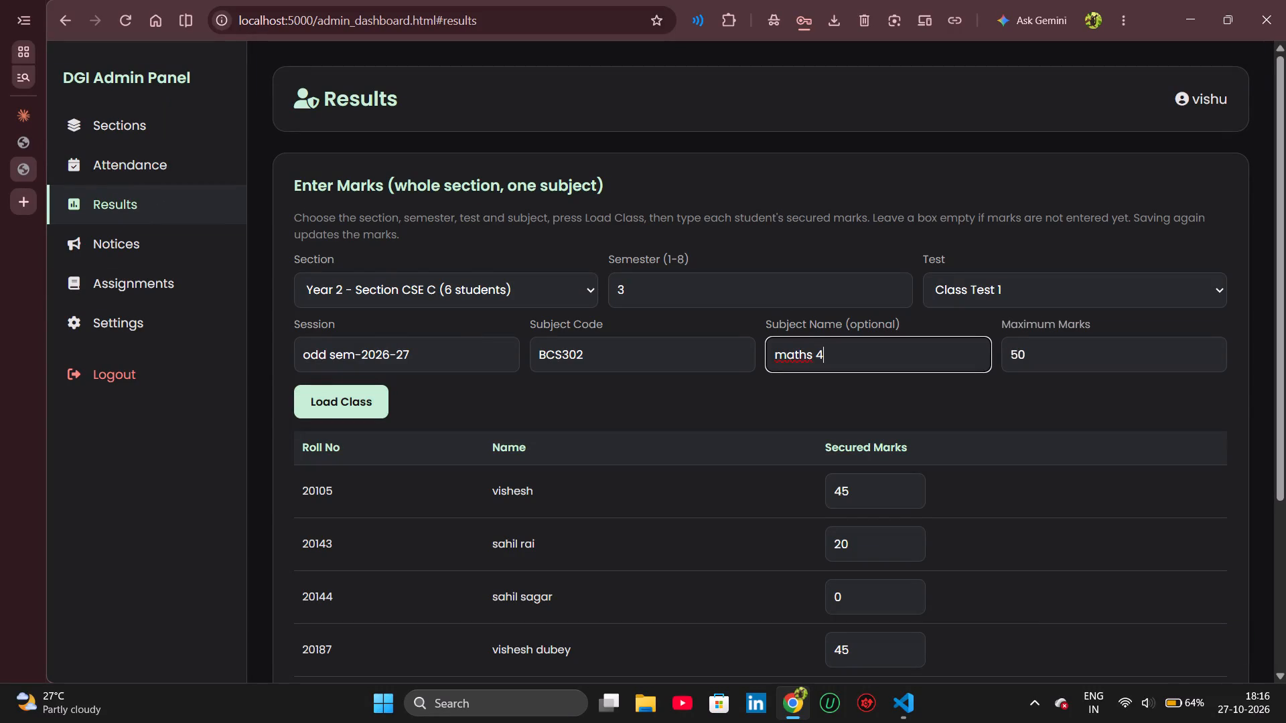
key(BackSpace)
key(BackSpace)
key(BackSpace)
key(BackSpace)
key(BackSpace)
key(BackSpace)
key(BackSpace)
key(BackSpace)
key(BackSpace)
key(BackSpace)
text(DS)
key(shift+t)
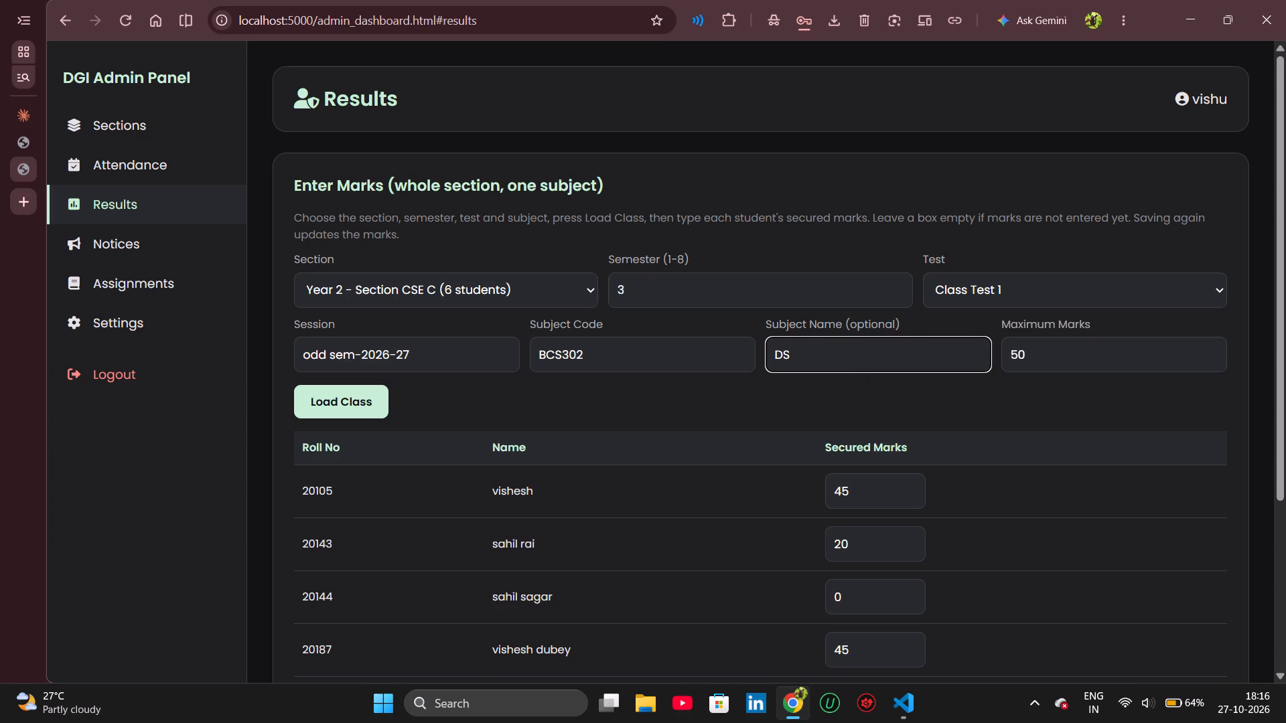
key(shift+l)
Change the subject code to BCS303 and load the class list.
click(596, 362)
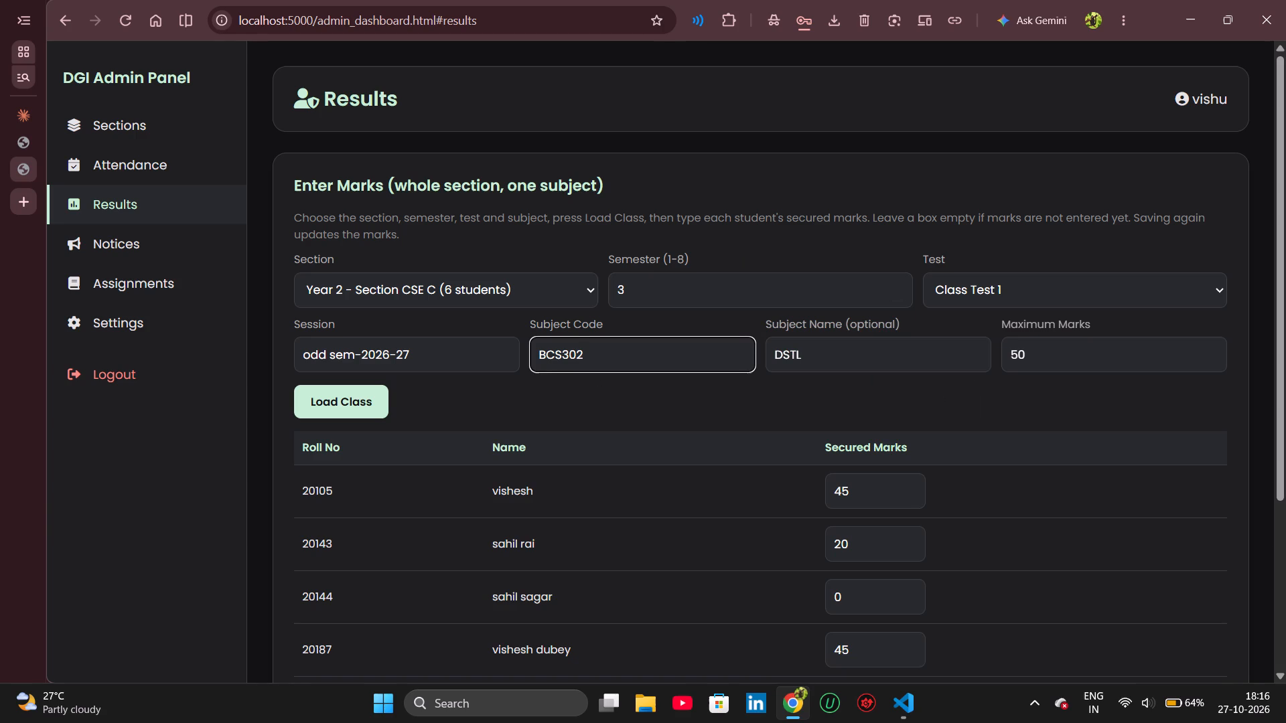
key(BackSpace)
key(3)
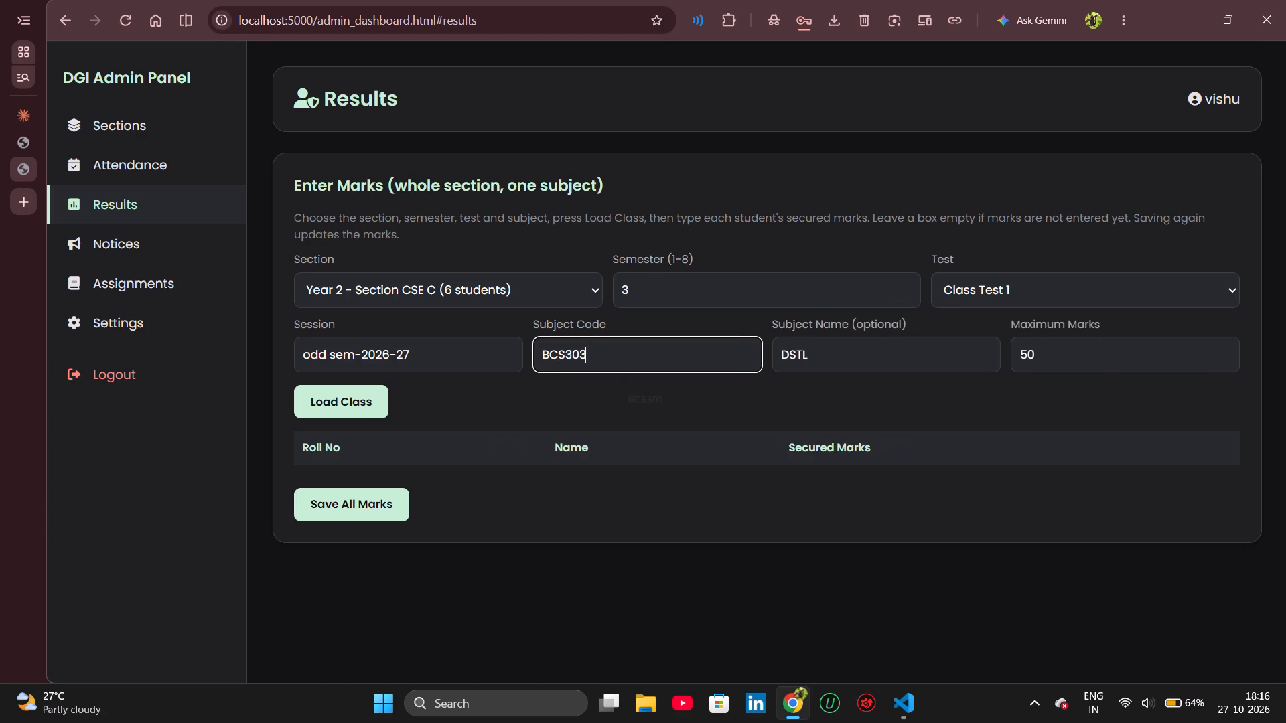
click(328, 395)
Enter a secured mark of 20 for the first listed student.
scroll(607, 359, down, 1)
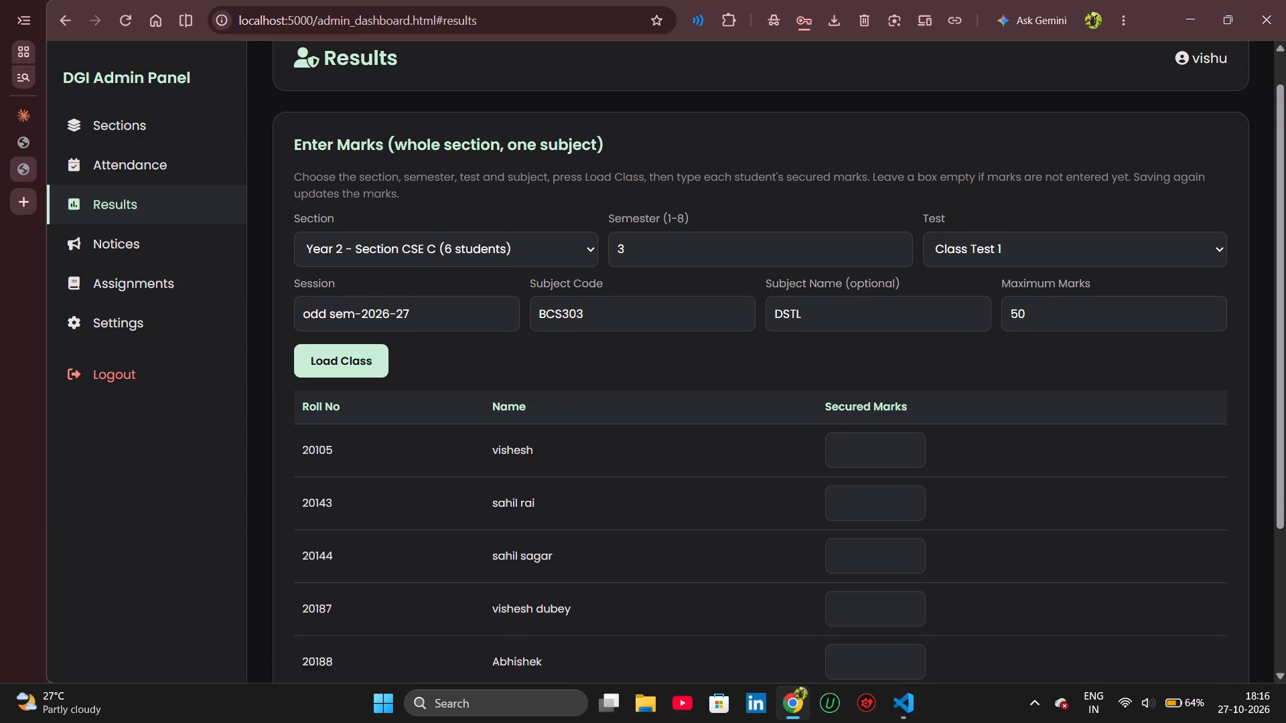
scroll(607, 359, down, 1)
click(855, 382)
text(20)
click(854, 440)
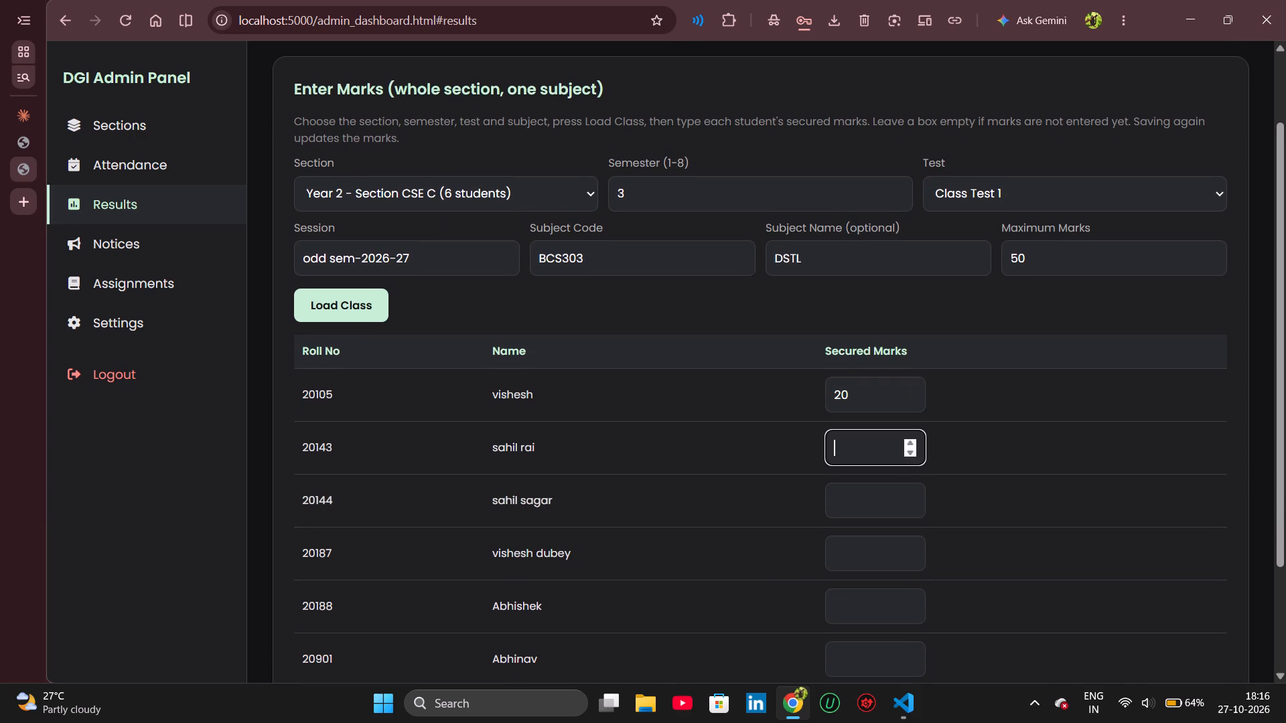
Set the first student's secured mark to 49 and enter 11, 22, 33 and 44 for the second through fifth students.
click(853, 398)
key(BackSpace)
key(BackSpace)
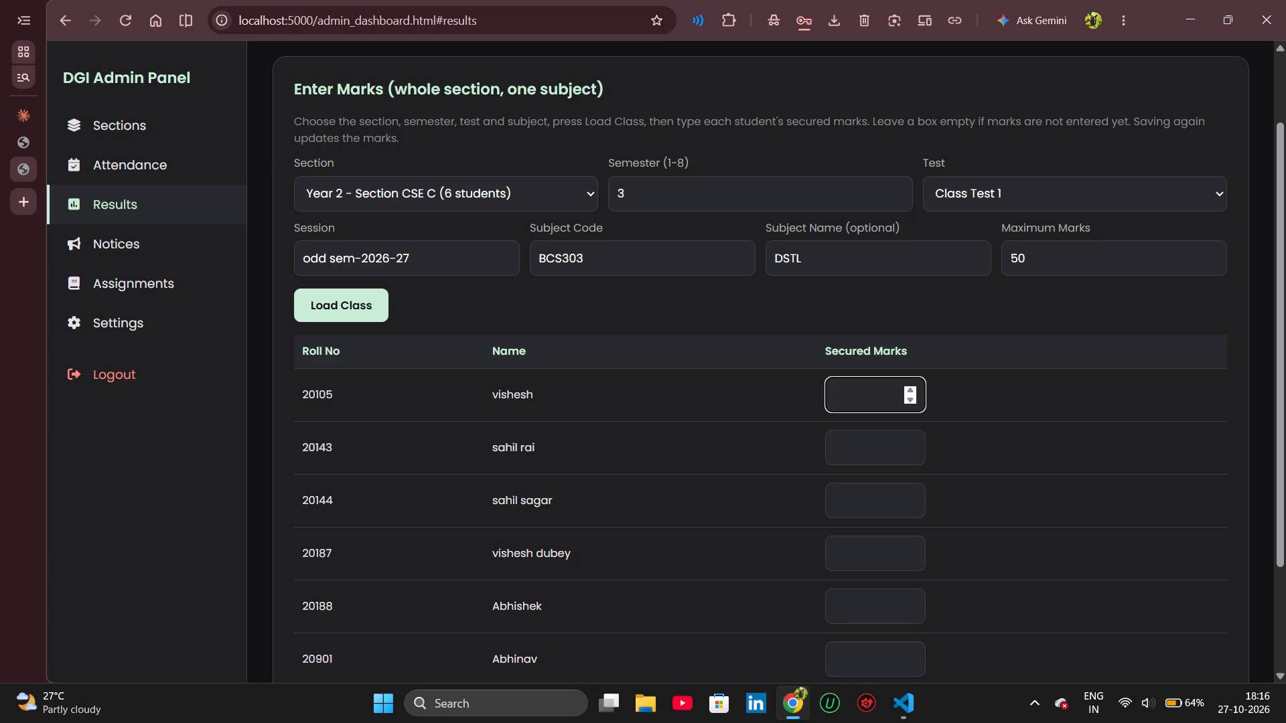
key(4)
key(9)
click(857, 437)
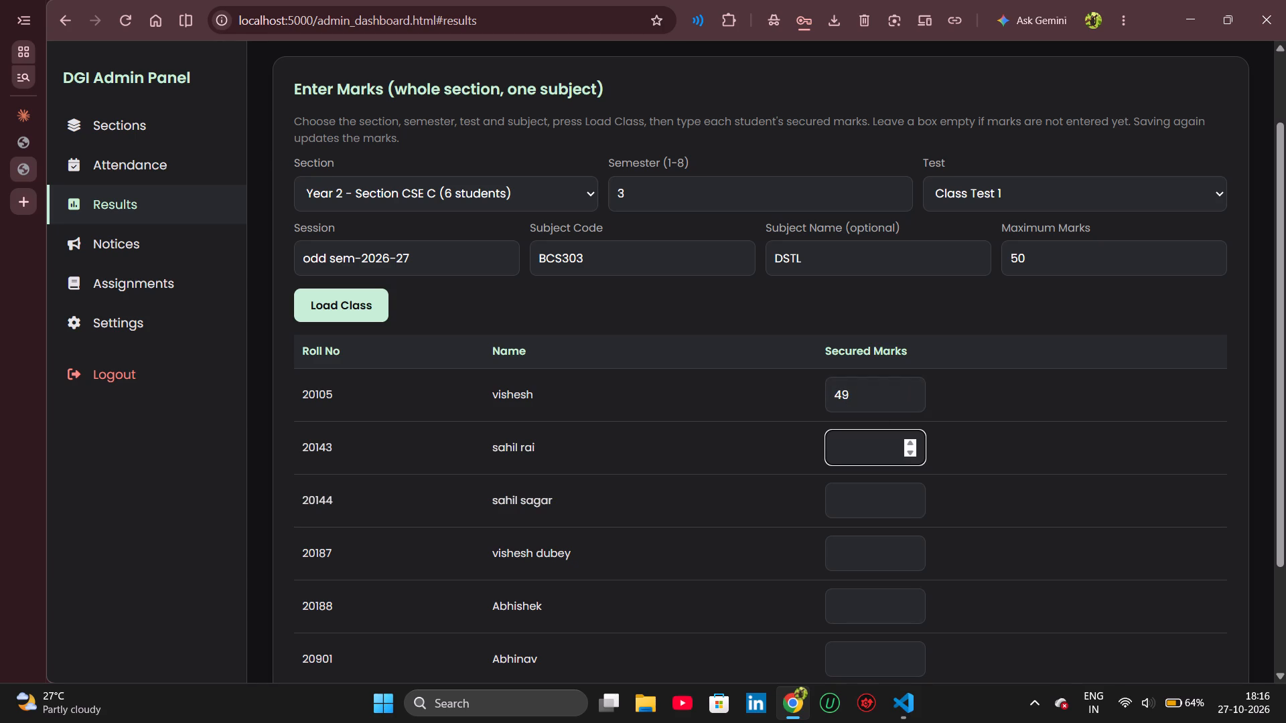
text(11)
click(846, 496)
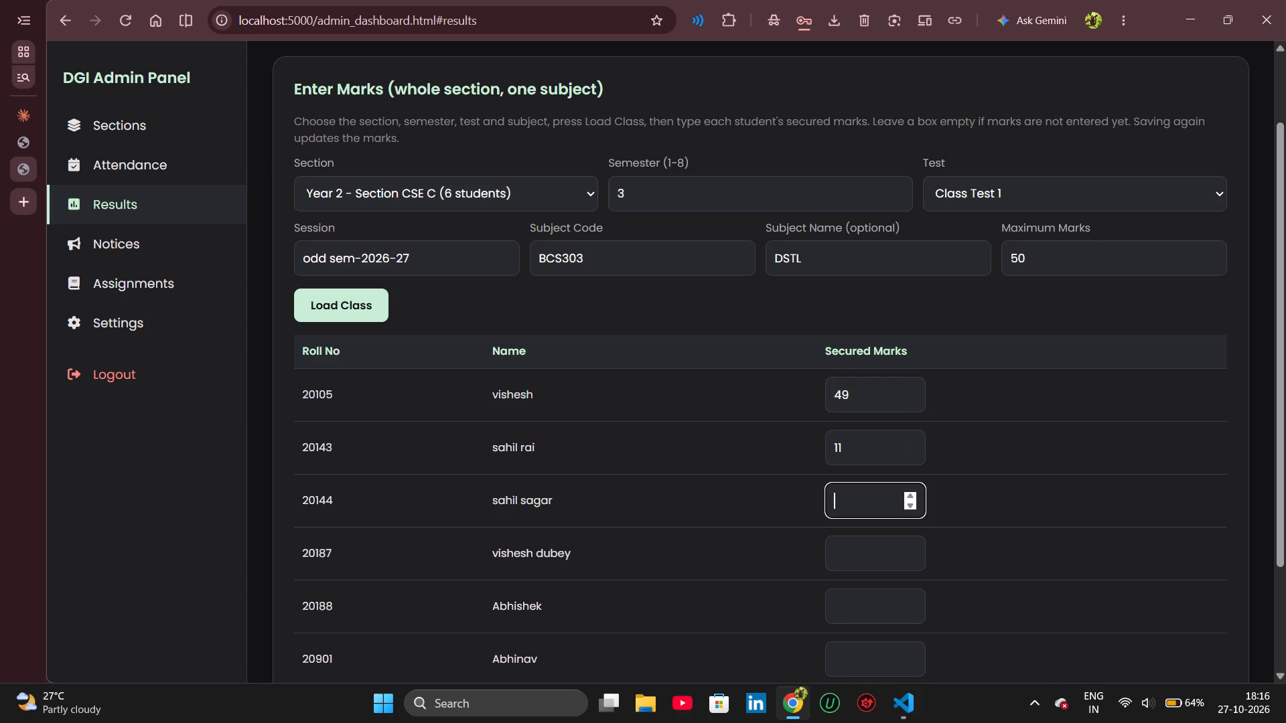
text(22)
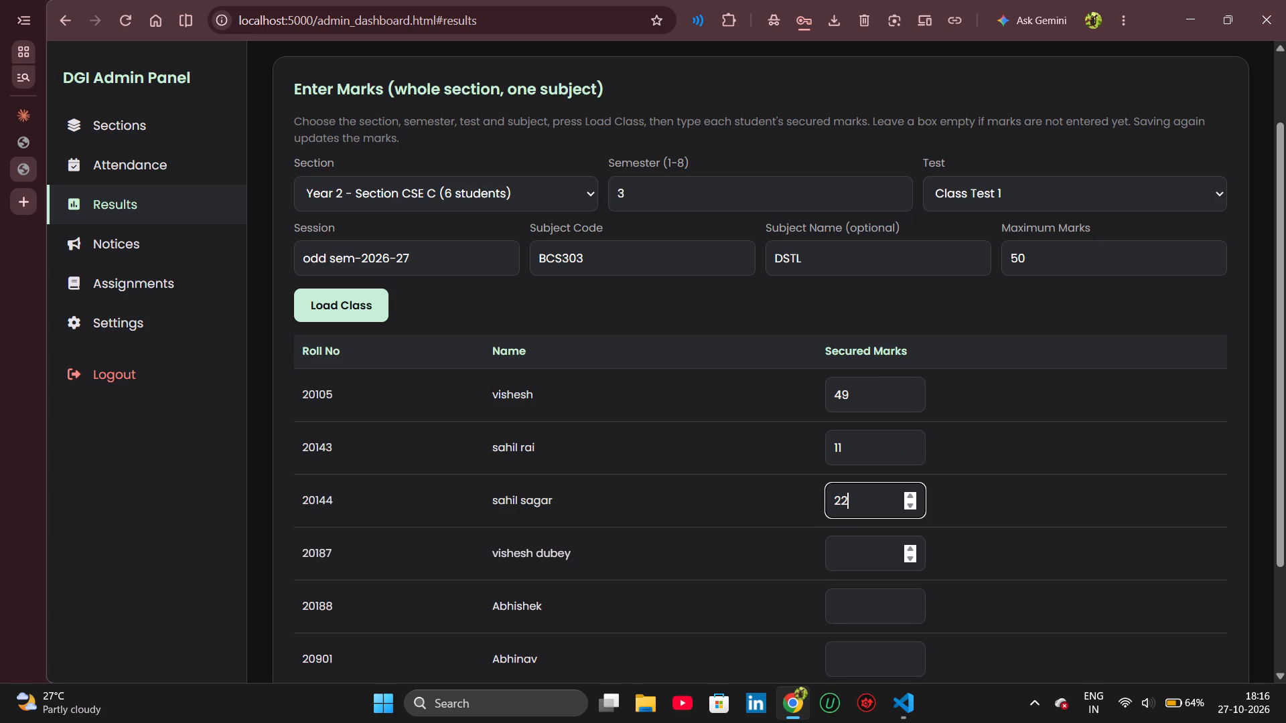
click(856, 560)
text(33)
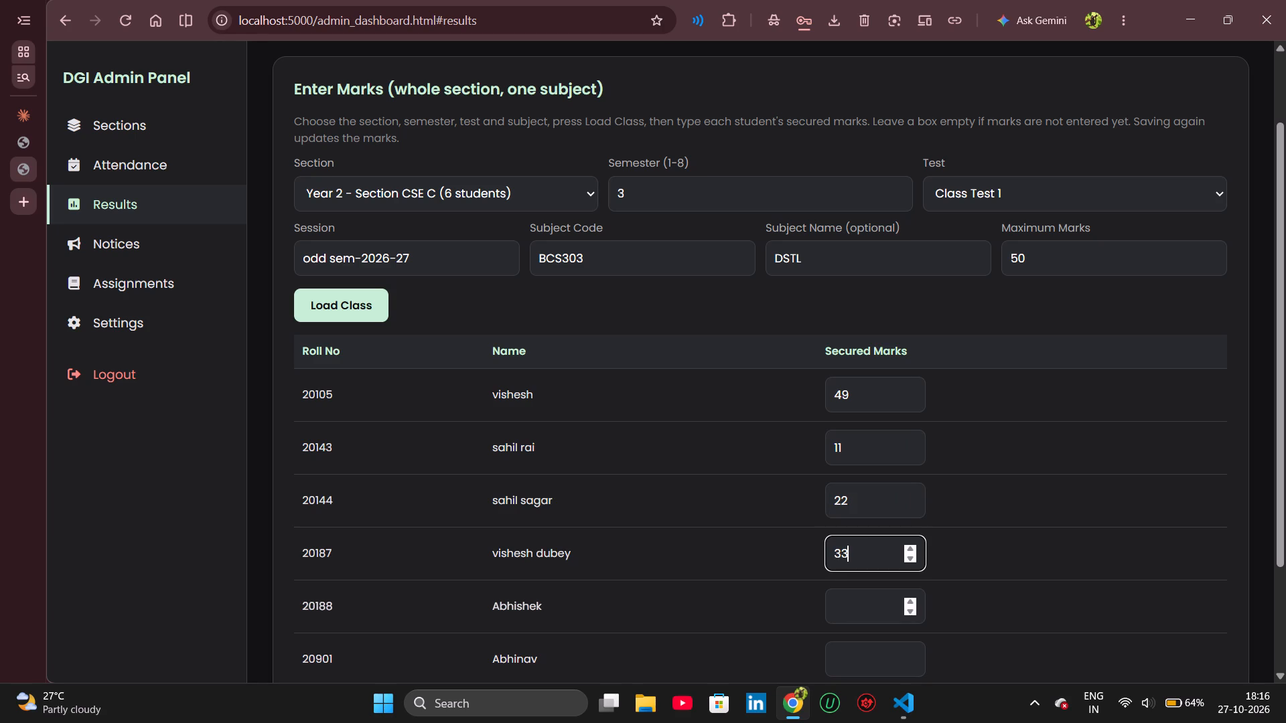
click(827, 603)
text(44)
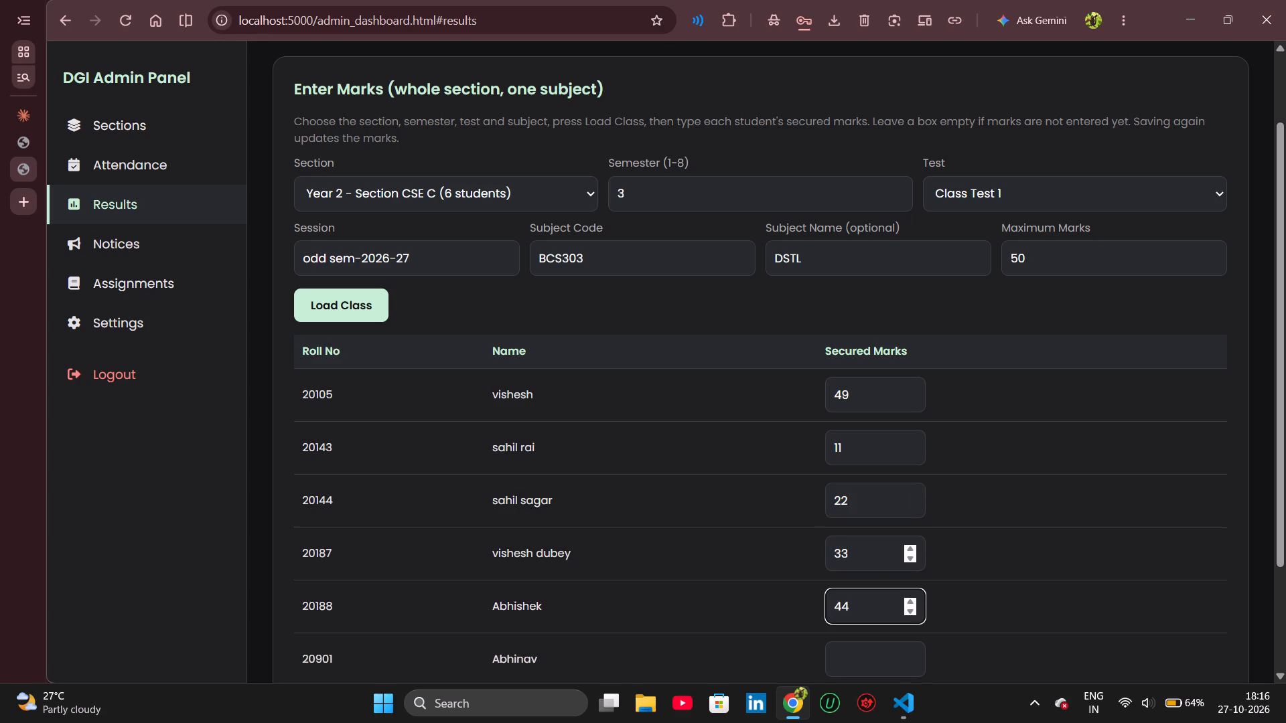
Replace the fourth student's secured mark with 50 and enter 22 for the sixth student.
click(880, 560)
key(BackSpace)
key(BackSpace)
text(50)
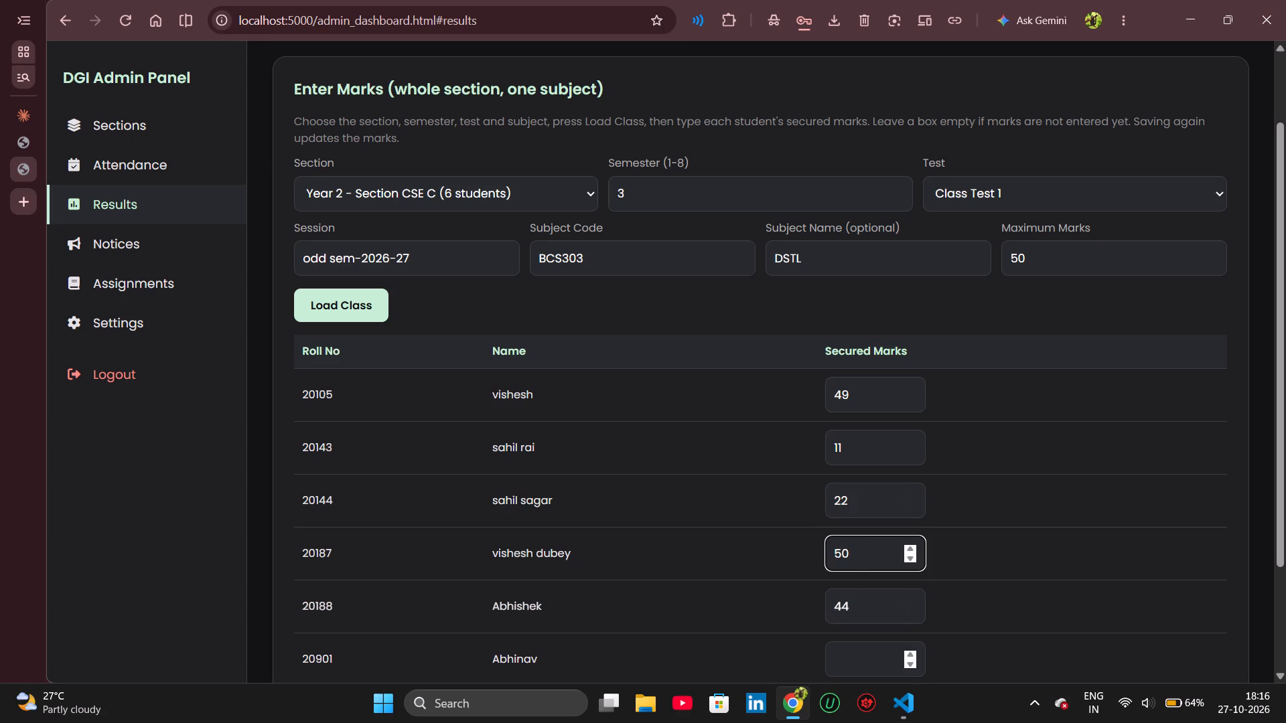
click(855, 647)
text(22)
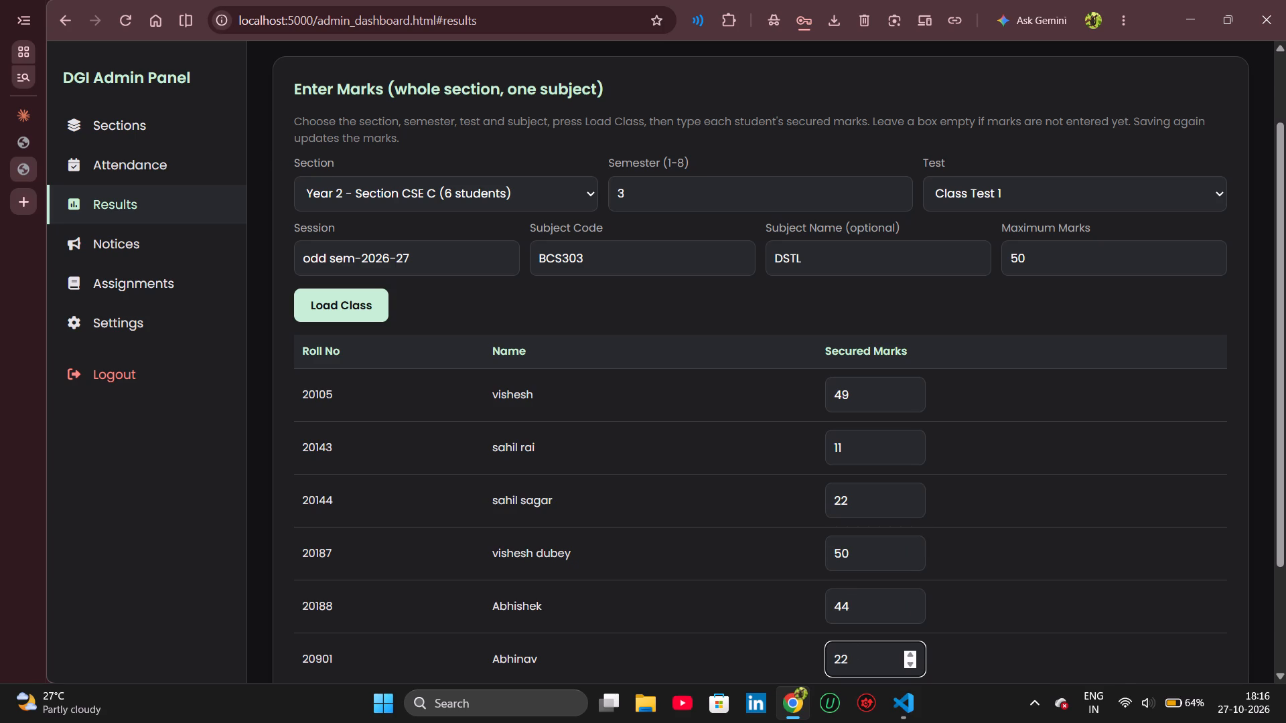
Save all DSTL marks for the class.
scroll(1052, 556, down, 2)
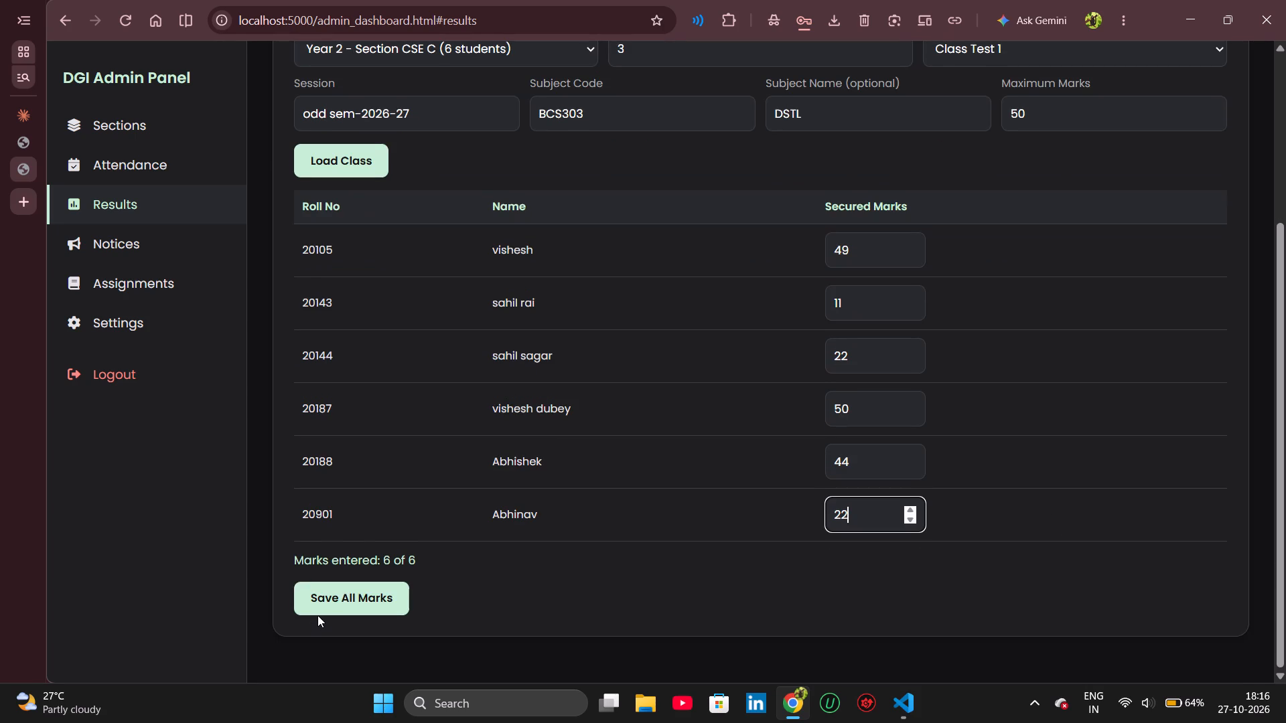
click(317, 615)
click(336, 602)
Replace the subject name with COA in the marks entry form.
scroll(627, 396, up, 1)
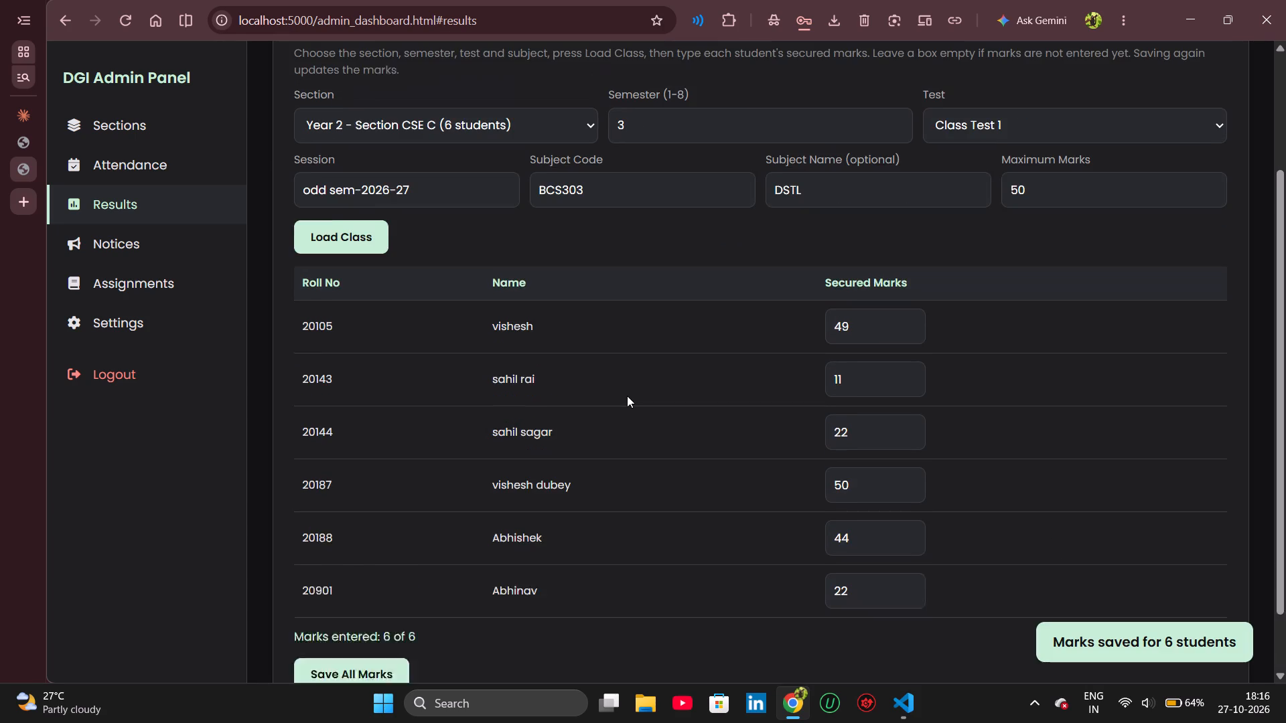
scroll(627, 396, up, 1)
click(863, 212)
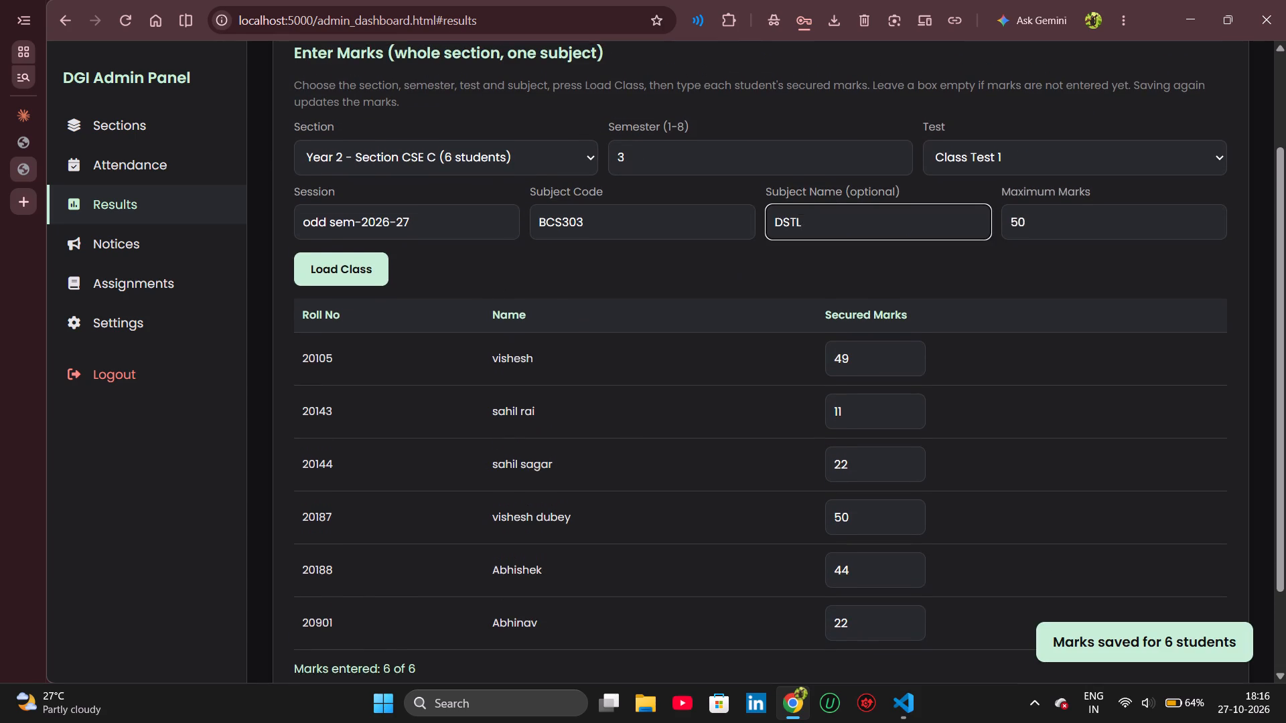
key(BackSpace)
key(BackSpace)
key(BackSpace)
key(BackSpace)
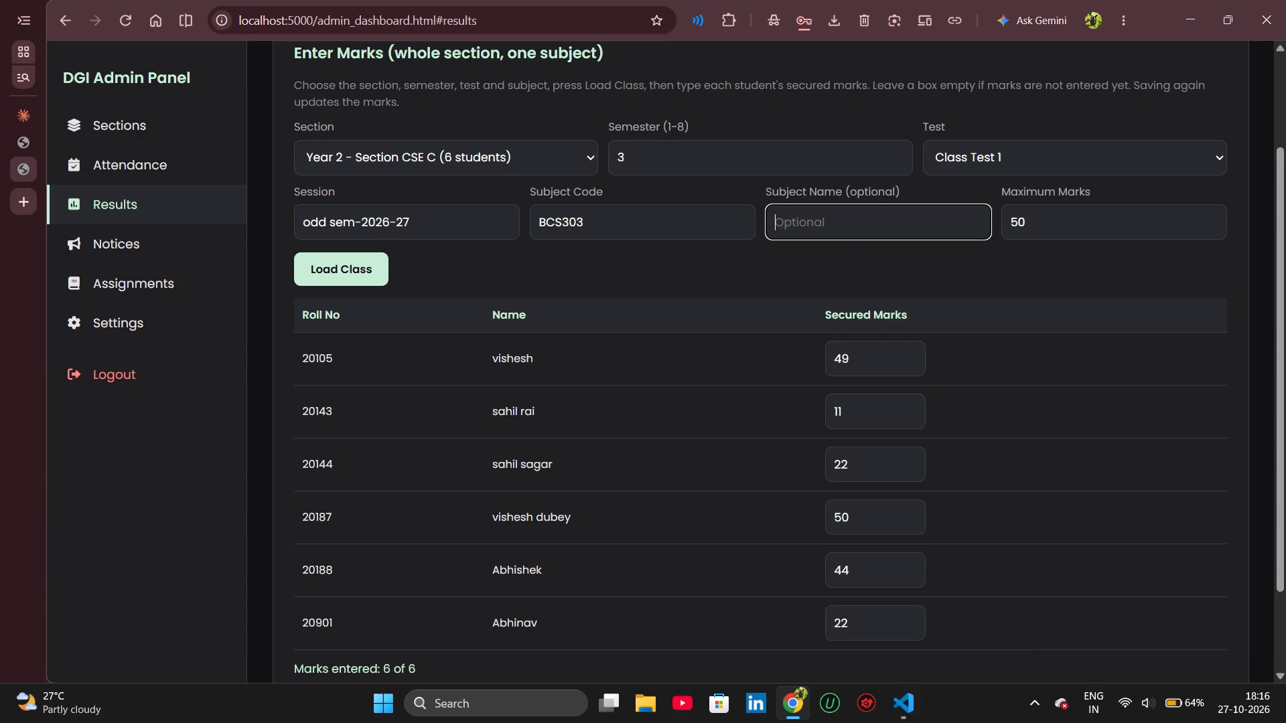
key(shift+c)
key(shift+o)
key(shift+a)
Change the subject code to BCS304 and load the class list.
click(630, 233)
key(BackSpace)
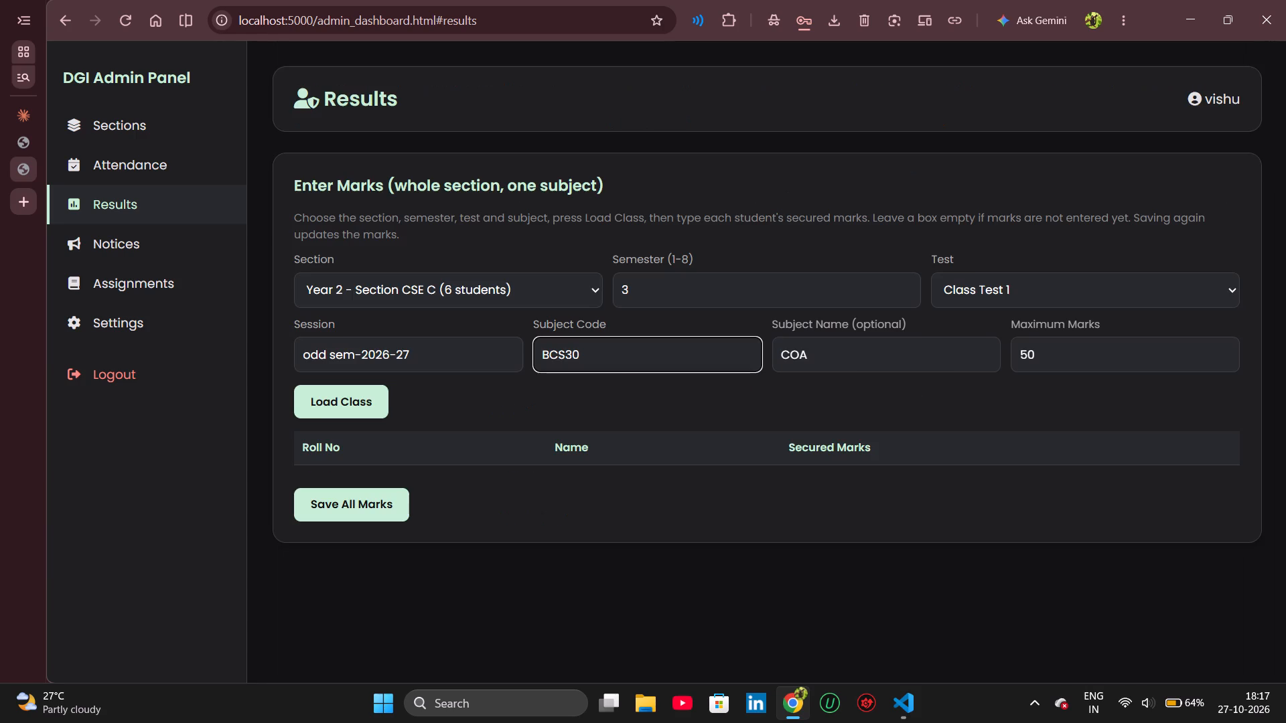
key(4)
click(346, 405)
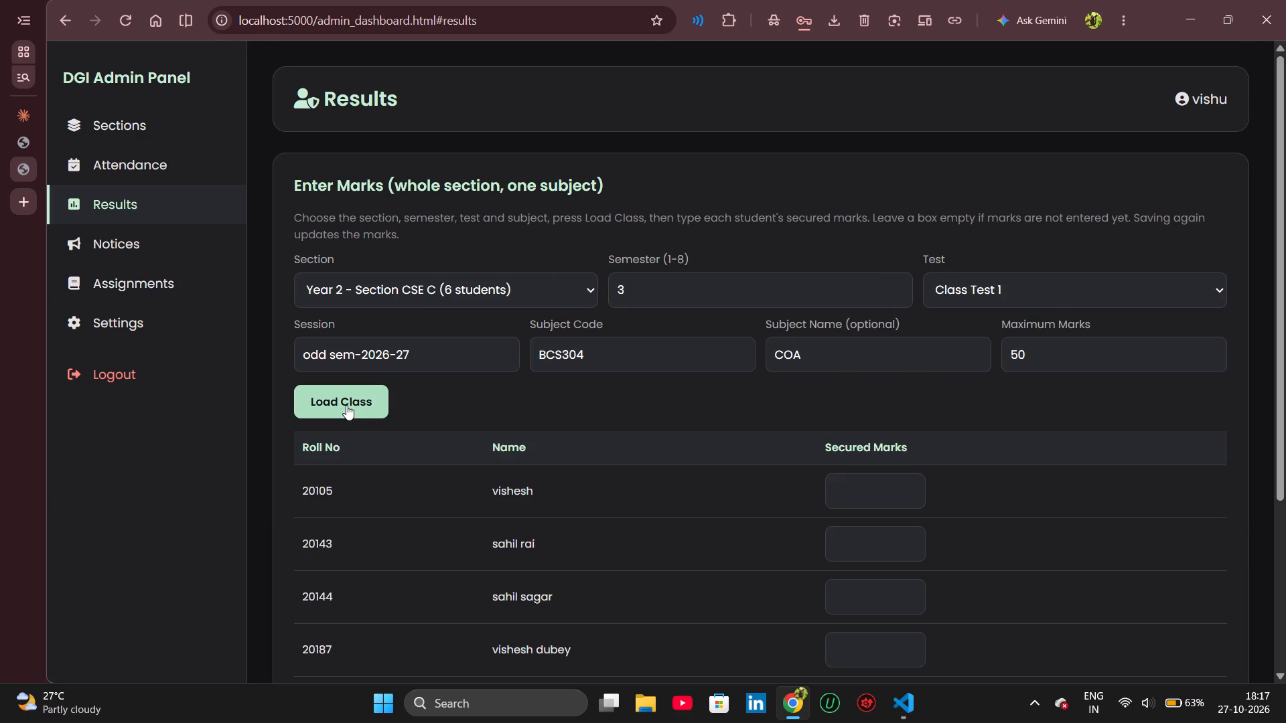
Enter secured marks of 50, 33, 44 and 50 for the first, second, third and fourth listed students.
scroll(623, 501, down, 1)
click(858, 483)
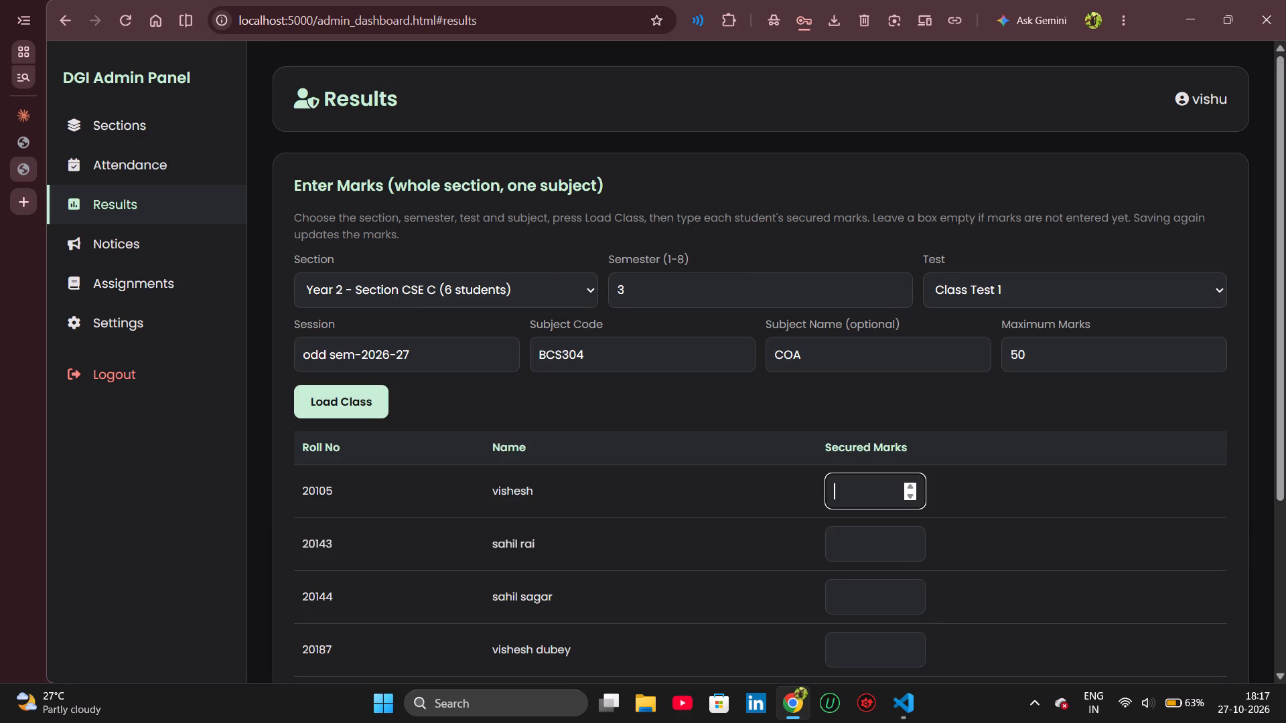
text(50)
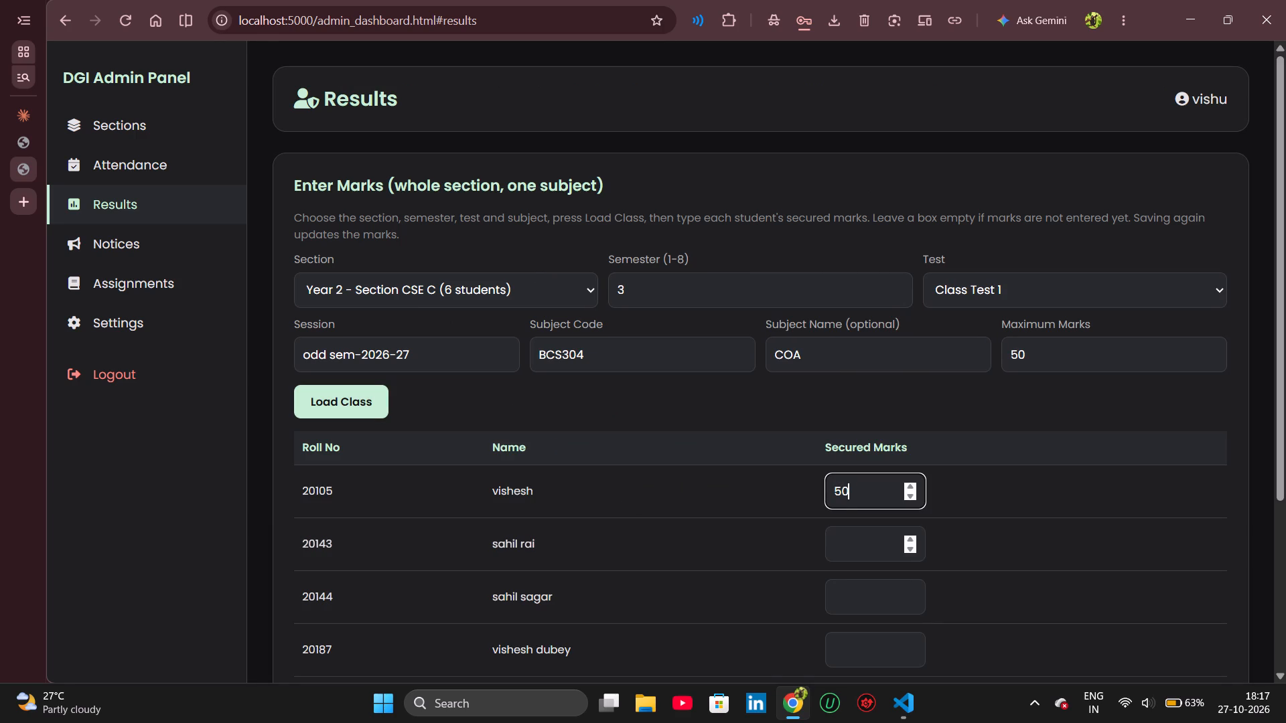
click(833, 558)
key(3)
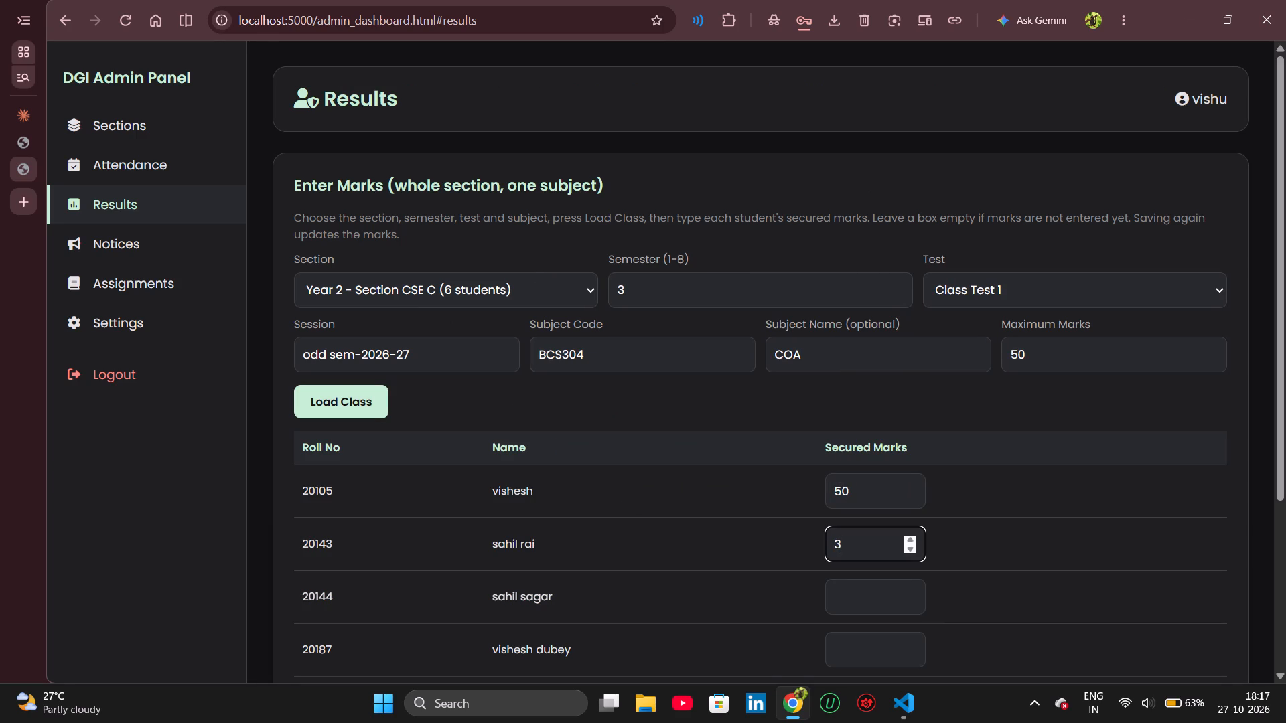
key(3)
click(838, 592)
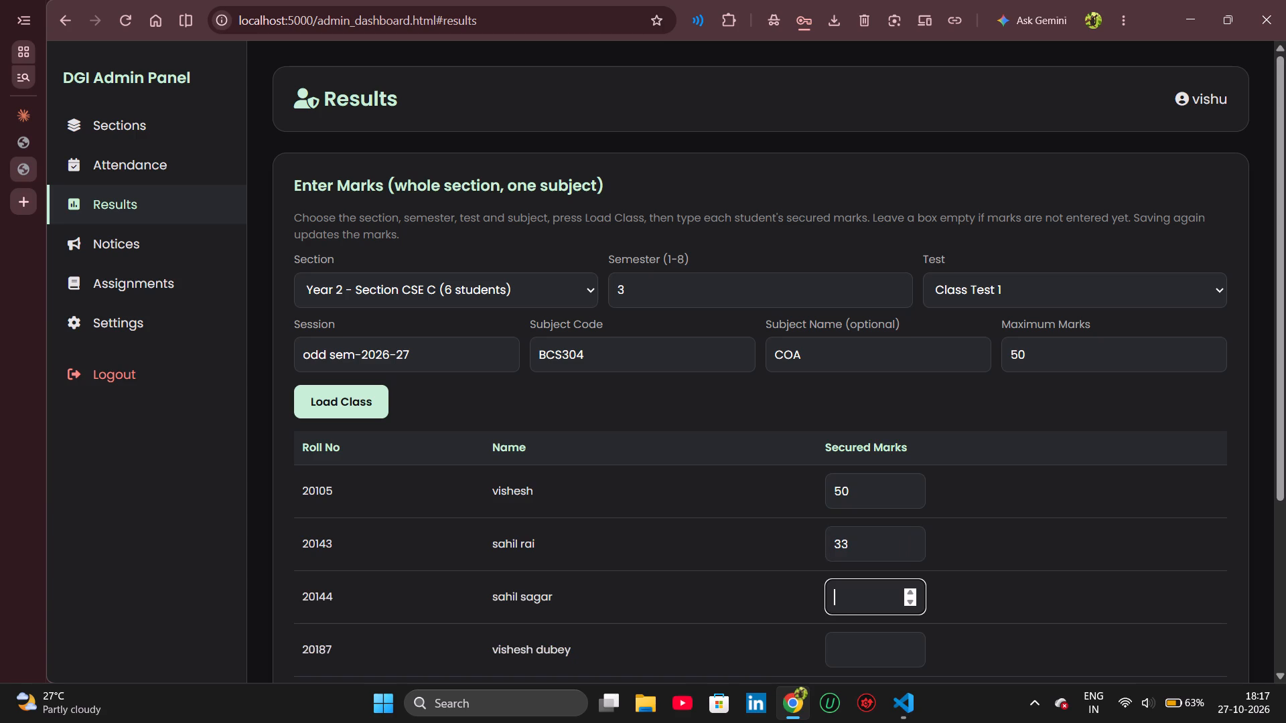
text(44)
click(843, 633)
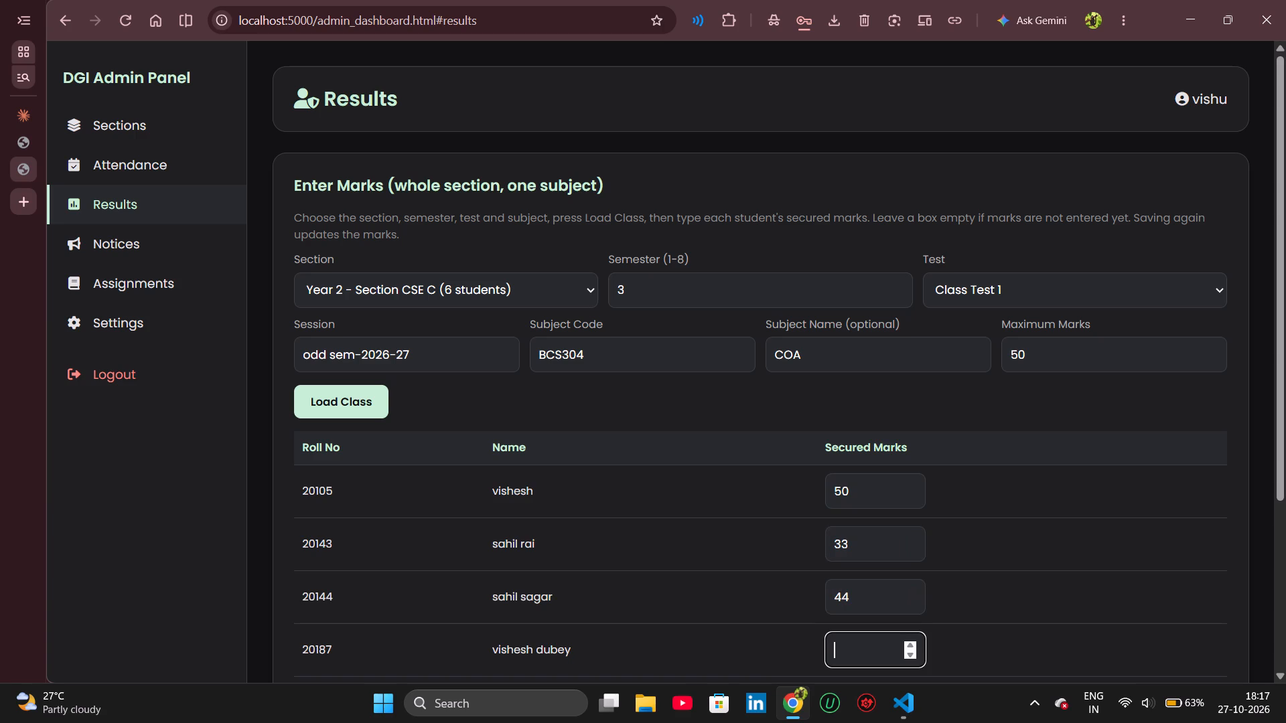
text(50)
Enter secured marks of 33 and 22 for the fifth and sixth listed students.
scroll(946, 641, down, 1)
click(837, 547)
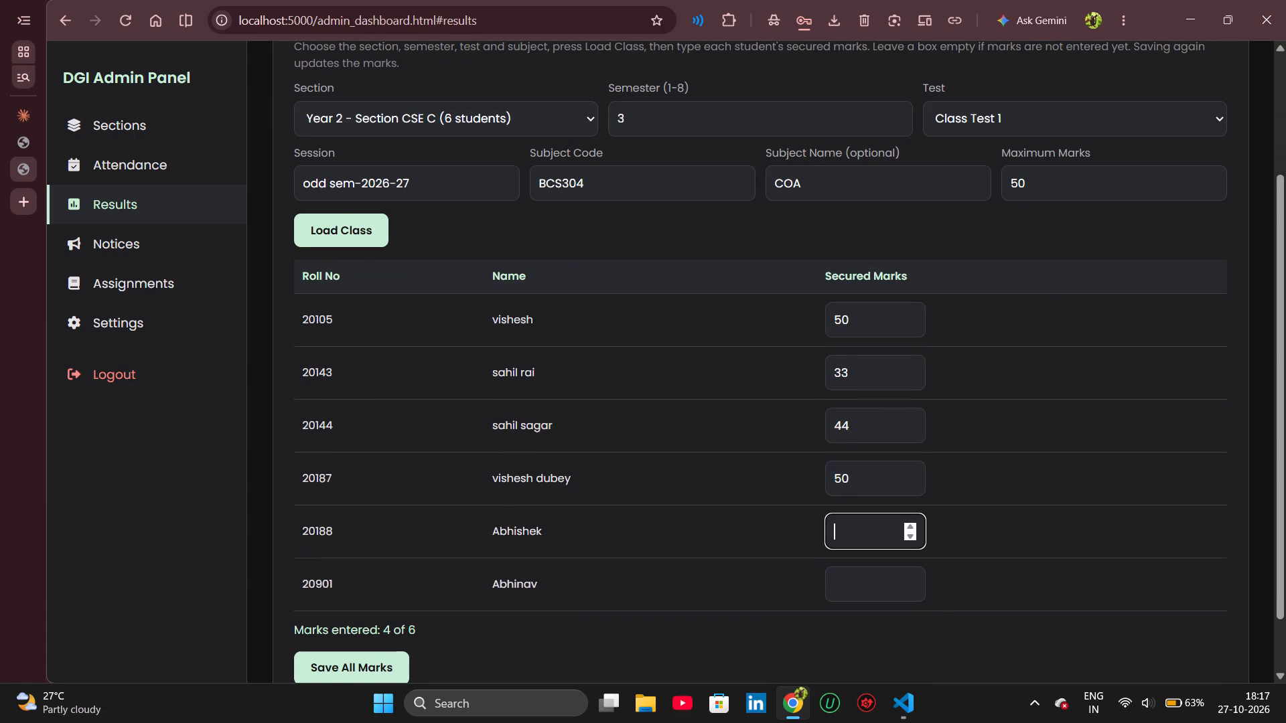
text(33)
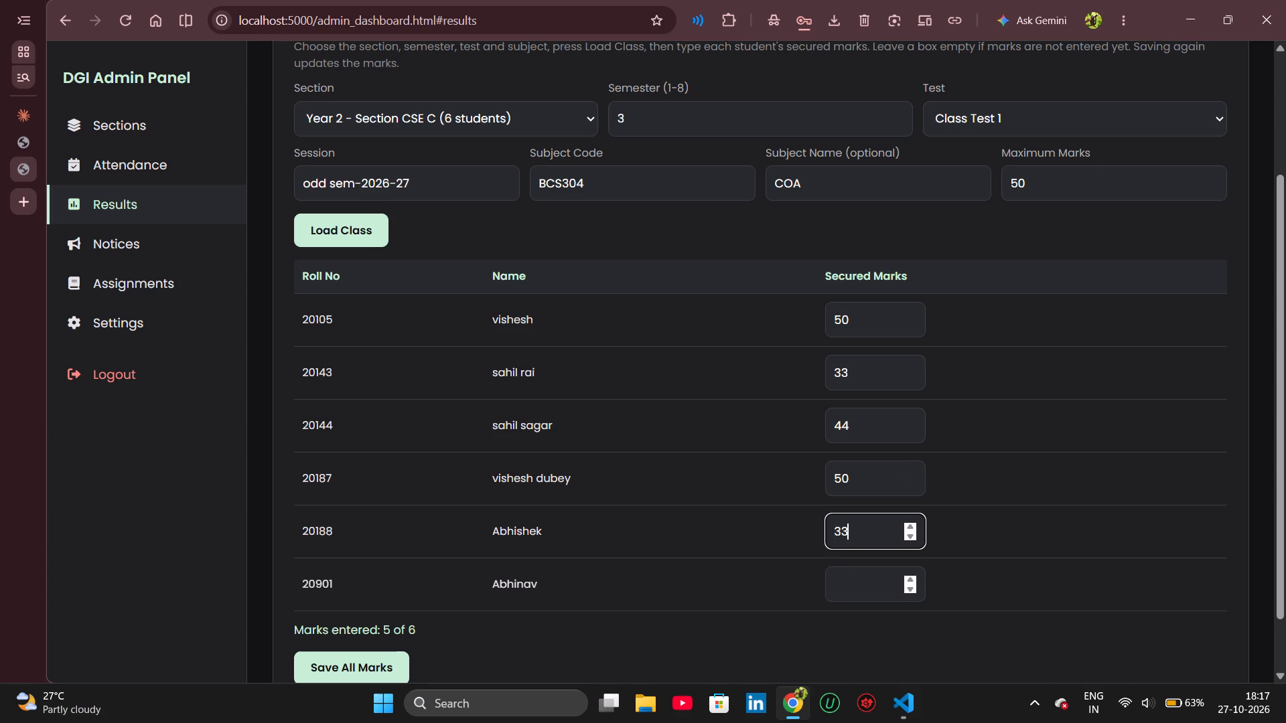
click(843, 582)
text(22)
scroll(843, 582, down, 2)
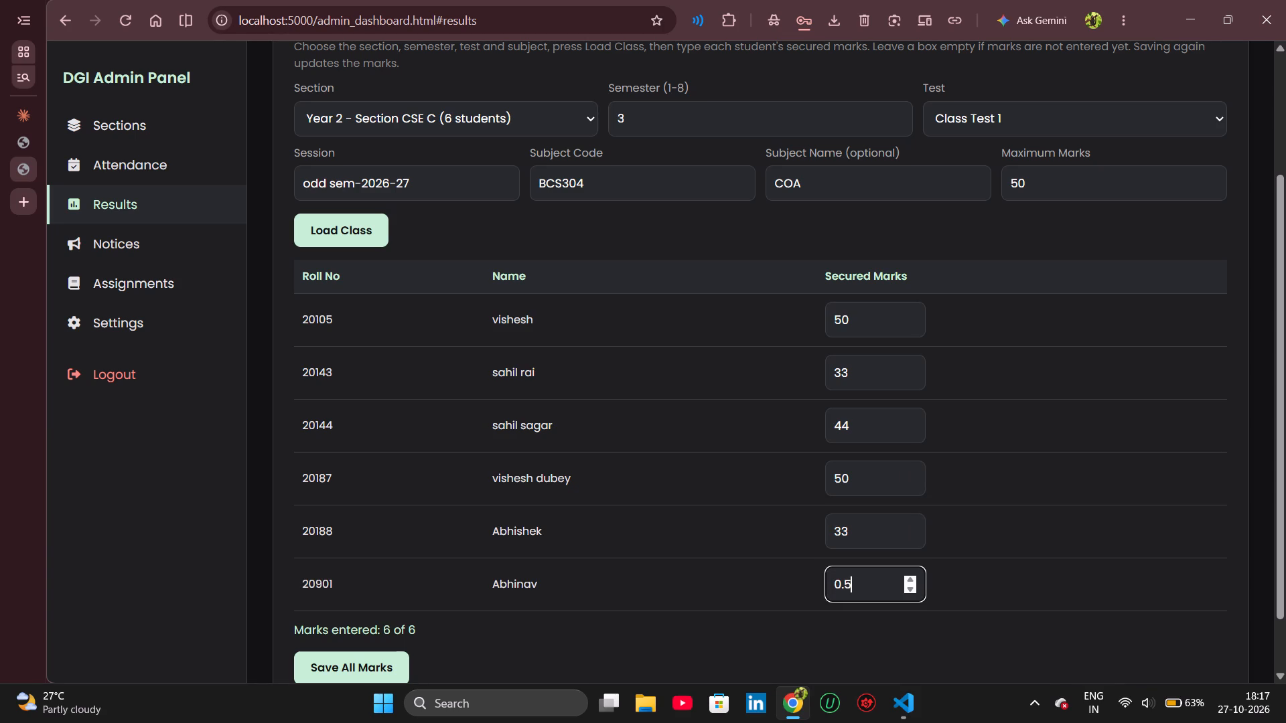
Save the COA Class Test 1 marks for the whole section.
click(366, 660)
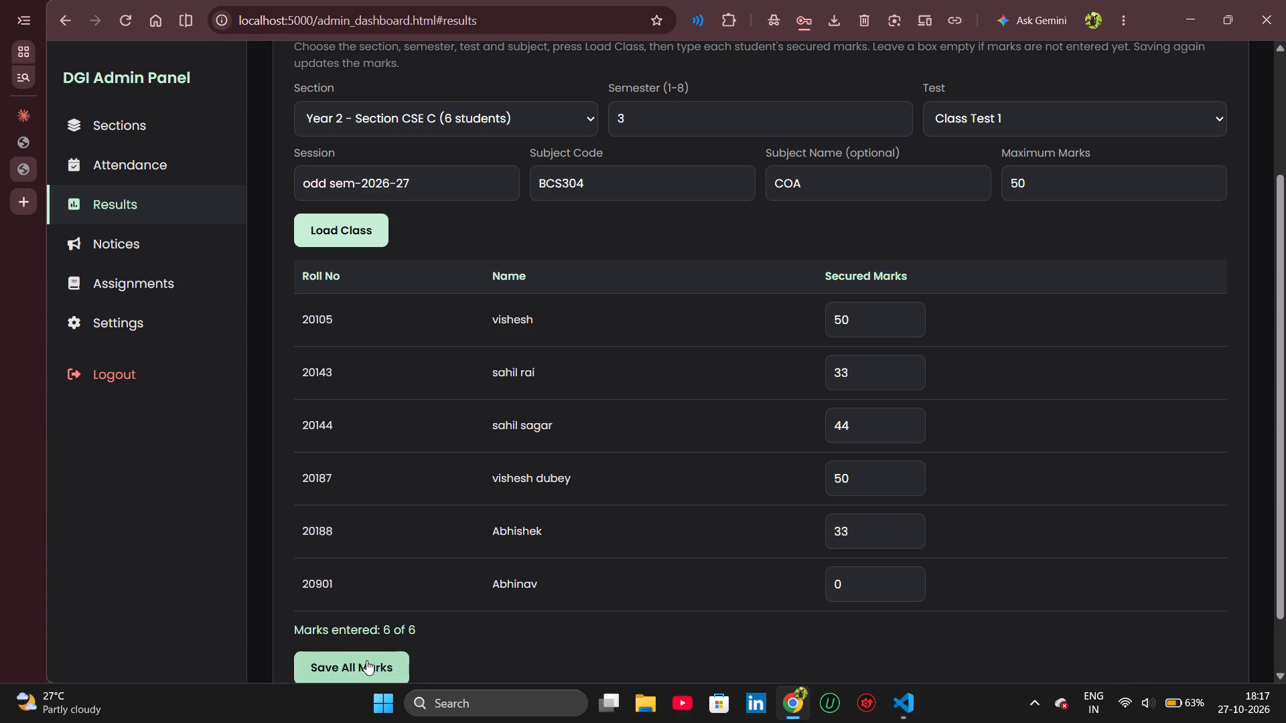
Set the subject code to BCS305 and the subject name to PYTHON for the marks entry, and load the class list.
scroll(595, 634, down, 2)
scroll(595, 634, up, 2)
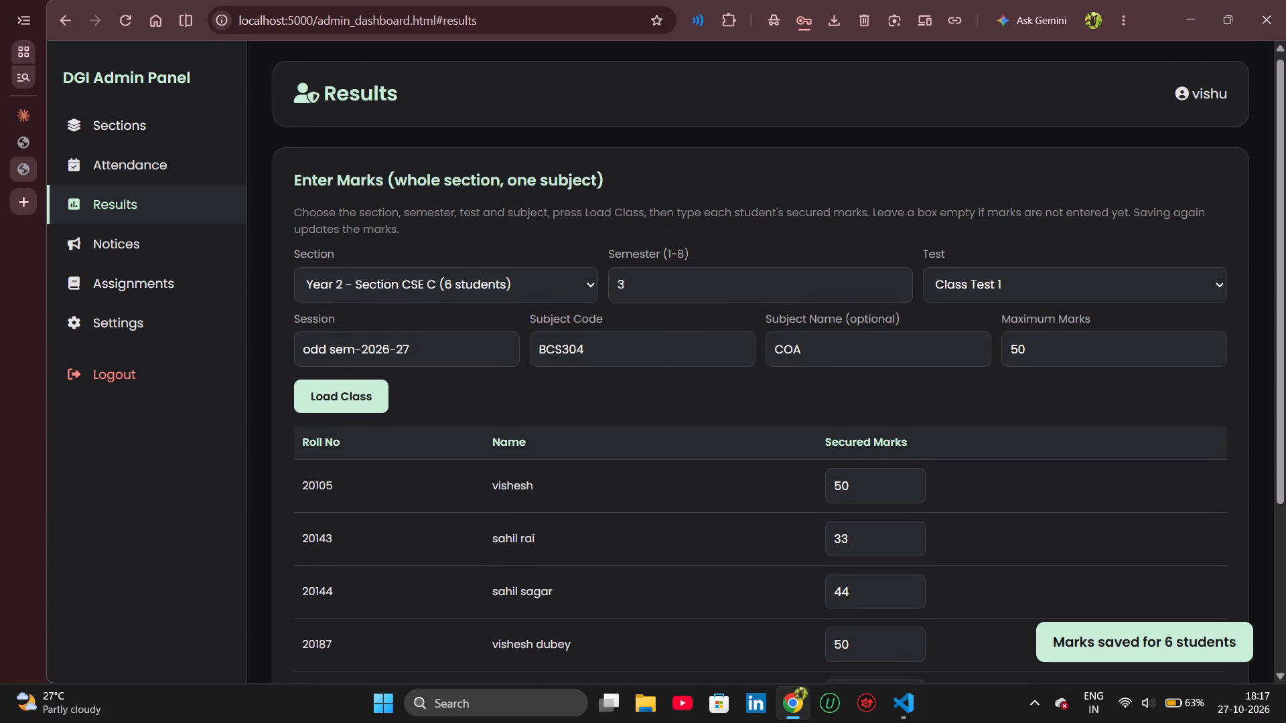
click(816, 351)
key(BackSpace)
key(BackSpace)
key(BackSpace)
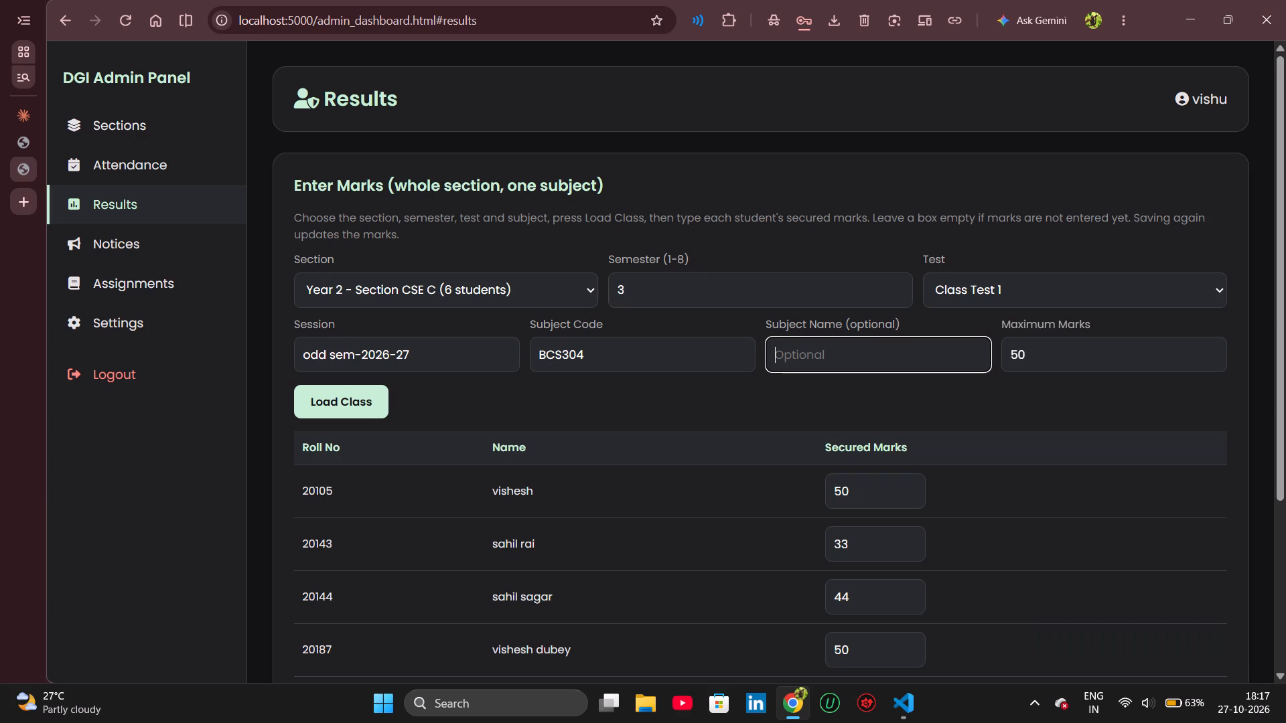
click(605, 368)
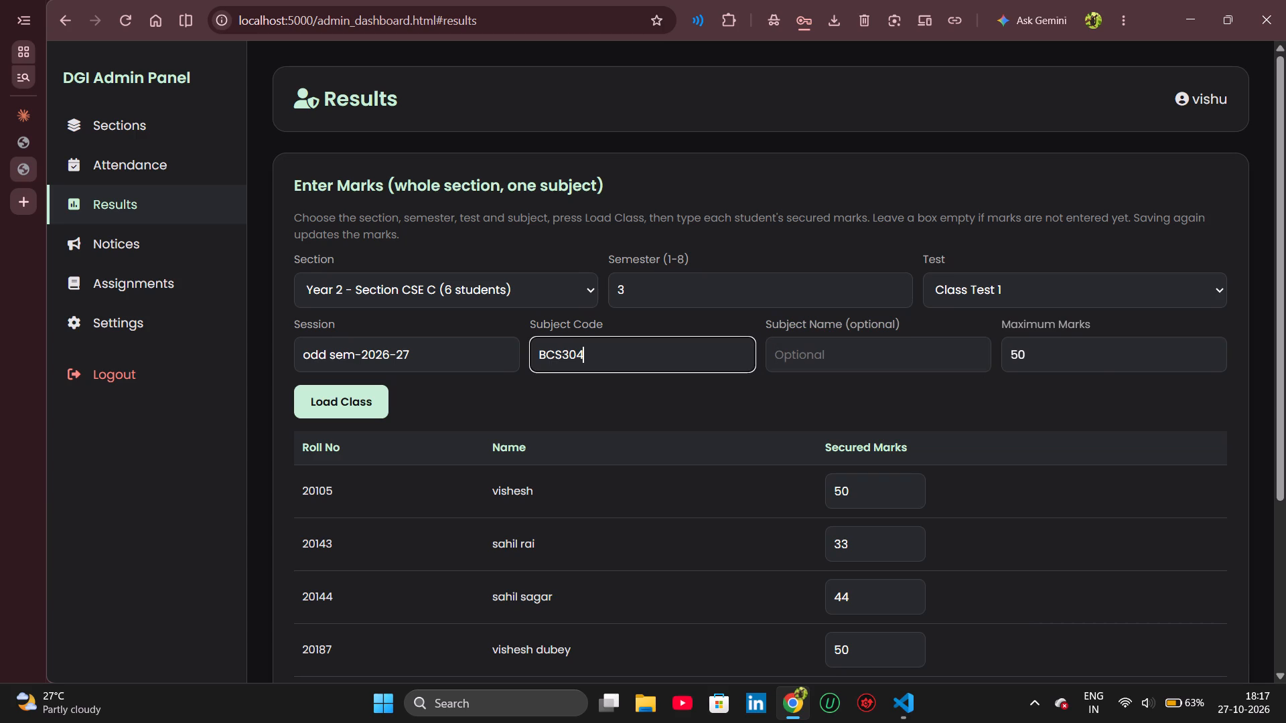
key(BackSpace)
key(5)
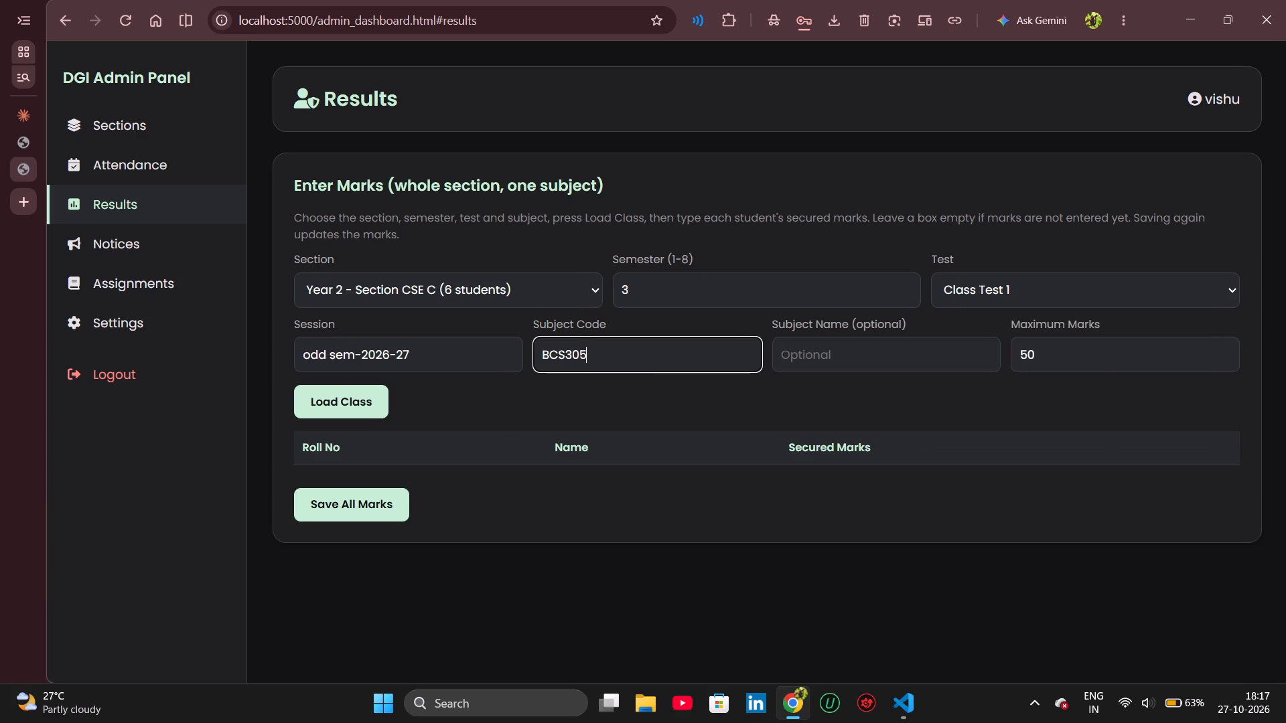
click(814, 356)
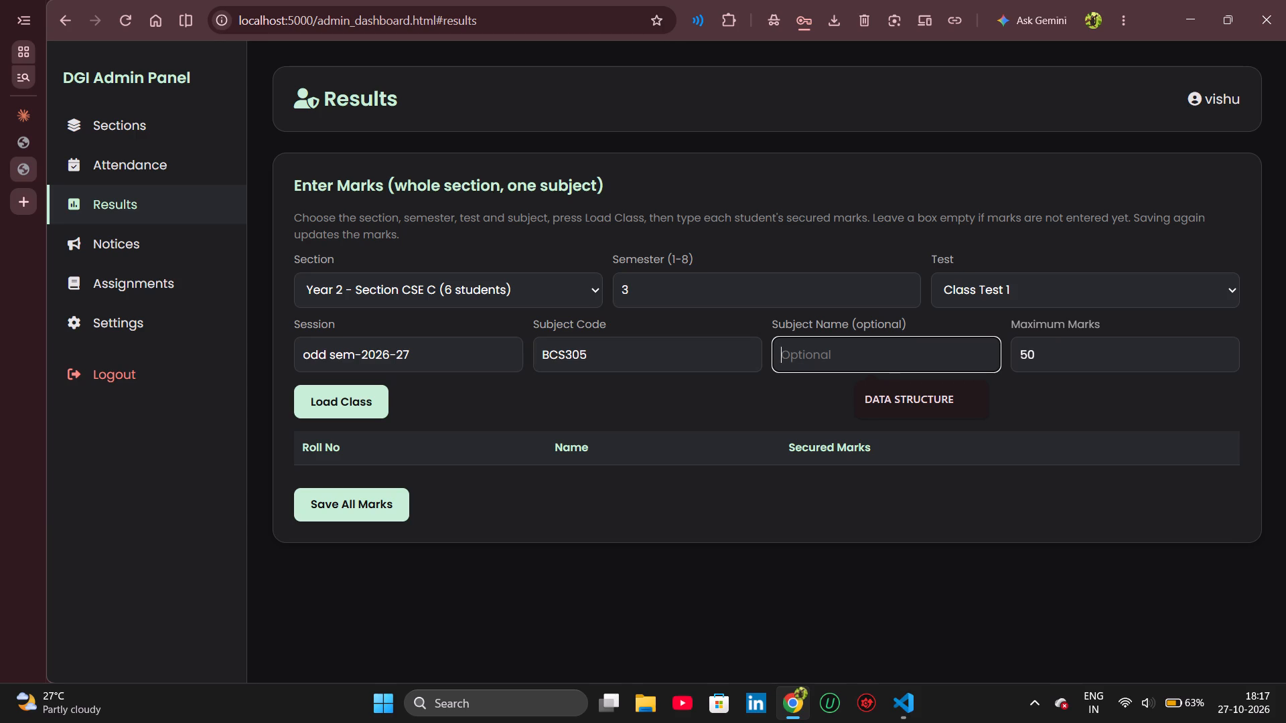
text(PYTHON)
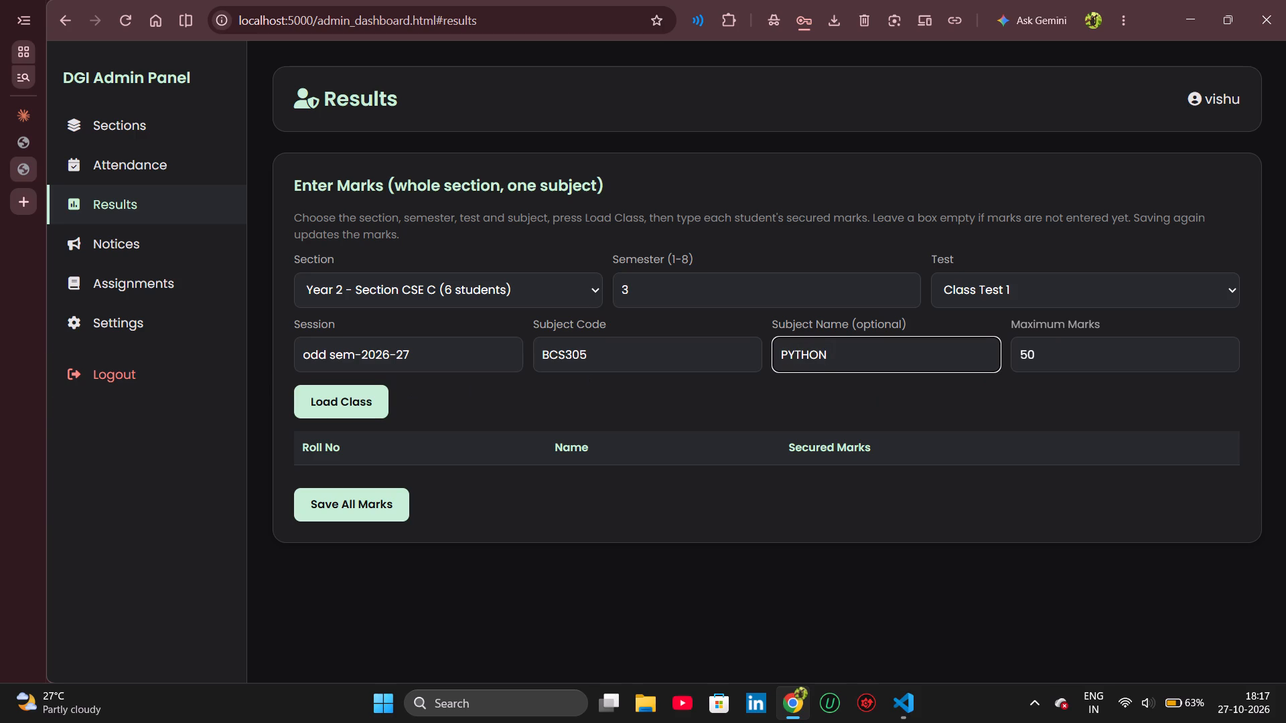
click(599, 356)
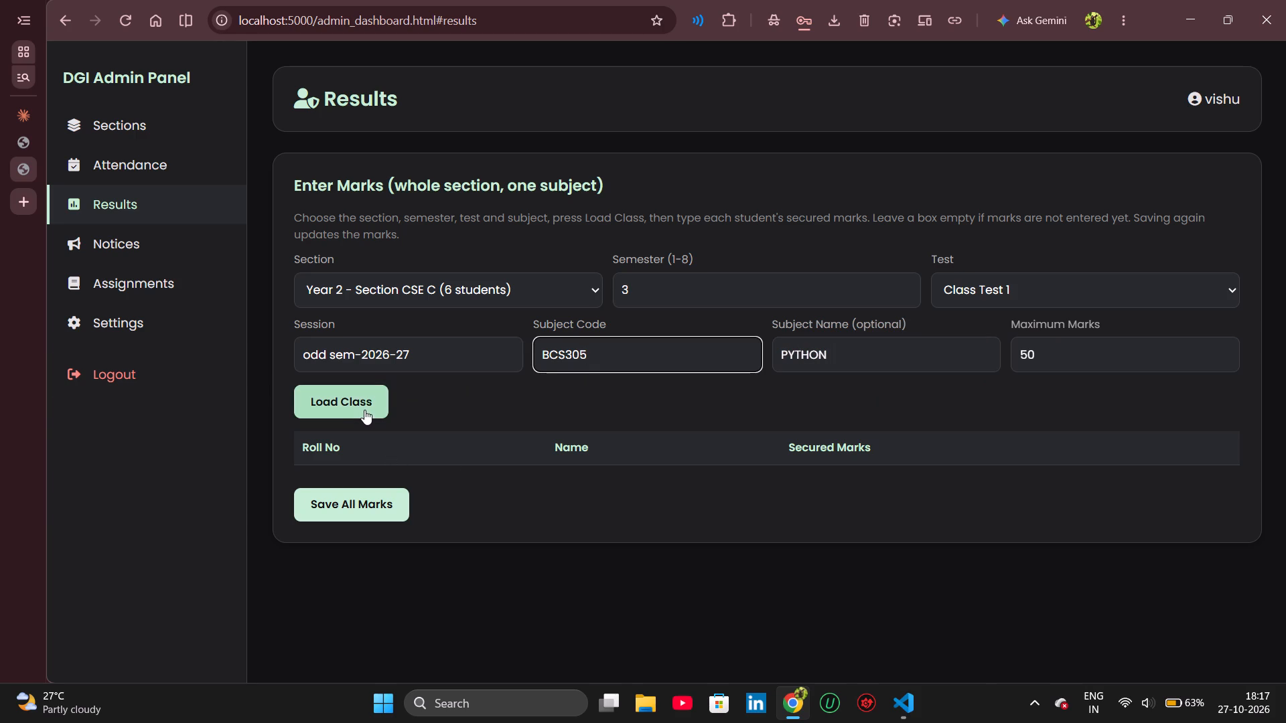
click(351, 408)
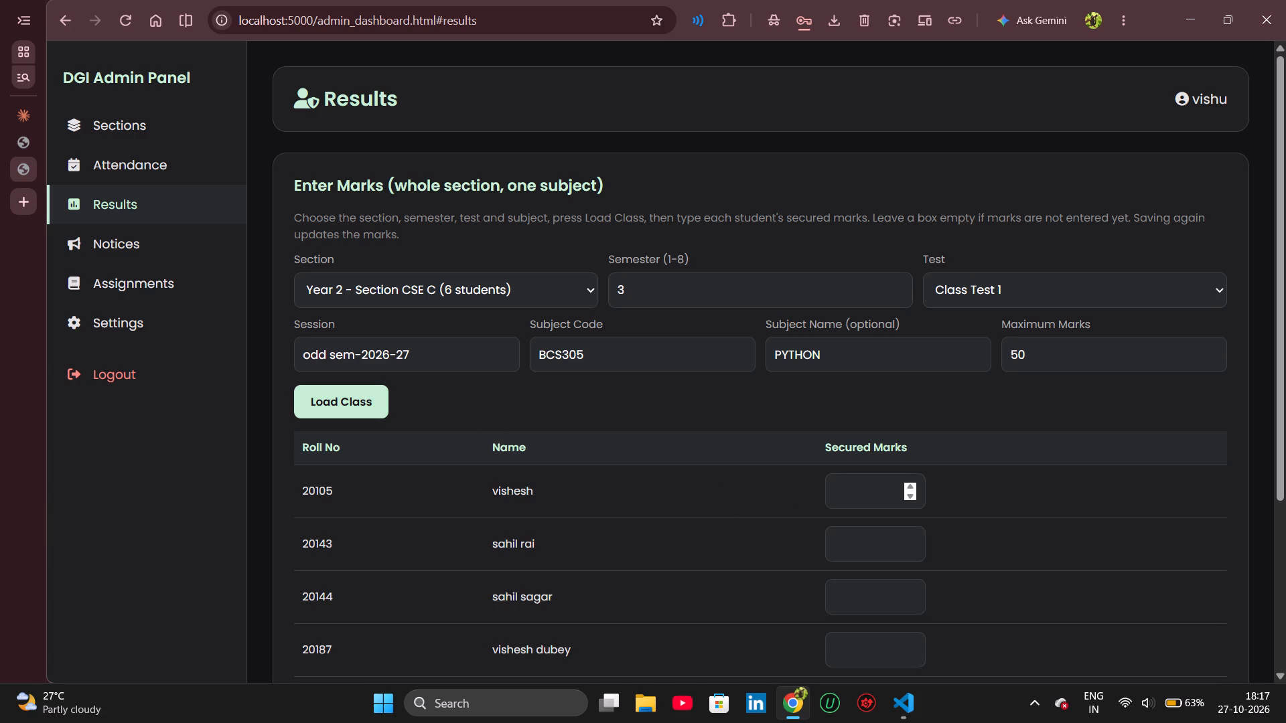
Enter secured marks of 50, 40, 30 and 49 for the first, second, third and fourth listed students.
click(857, 481)
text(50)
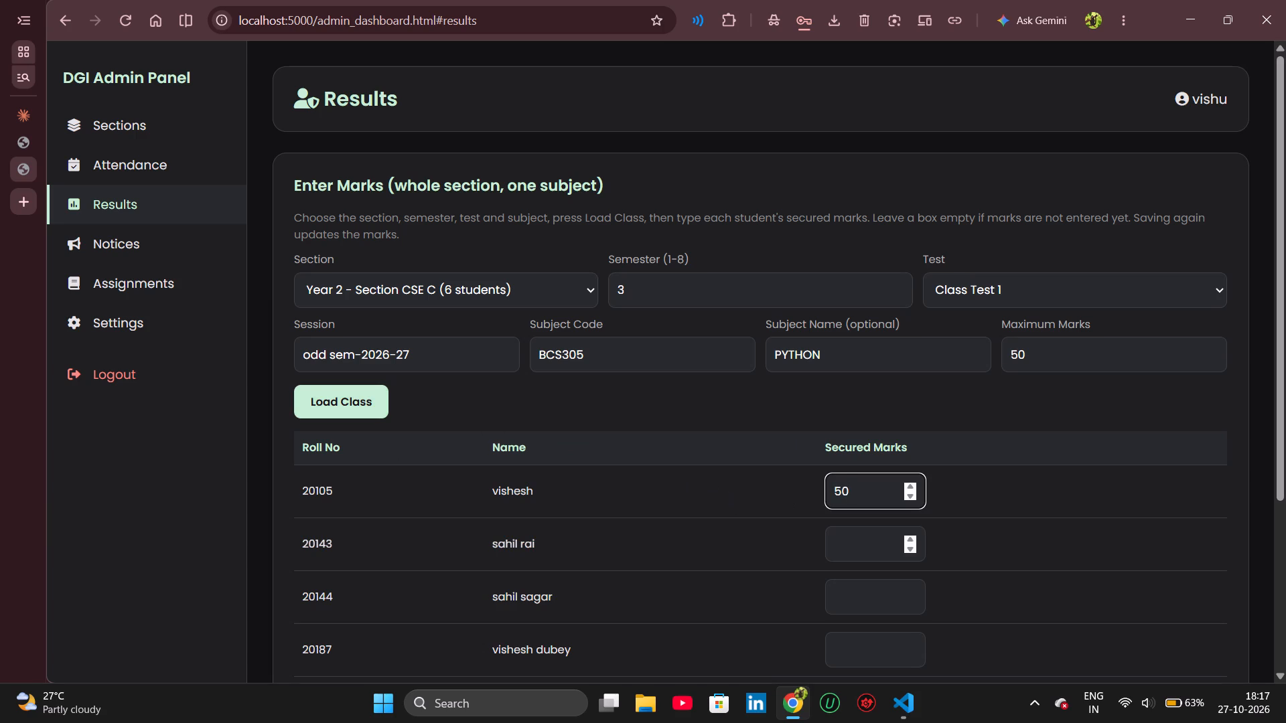
click(859, 543)
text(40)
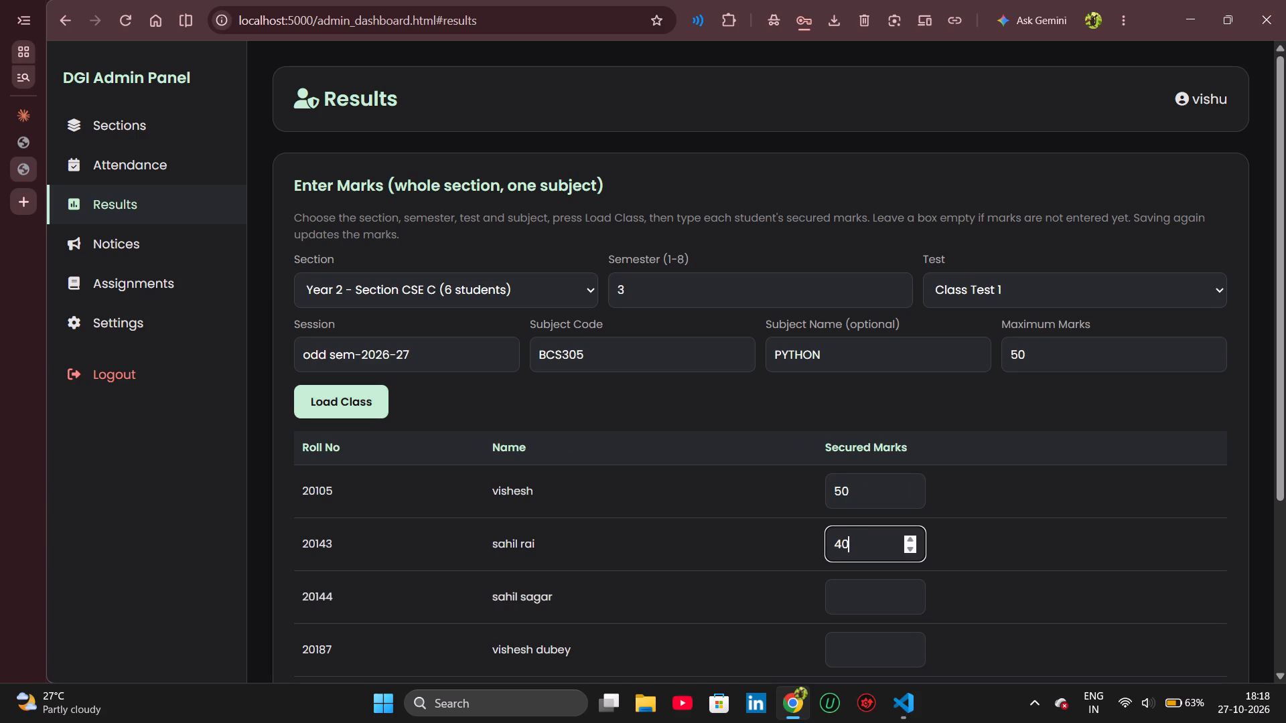
click(862, 589)
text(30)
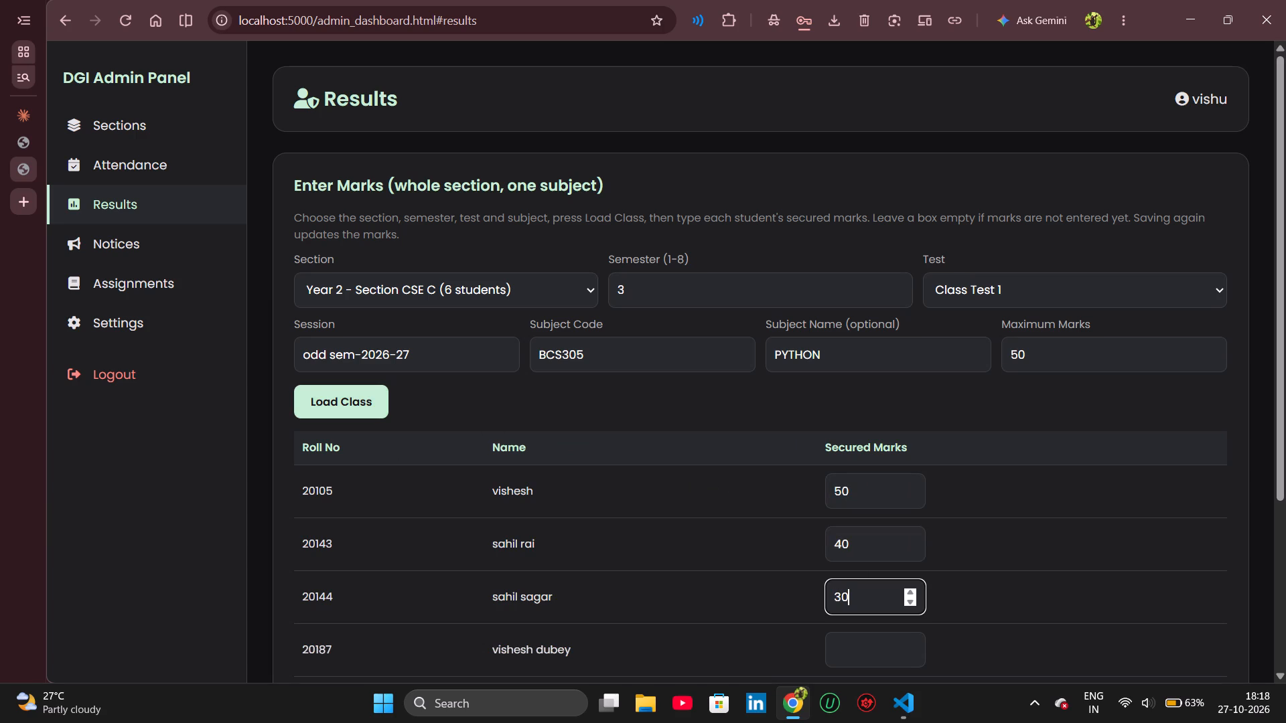
click(878, 651)
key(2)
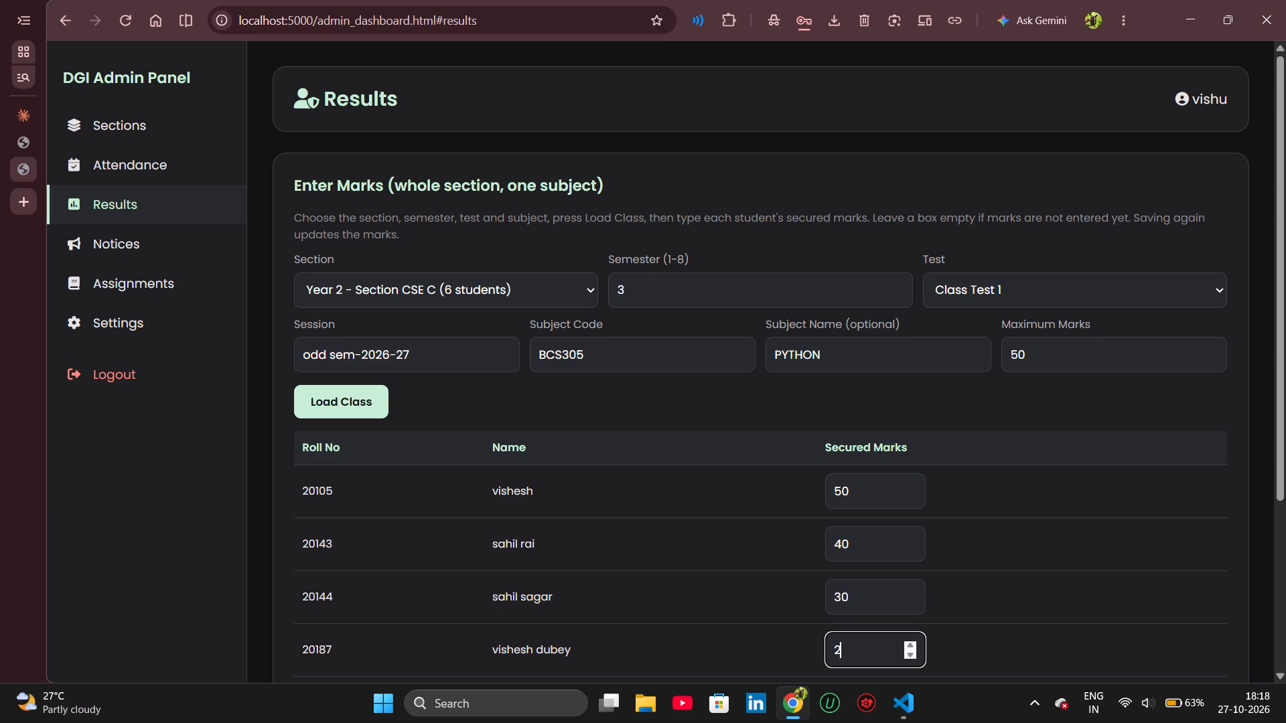
key(BackSpace)
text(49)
Enter secured marks of 33 and 30 for the fifth and sixth listed students.
scroll(974, 584, down, 1)
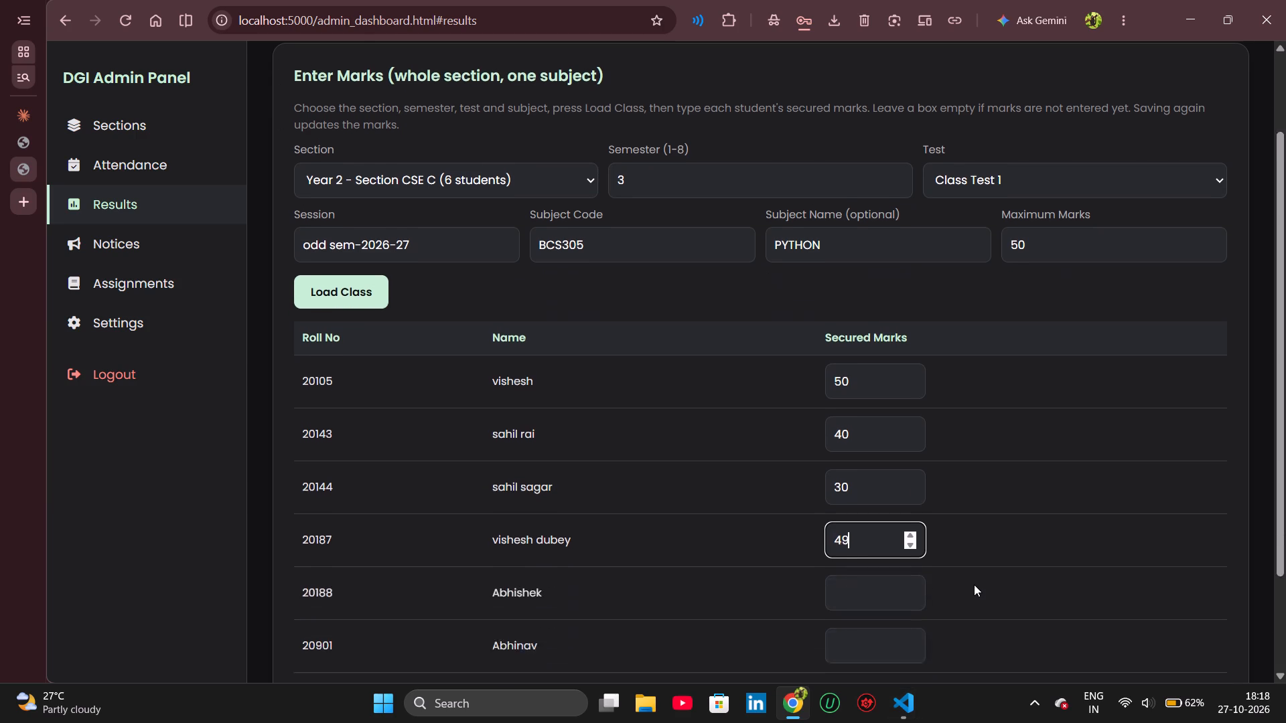
scroll(974, 584, down, 1)
click(883, 561)
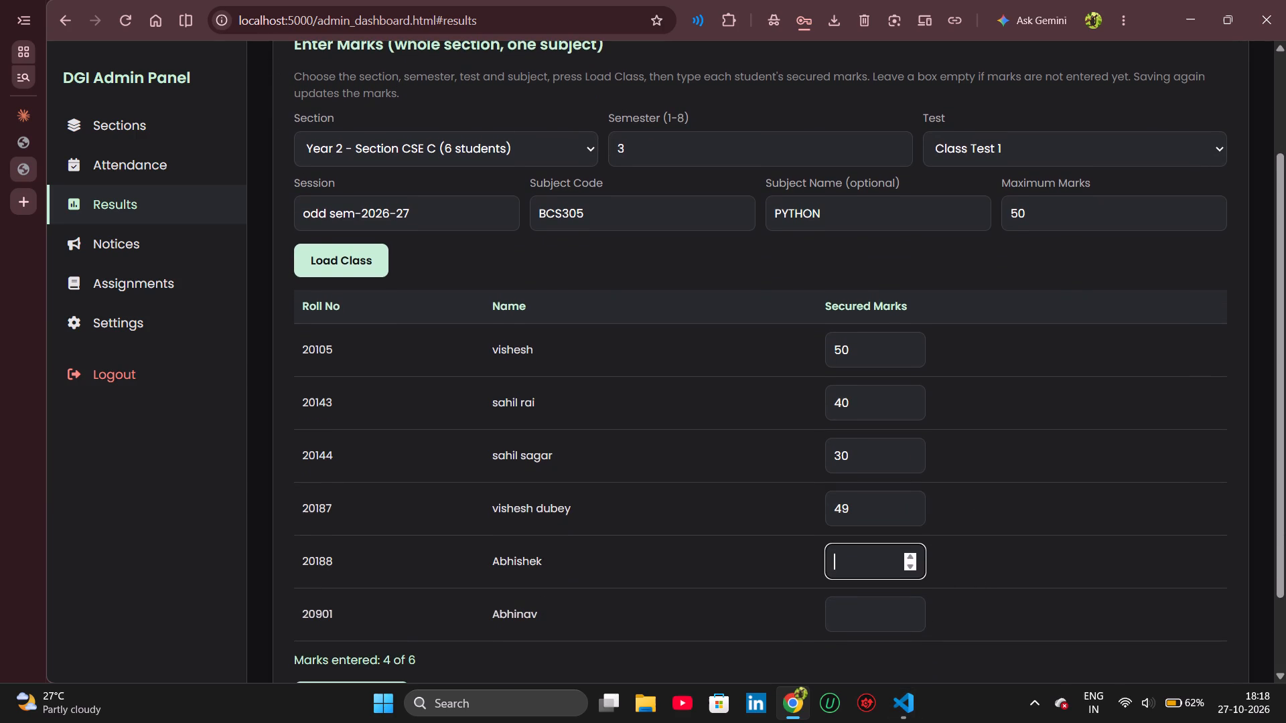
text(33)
click(845, 612)
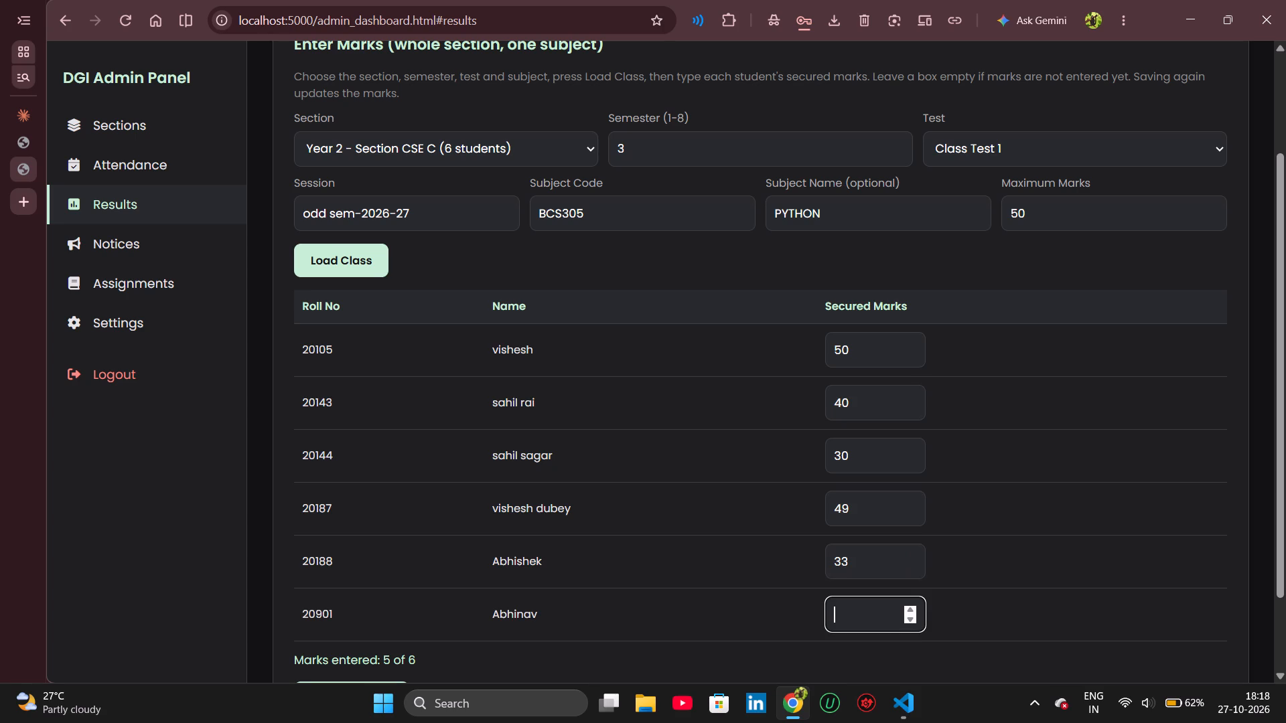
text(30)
Save the PYTHON Class Test 1 marks for the whole section.
scroll(998, 558, down, 2)
click(348, 594)
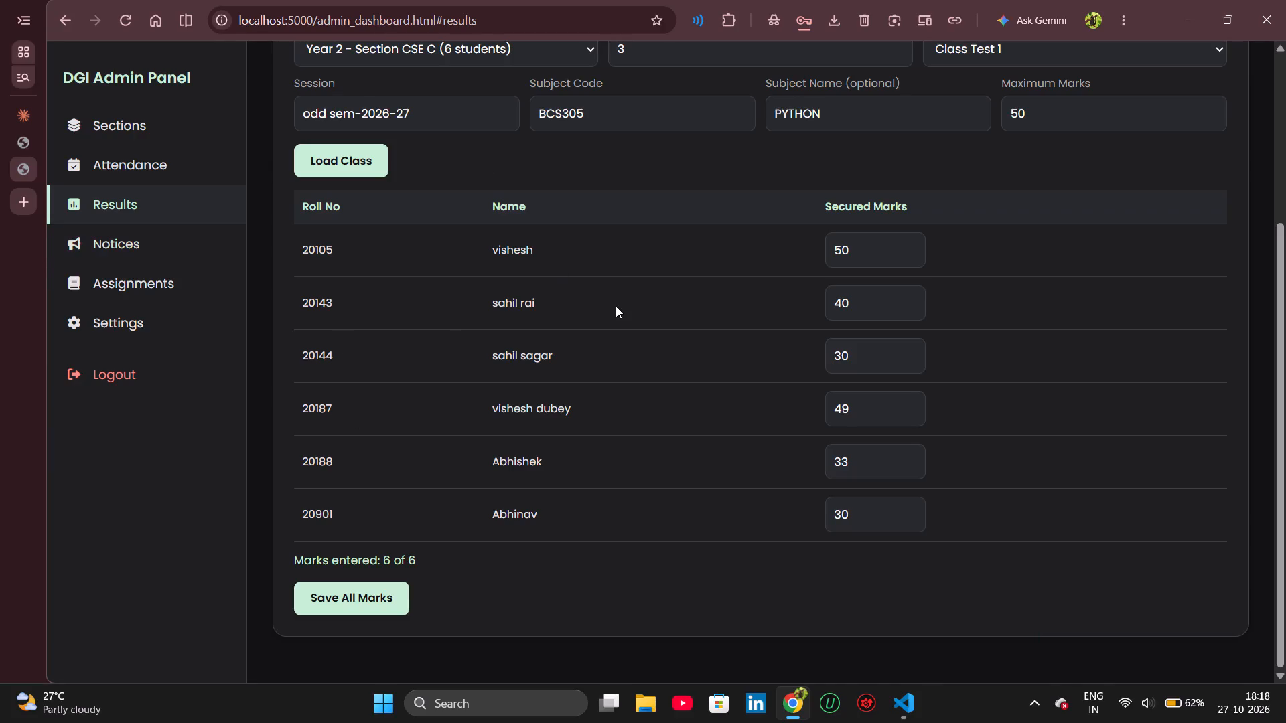
Review the student details of Year 2 - Section CSE C on the Sections page.
scroll(507, 540, up, 1)
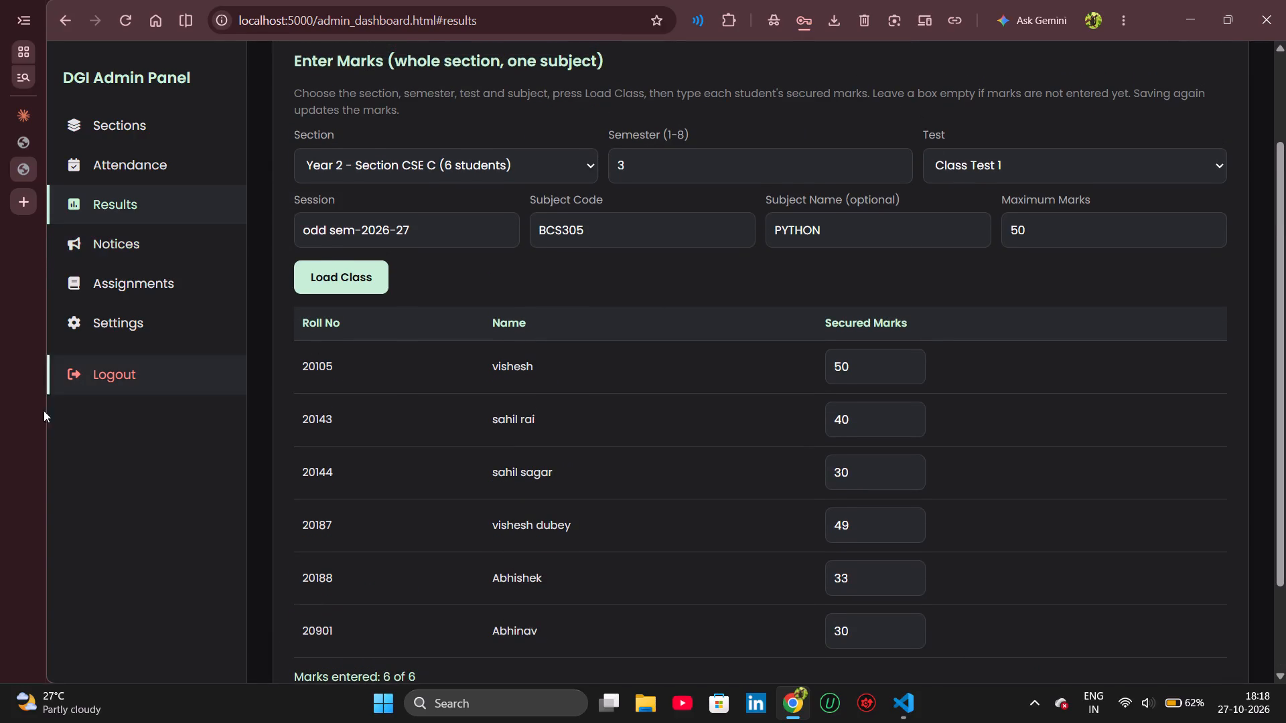
click(177, 142)
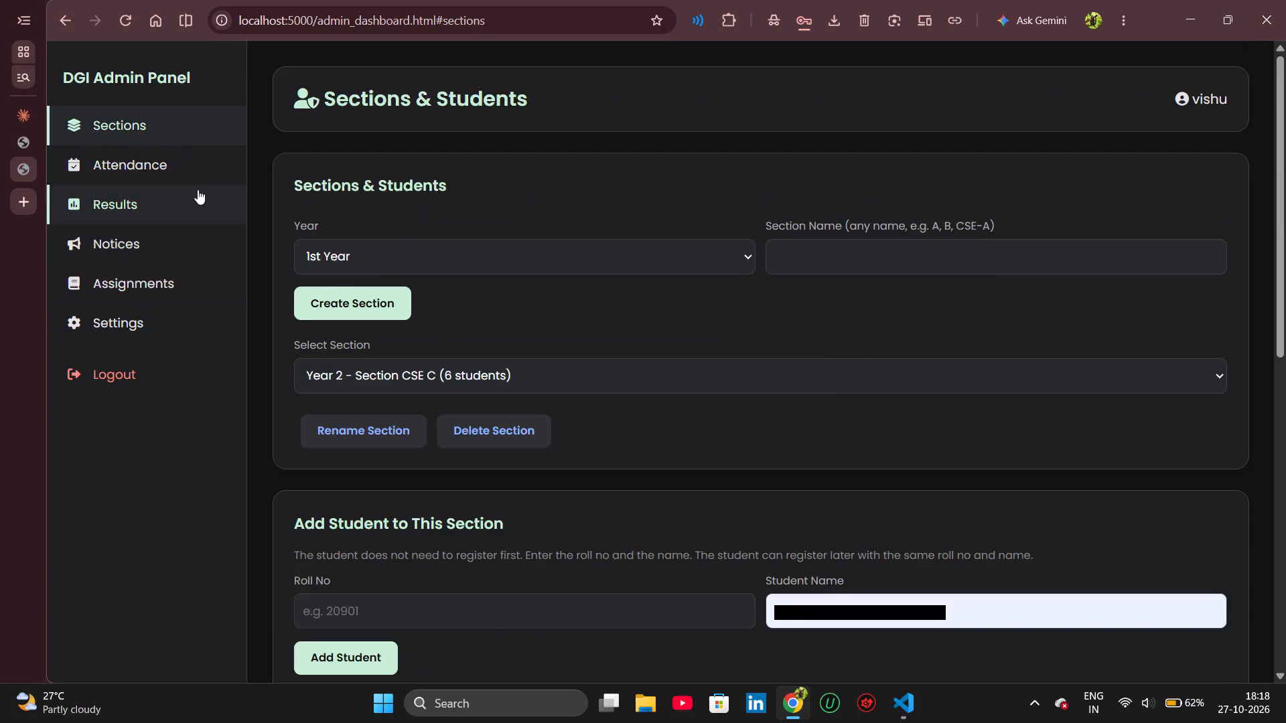
scroll(449, 350, down, 6)
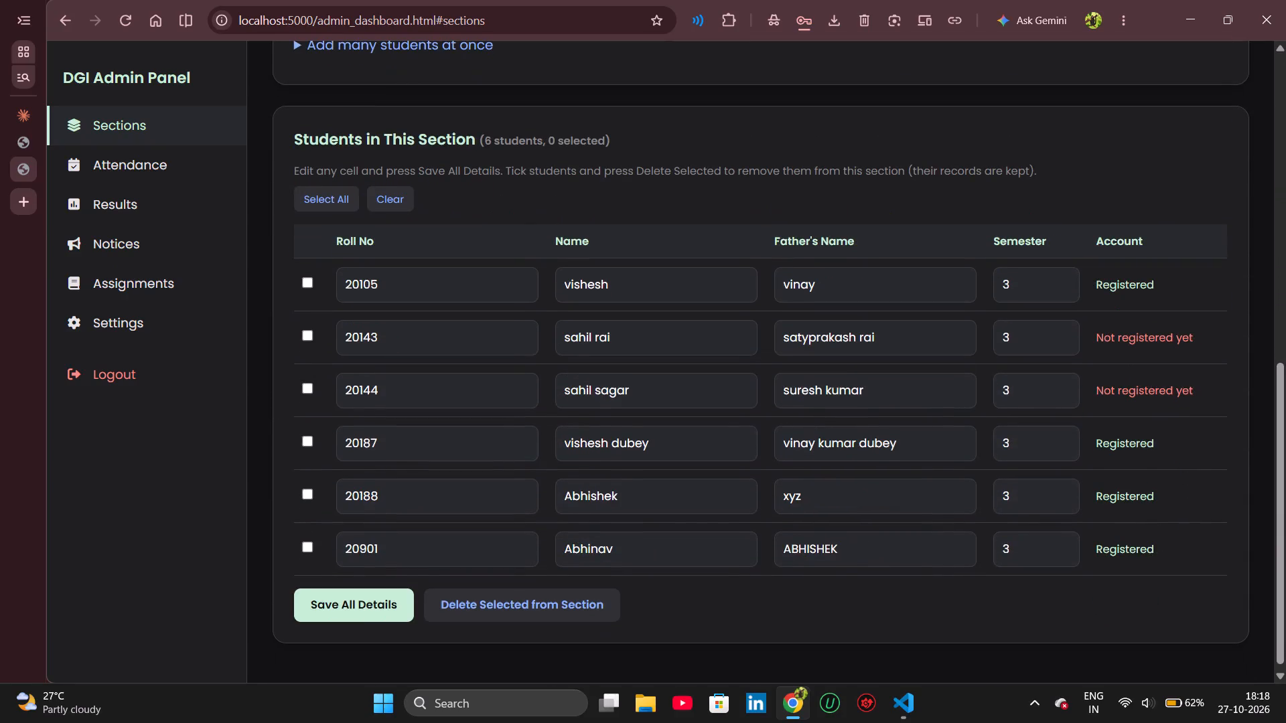
scroll(492, 321, down, 1)
Open the Attendance page and select Year 1 - Section G1C to view its attendance sheet.
click(129, 159)
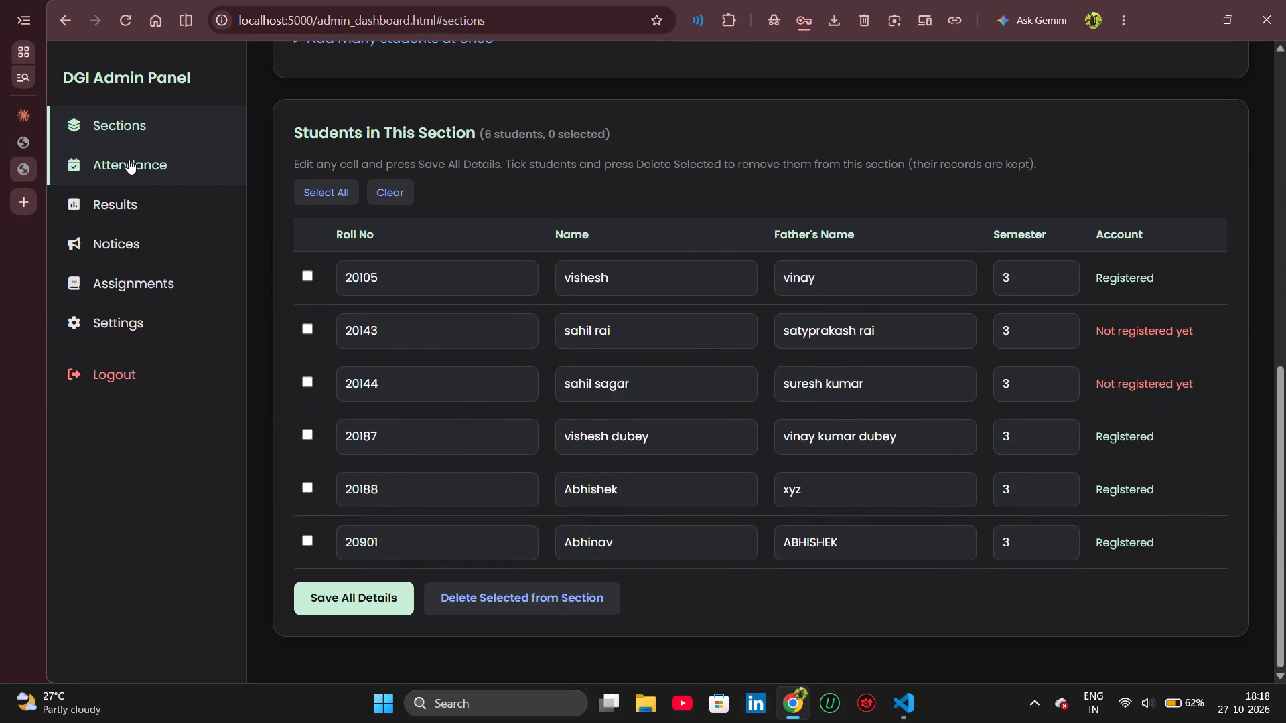
click(149, 197)
click(158, 157)
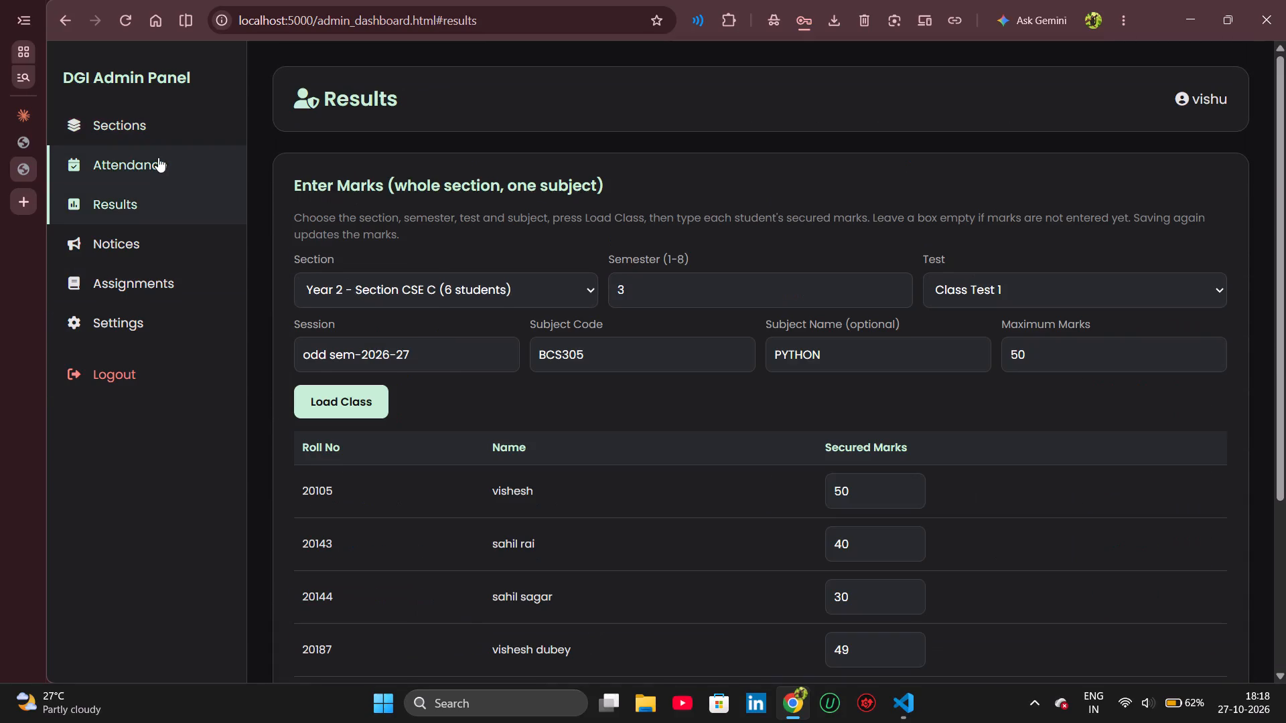
click(489, 256)
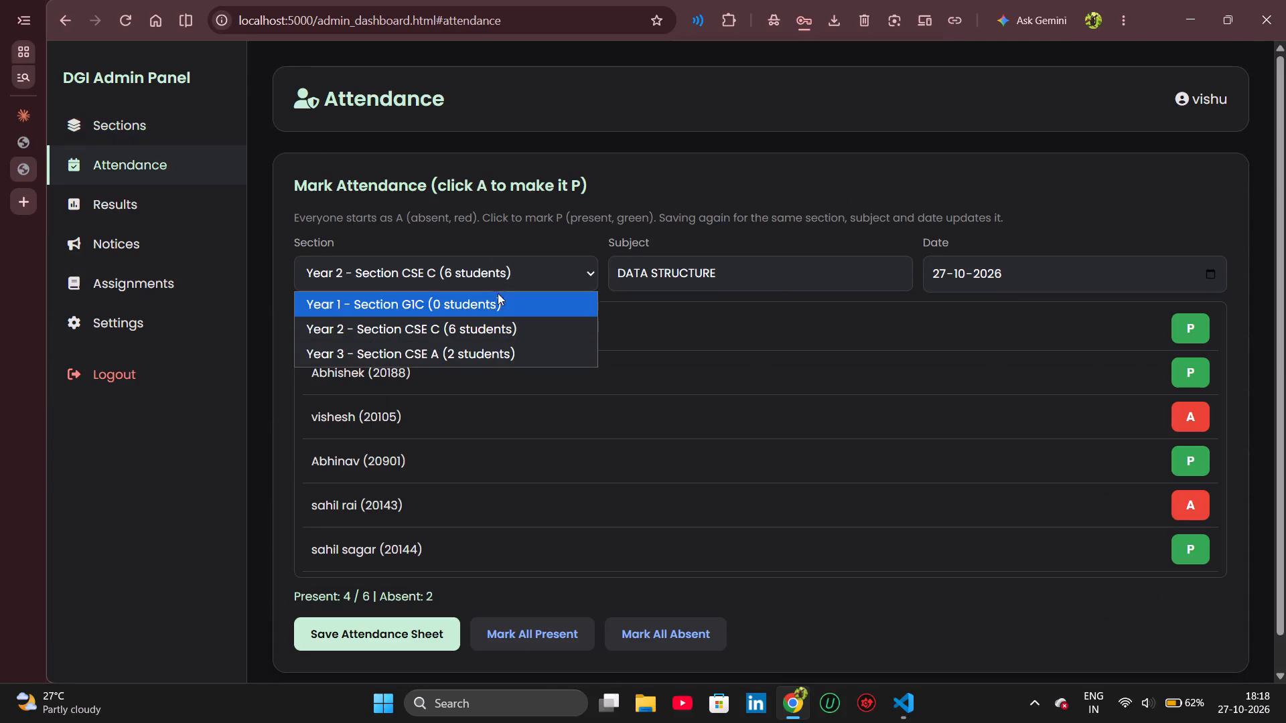
click(498, 303)
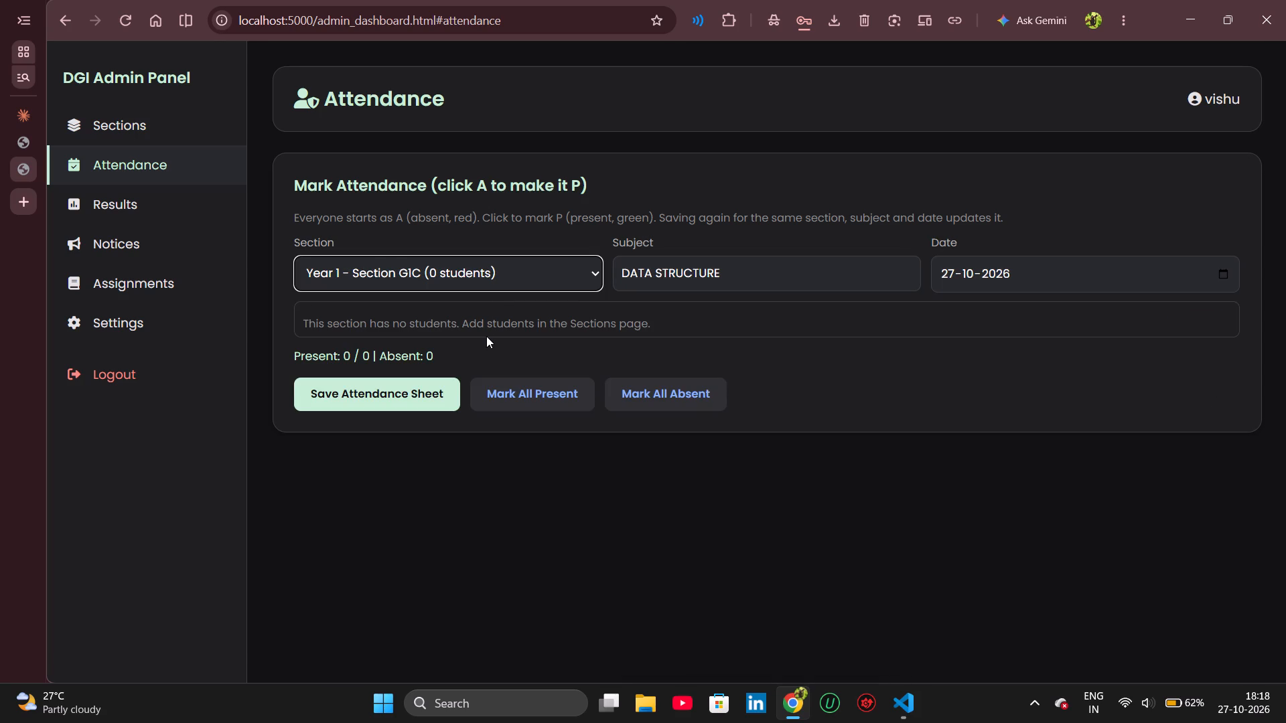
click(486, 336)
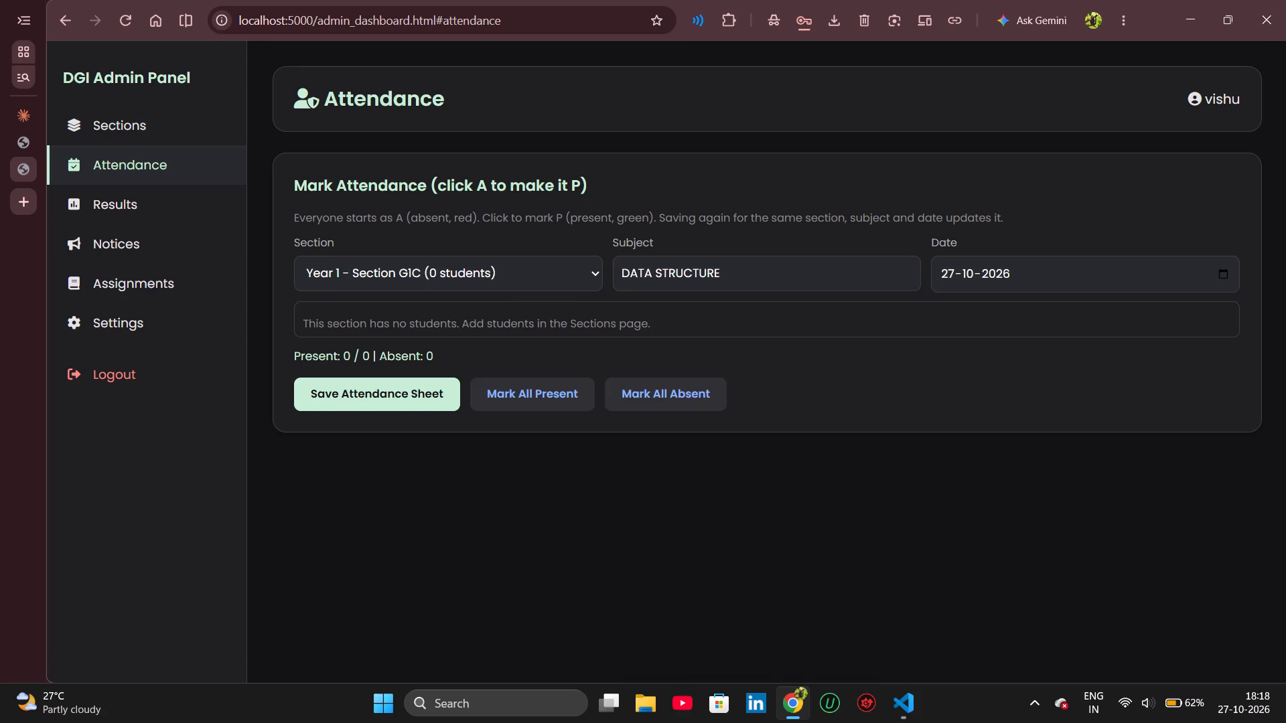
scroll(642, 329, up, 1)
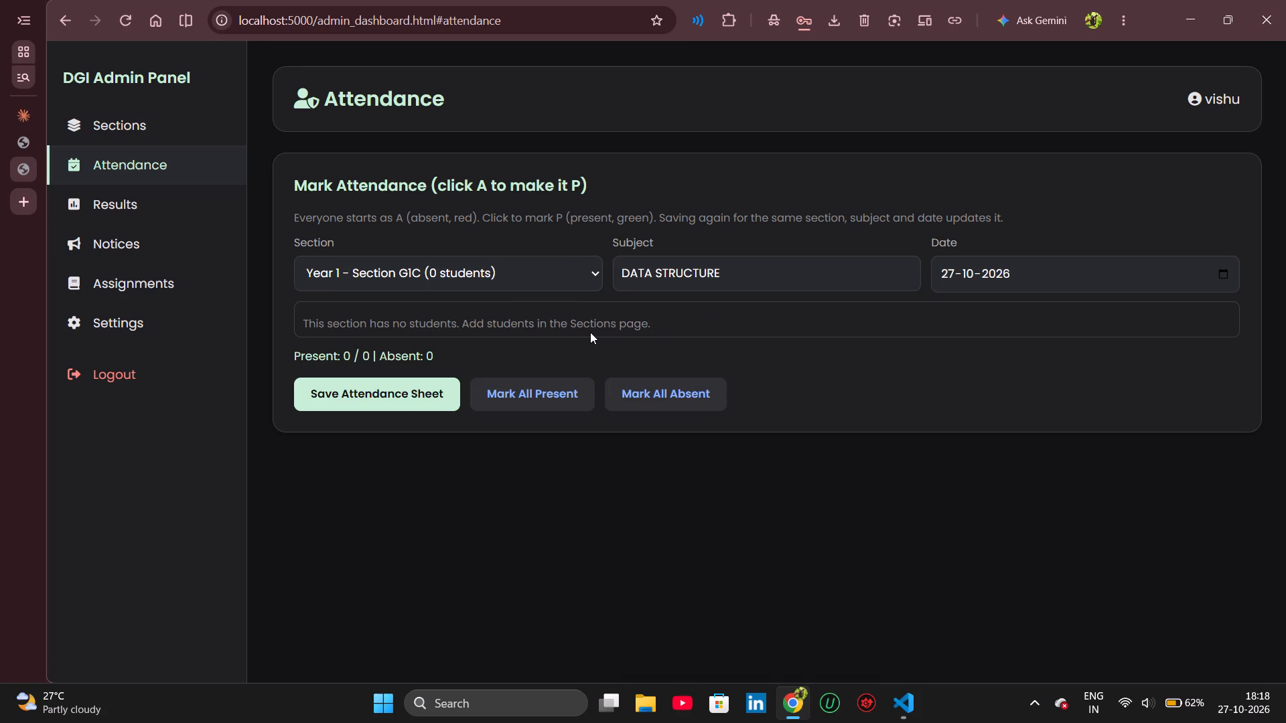
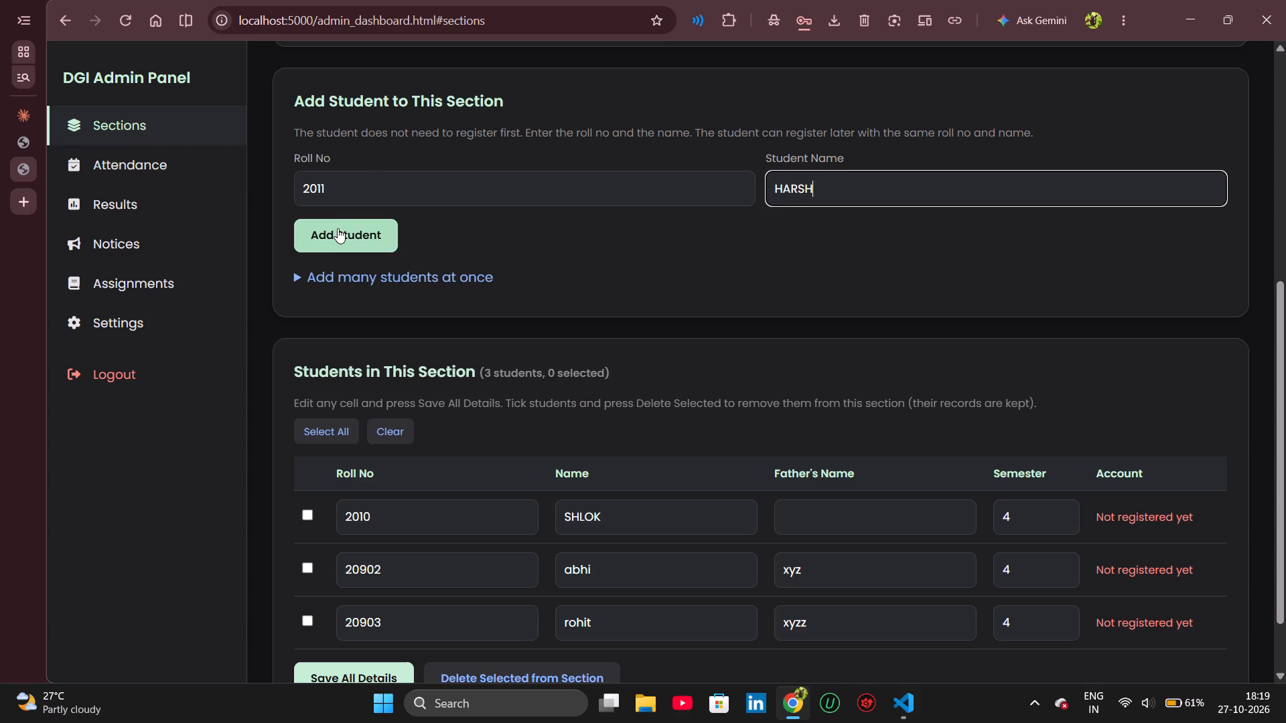
drag(338, 228, 660, 317)
scroll(660, 317, down, 3)
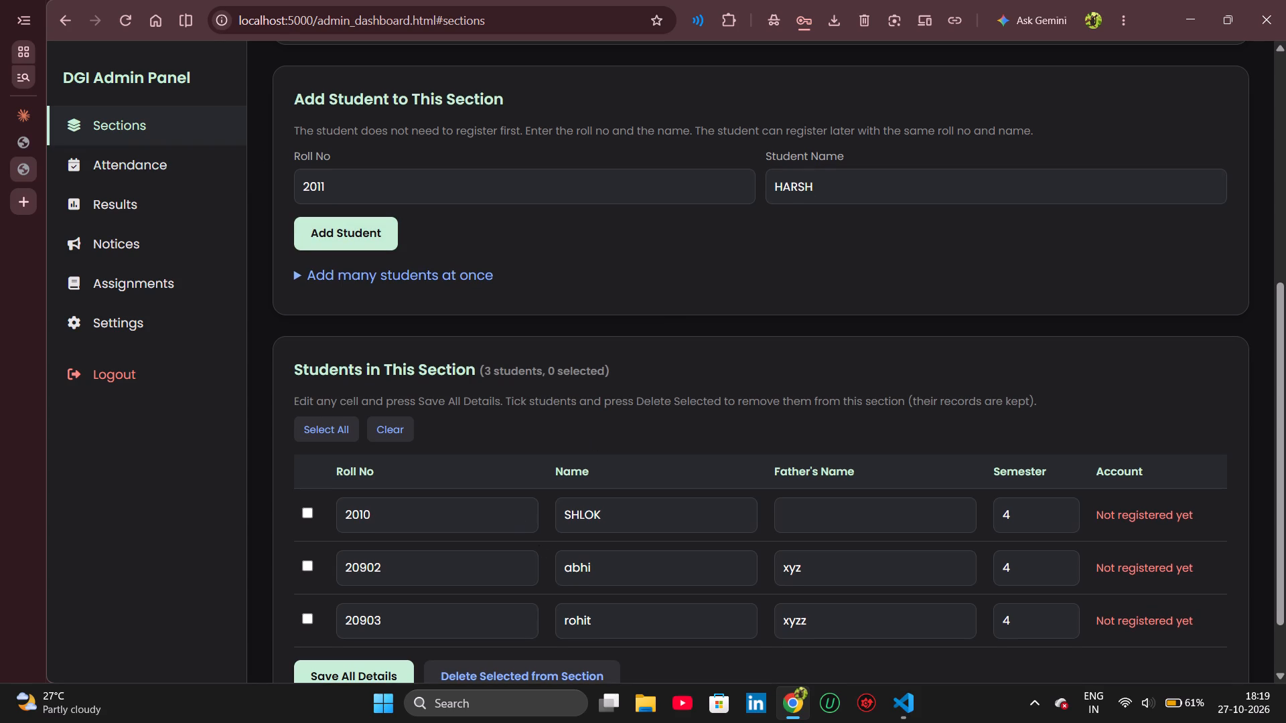
click(791, 456)
click(802, 435)
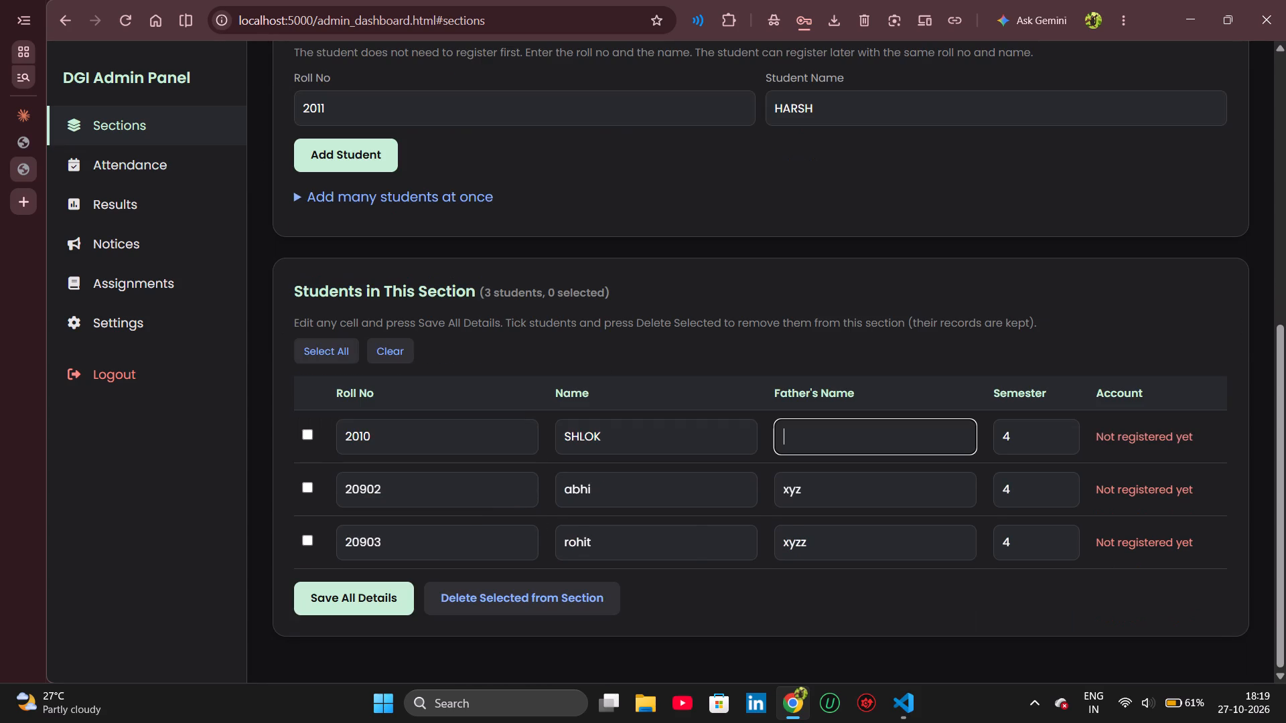
scroll(570, 423, up, 1)
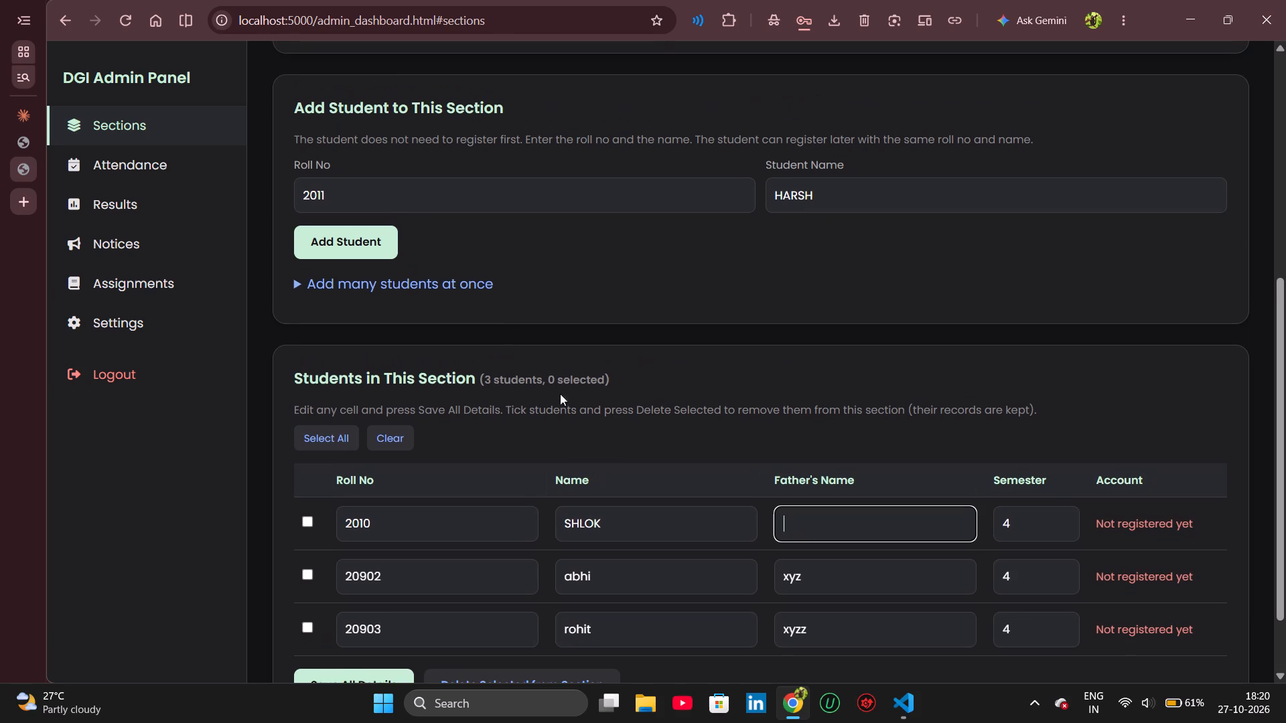
click(326, 248)
scroll(636, 414, down, 2)
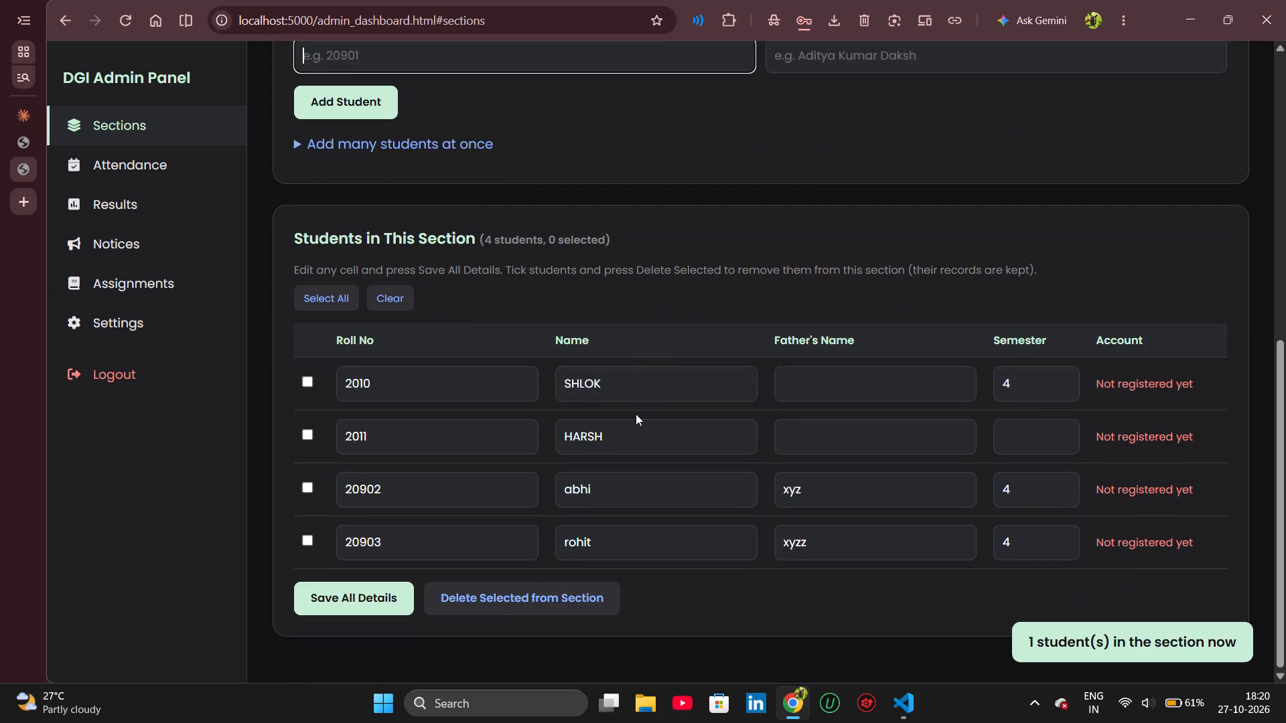
click(815, 376)
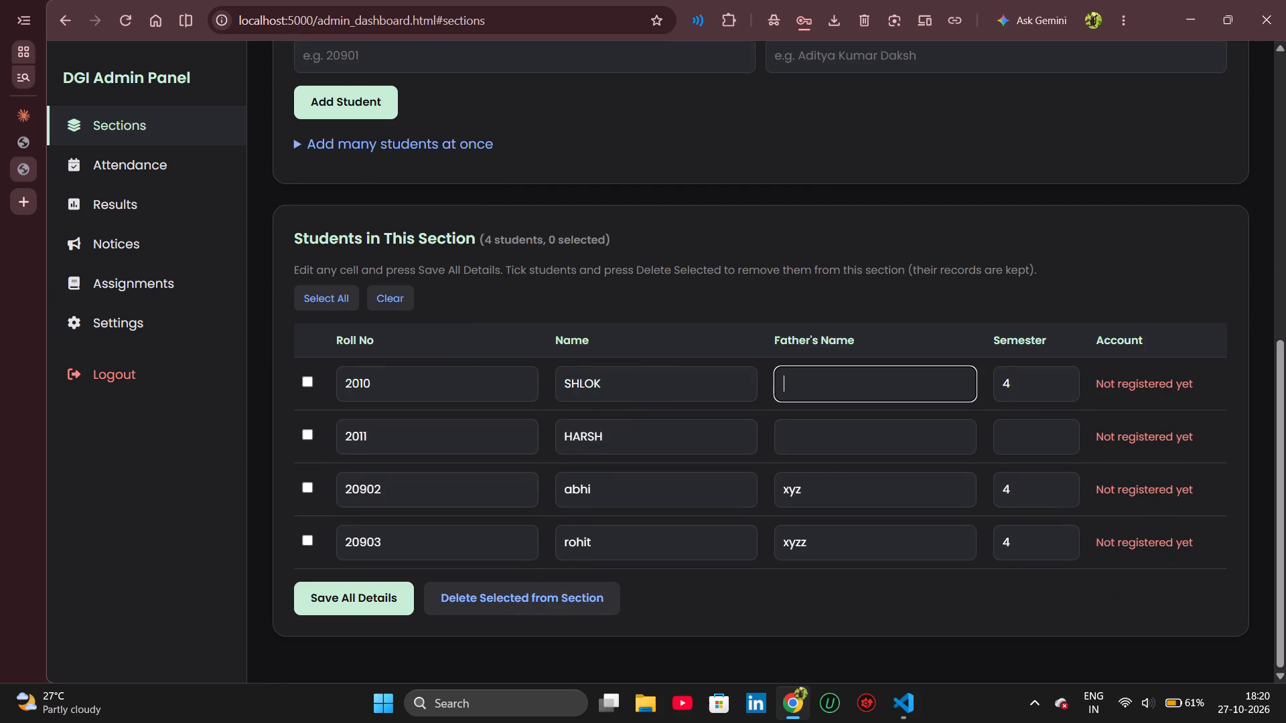
click(798, 445)
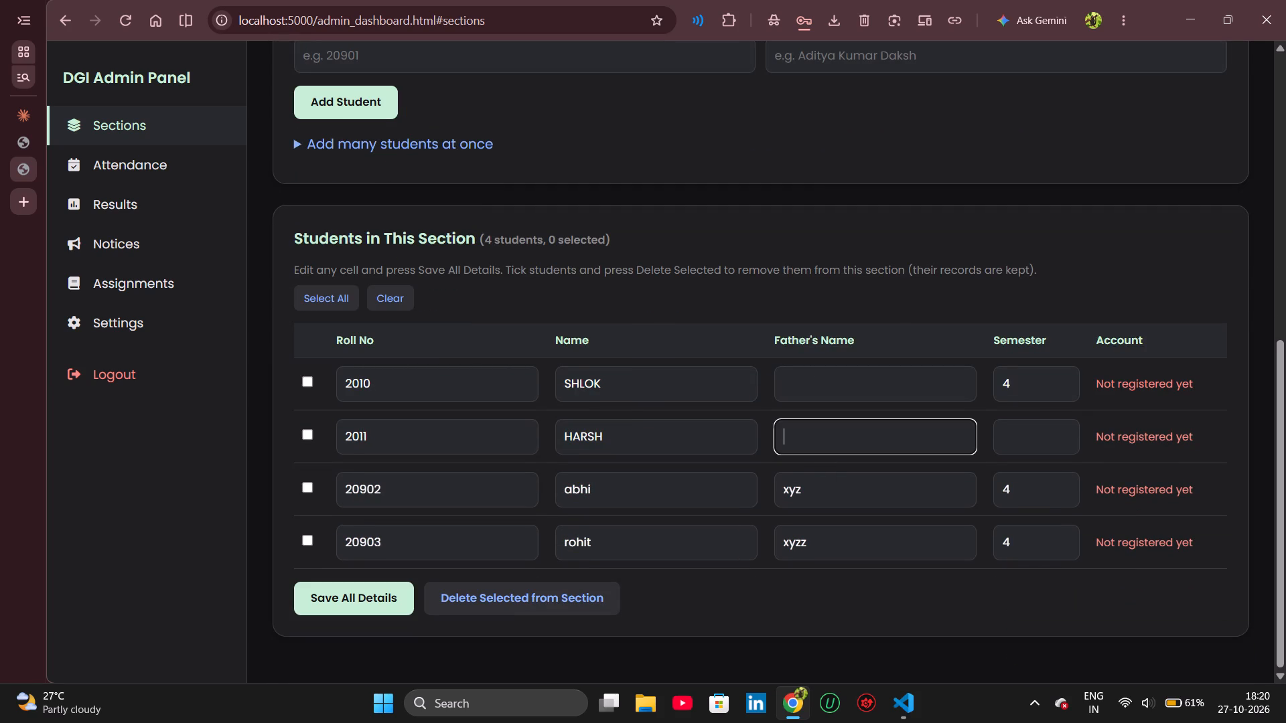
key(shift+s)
key(BackSpace)
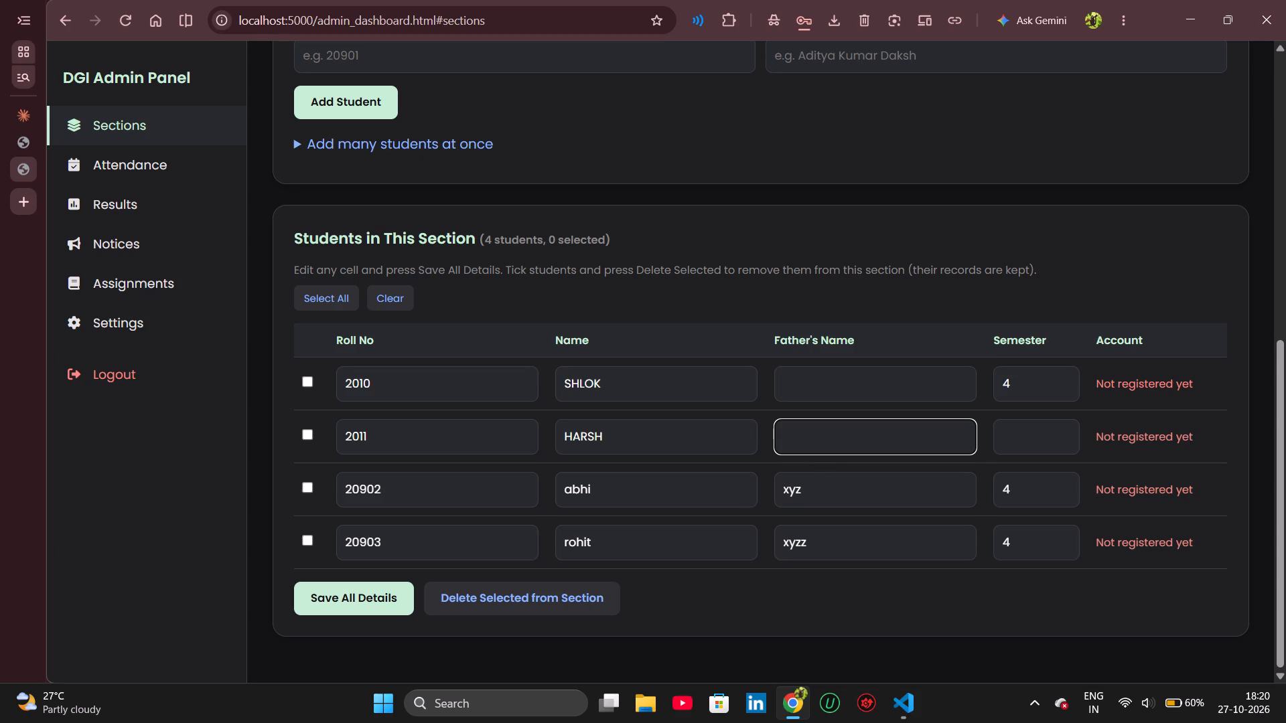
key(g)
key(BackSpace)
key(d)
key(BackSpace)
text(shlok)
click(831, 382)
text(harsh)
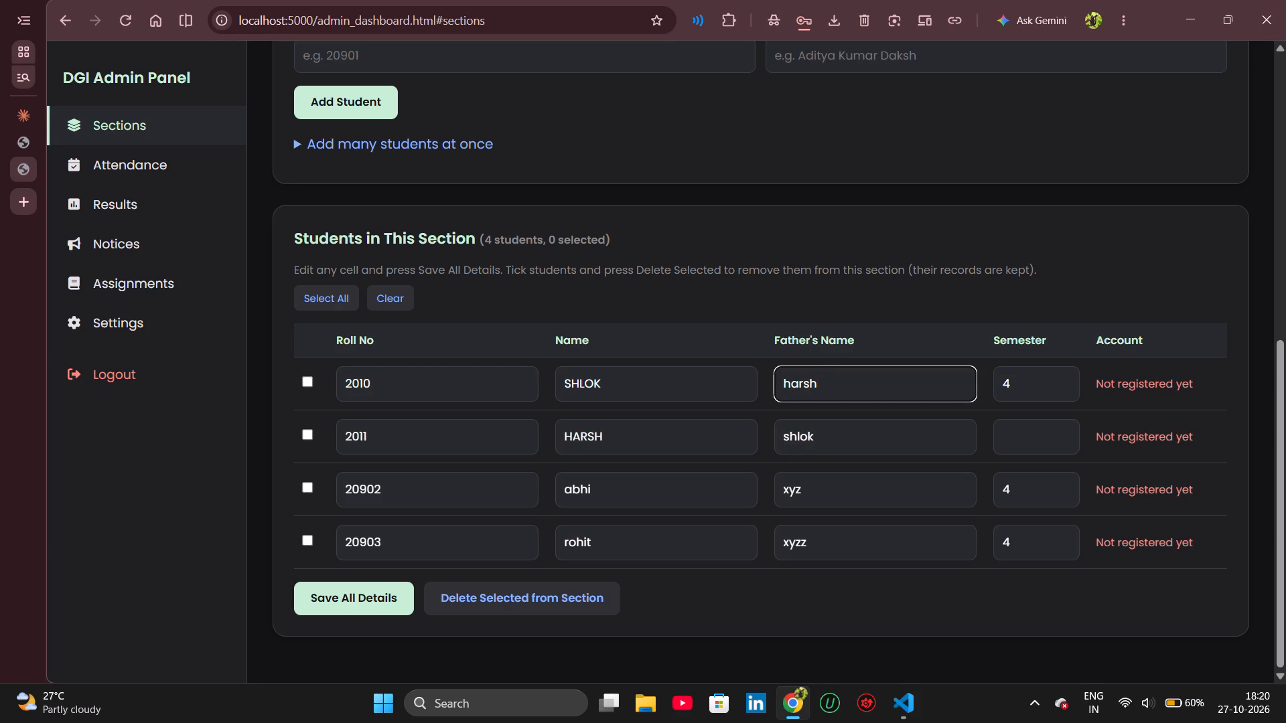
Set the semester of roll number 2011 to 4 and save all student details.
click(1020, 442)
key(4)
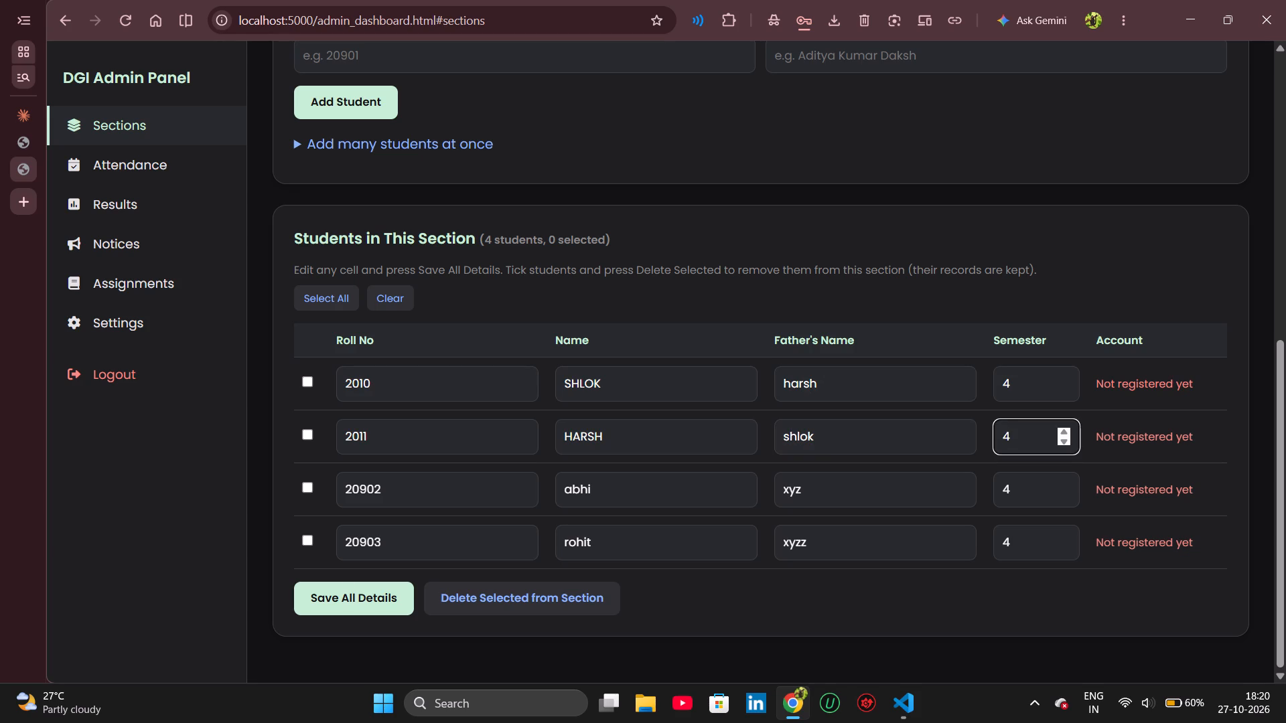
click(349, 584)
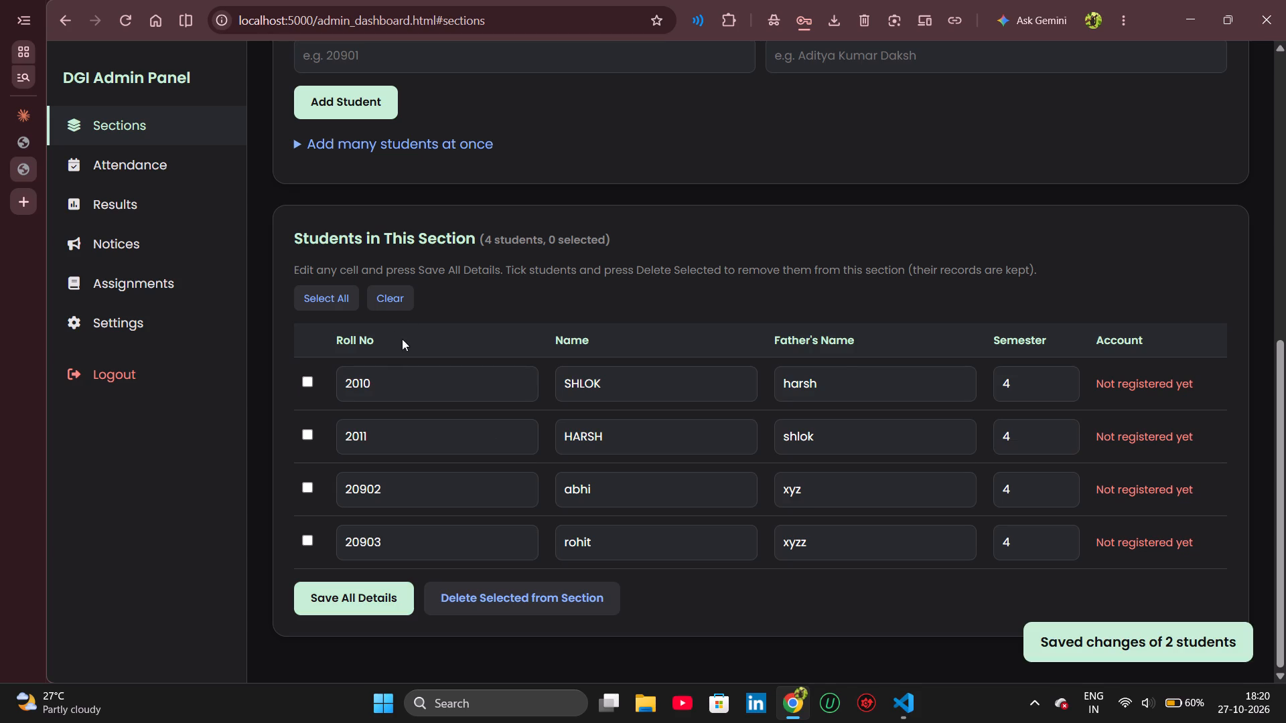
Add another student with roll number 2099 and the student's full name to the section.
scroll(346, 283, up, 1)
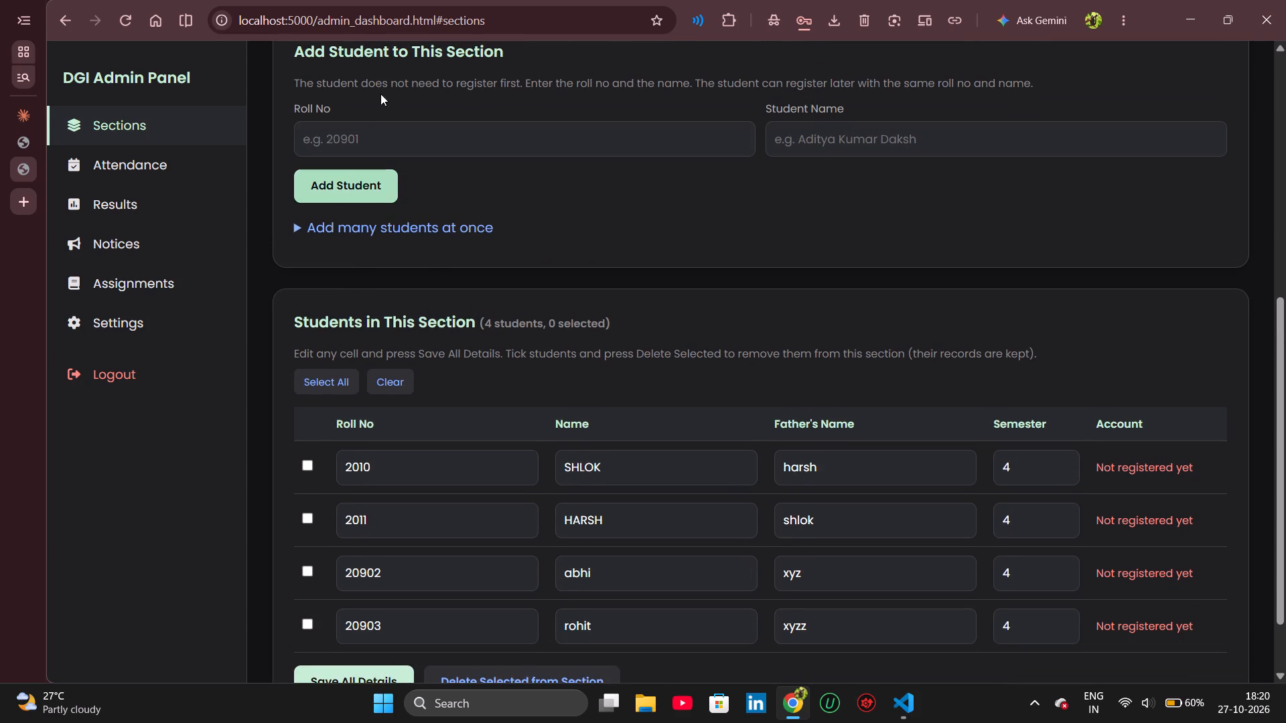
click(394, 149)
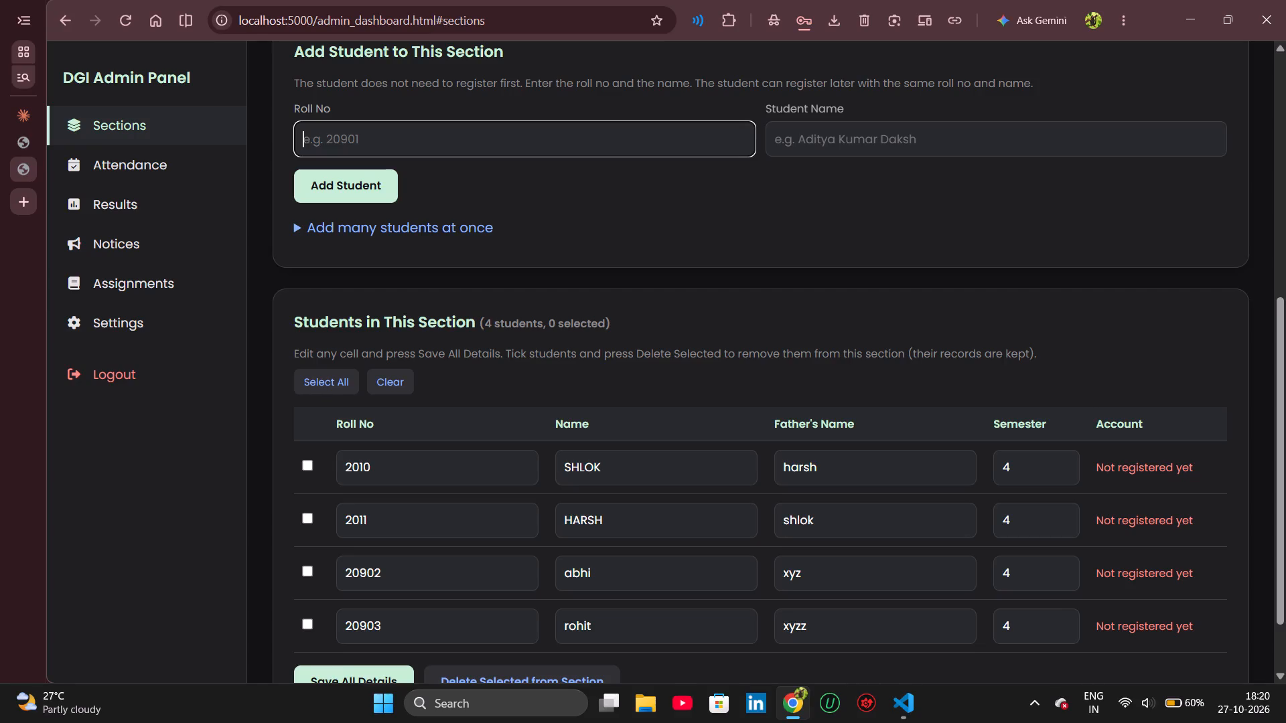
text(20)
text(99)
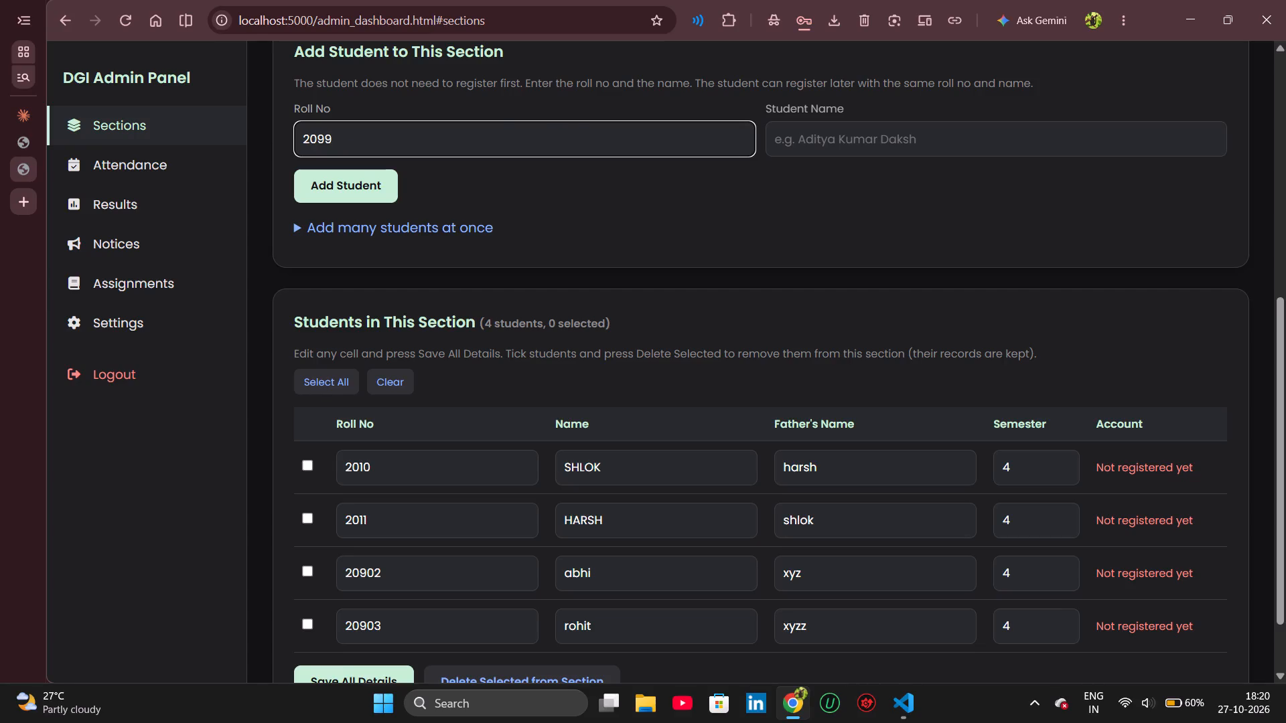
click(813, 139)
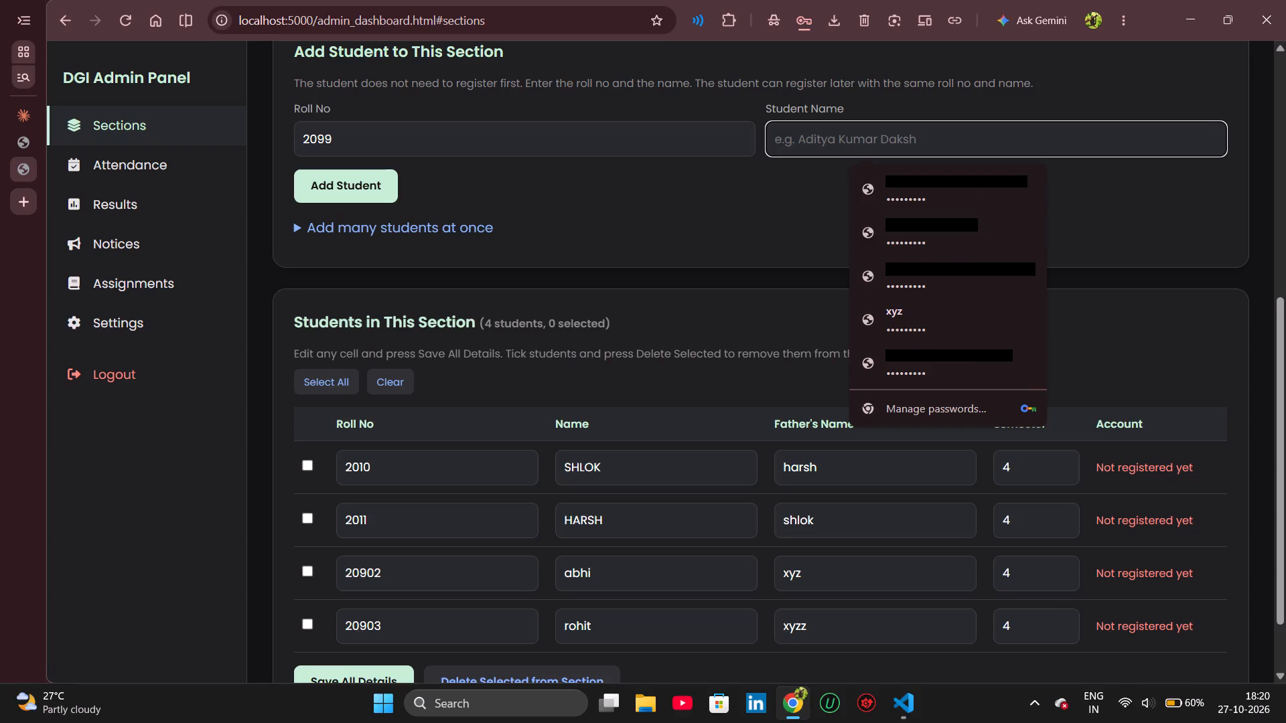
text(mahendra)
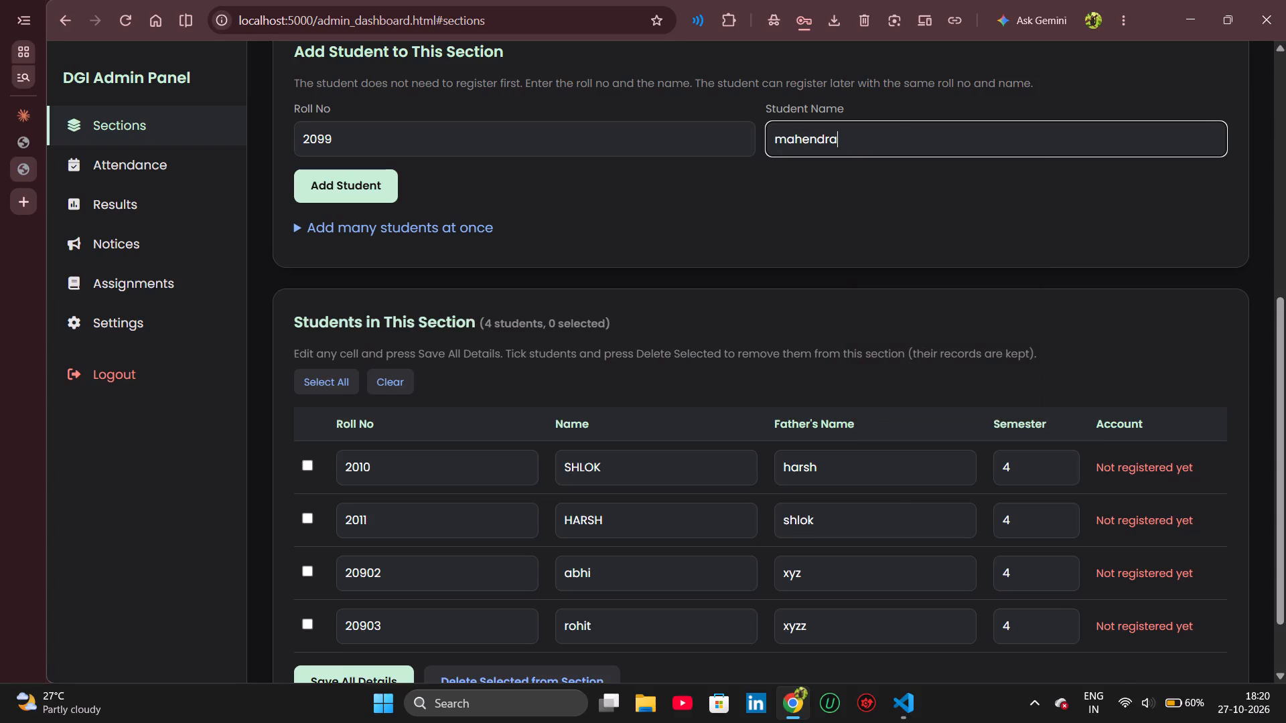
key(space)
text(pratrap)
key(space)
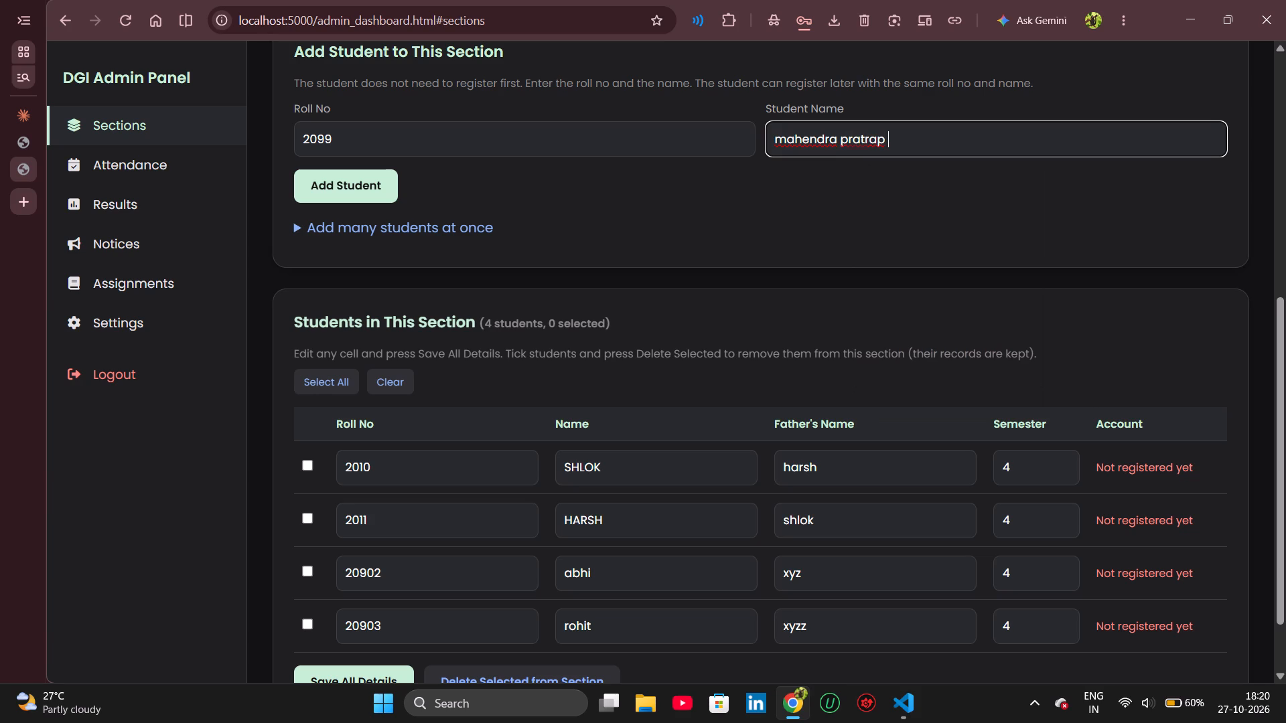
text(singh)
click(367, 188)
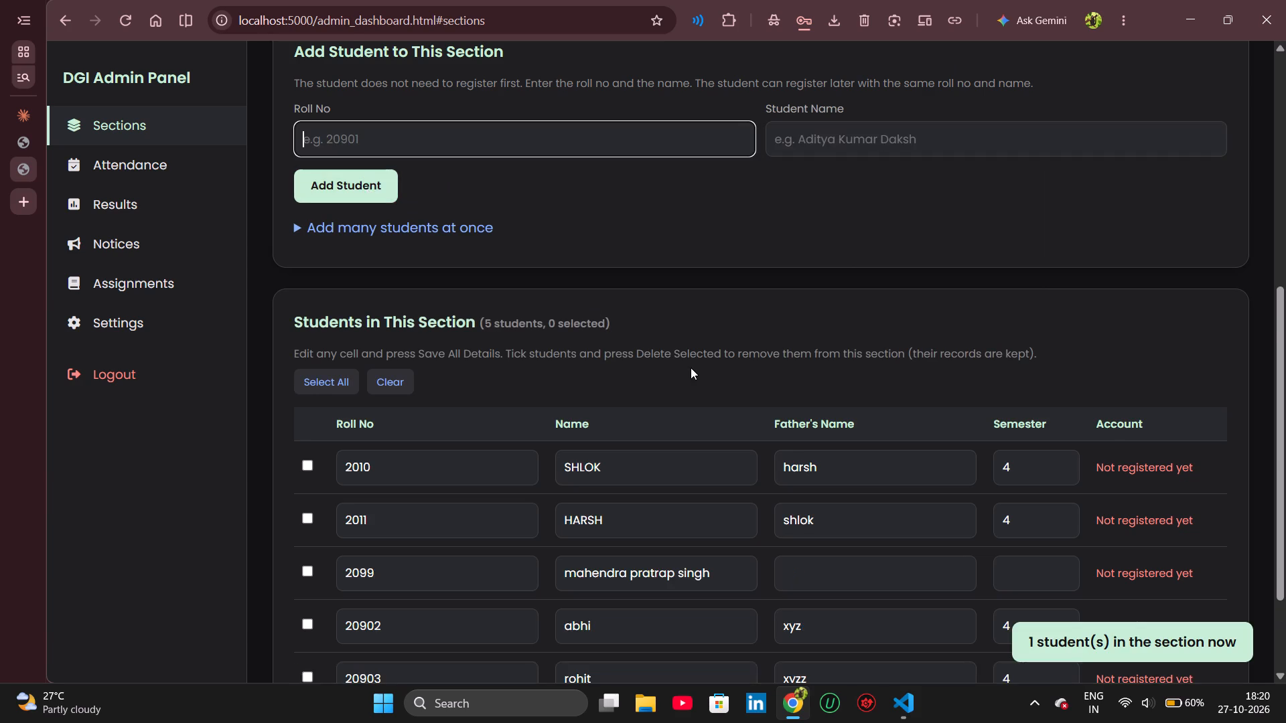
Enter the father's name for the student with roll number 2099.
scroll(691, 368, down, 4)
click(871, 441)
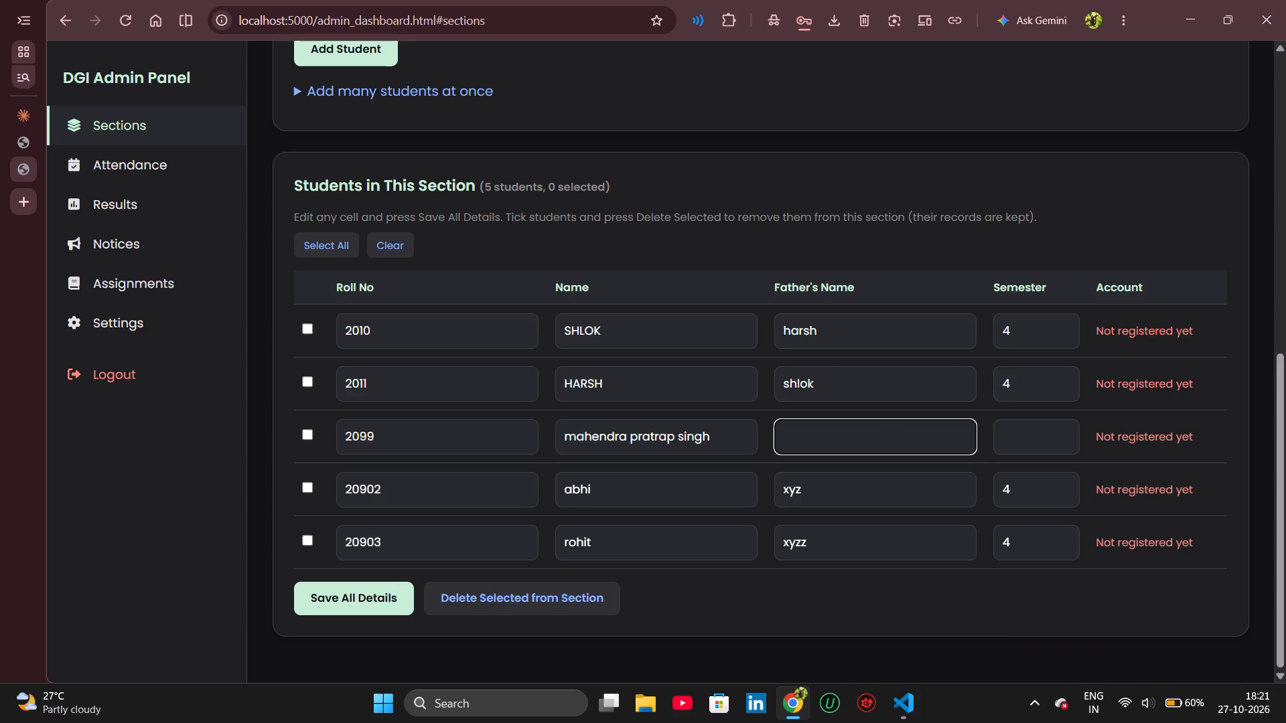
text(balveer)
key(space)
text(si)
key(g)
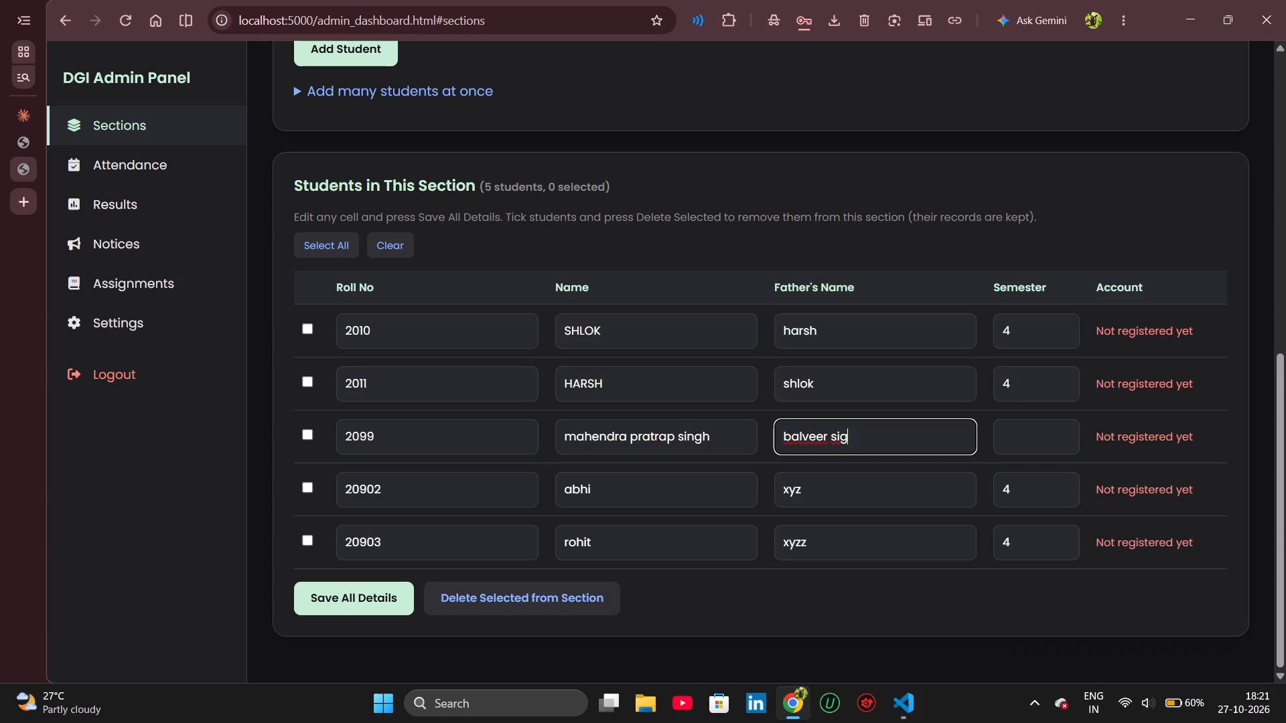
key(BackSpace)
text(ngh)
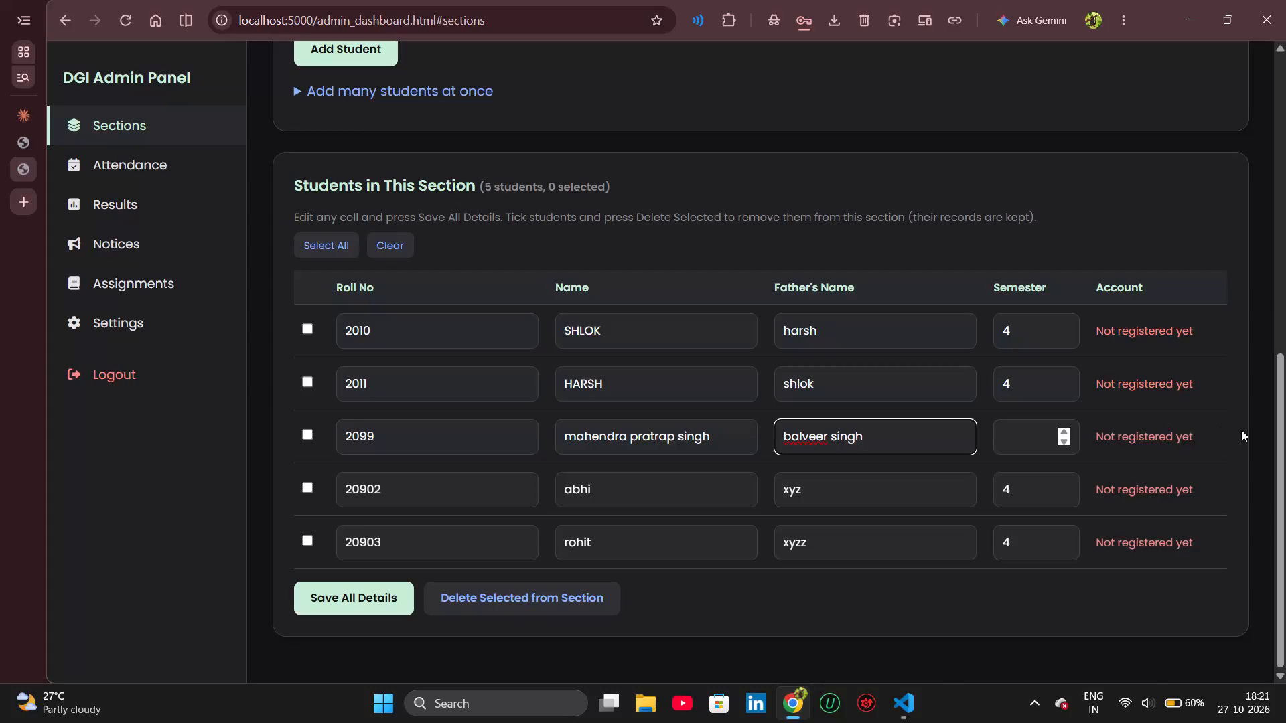
click(991, 427)
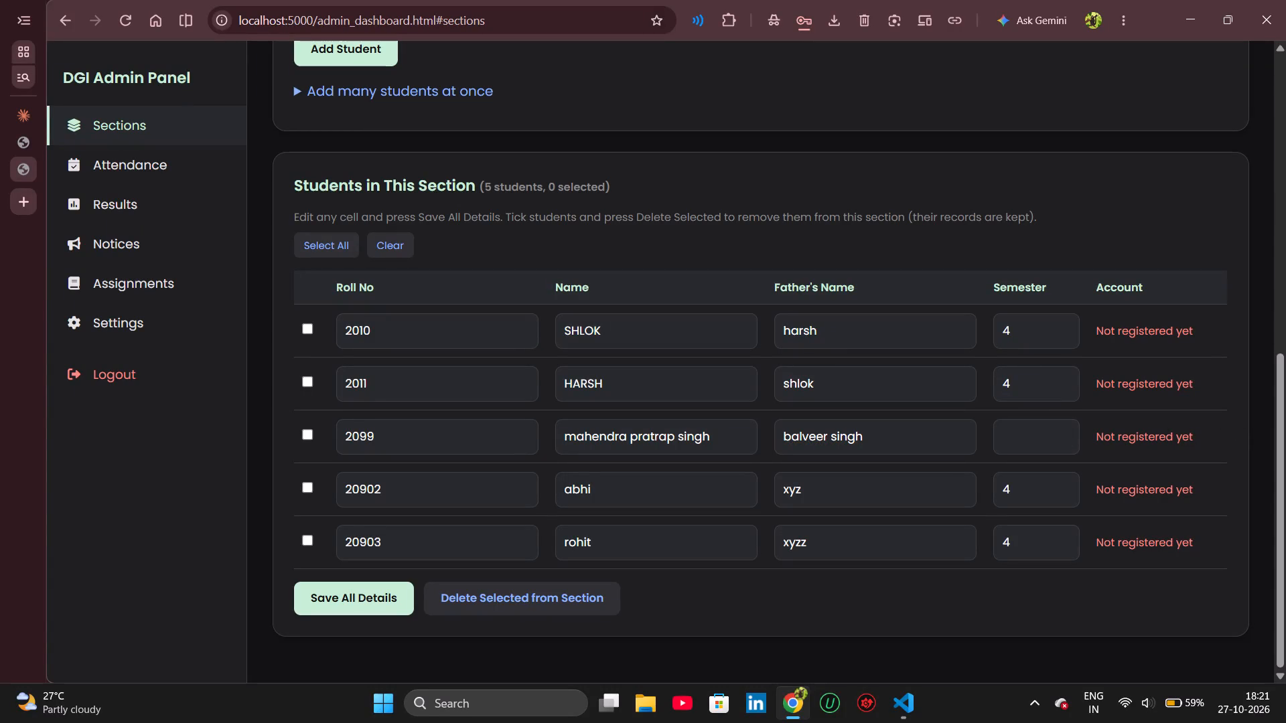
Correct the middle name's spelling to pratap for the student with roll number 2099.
click(658, 438)
key(BackSpace)
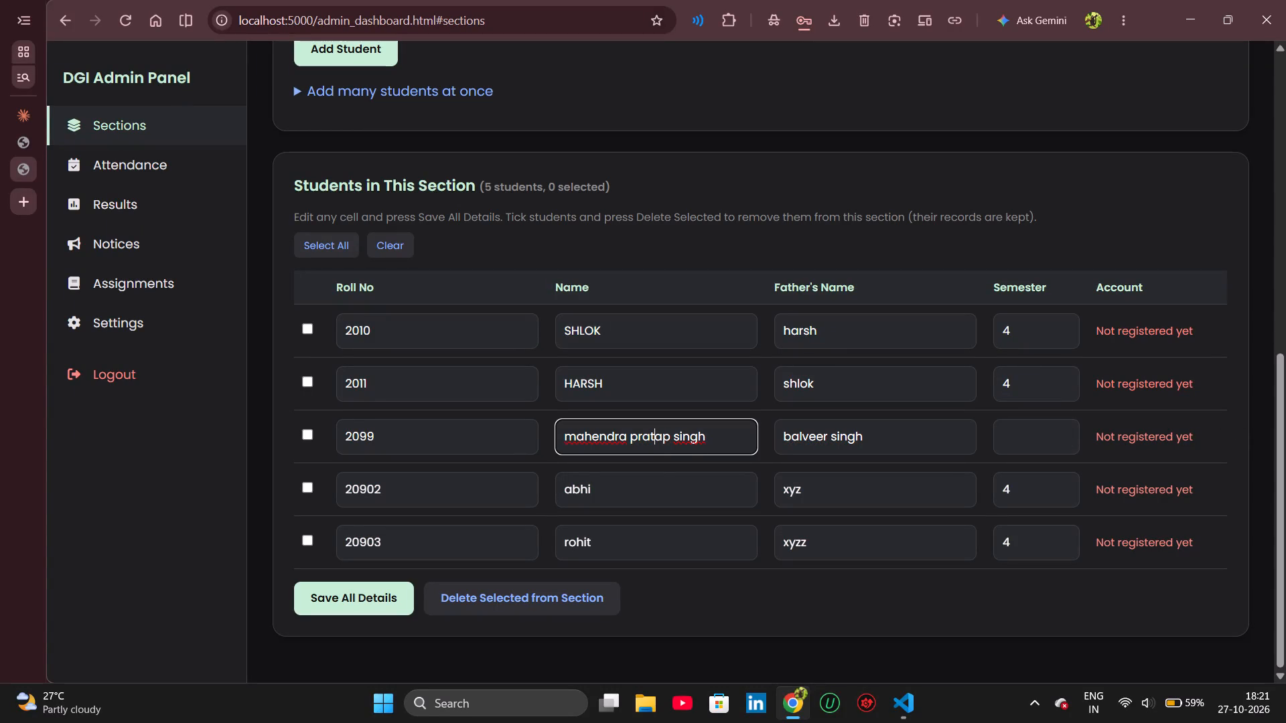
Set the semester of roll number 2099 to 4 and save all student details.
click(894, 445)
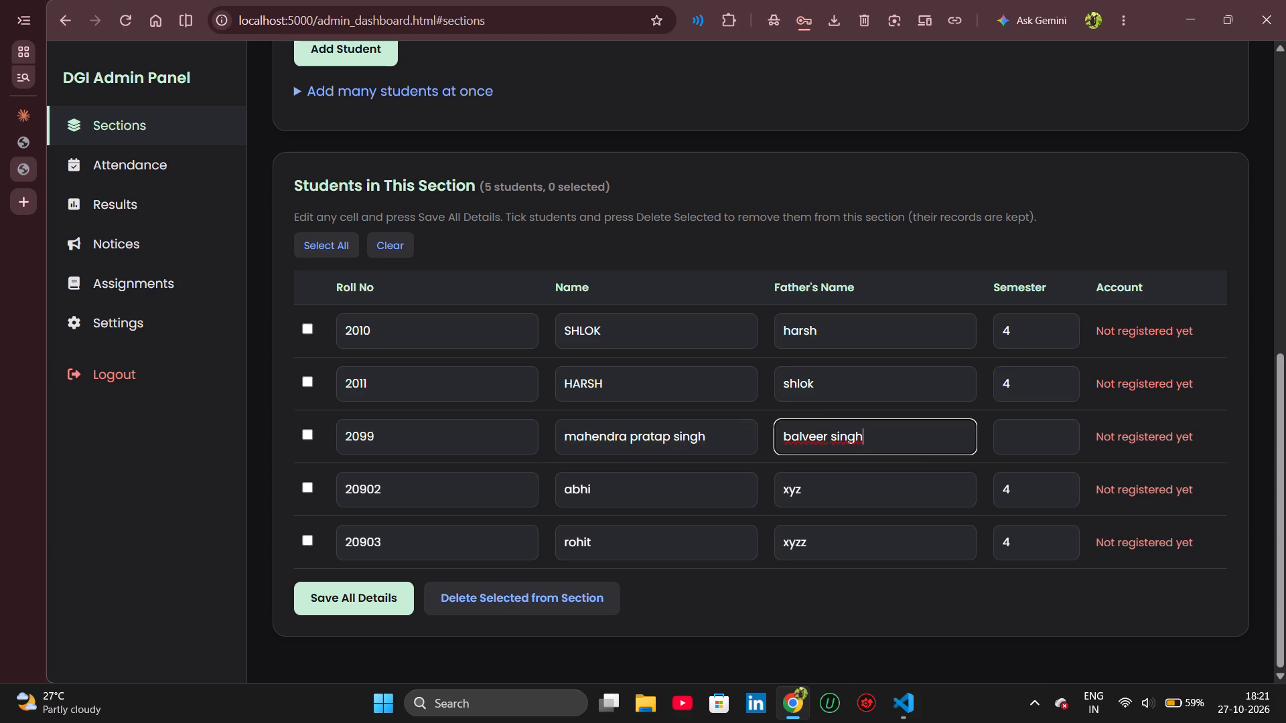
click(1042, 446)
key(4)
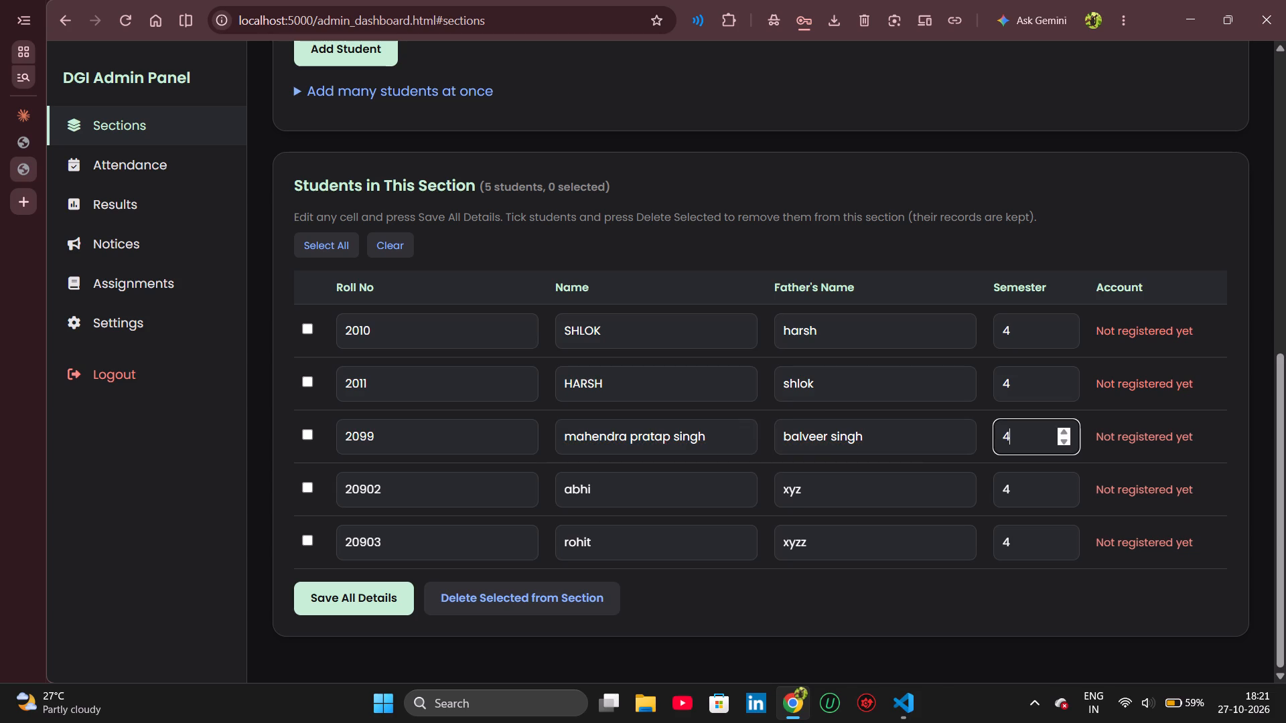
click(348, 593)
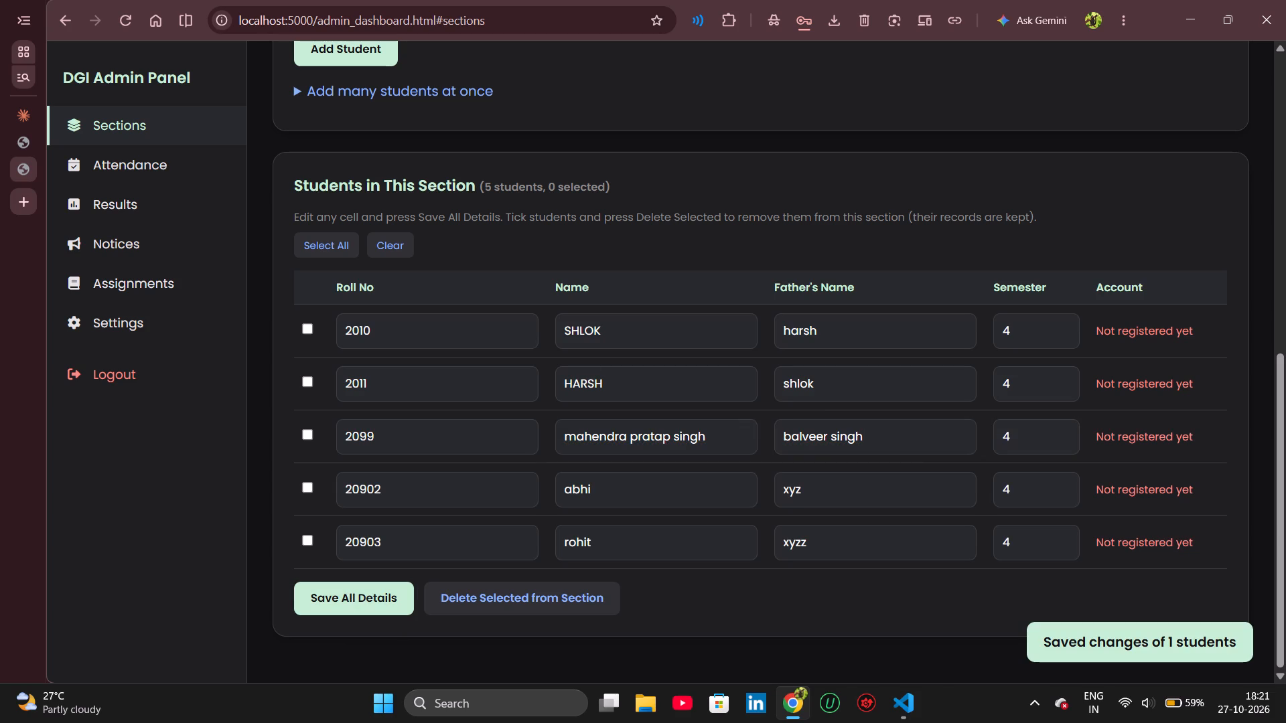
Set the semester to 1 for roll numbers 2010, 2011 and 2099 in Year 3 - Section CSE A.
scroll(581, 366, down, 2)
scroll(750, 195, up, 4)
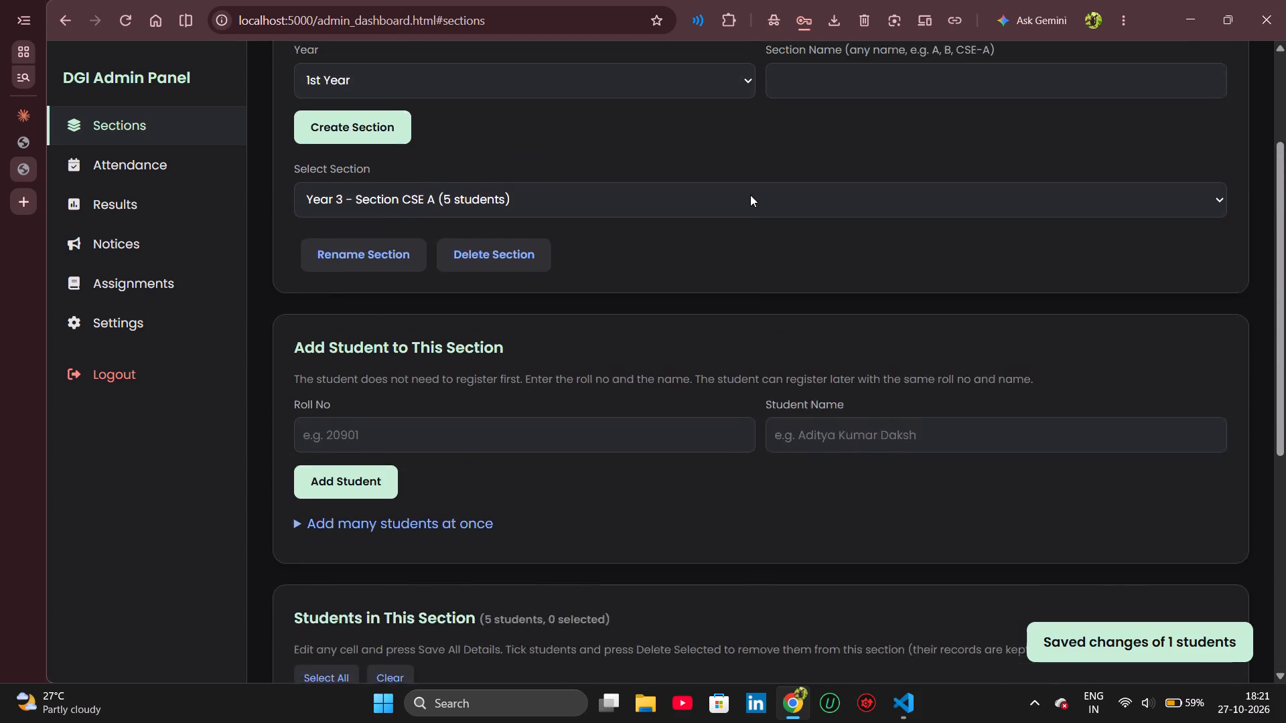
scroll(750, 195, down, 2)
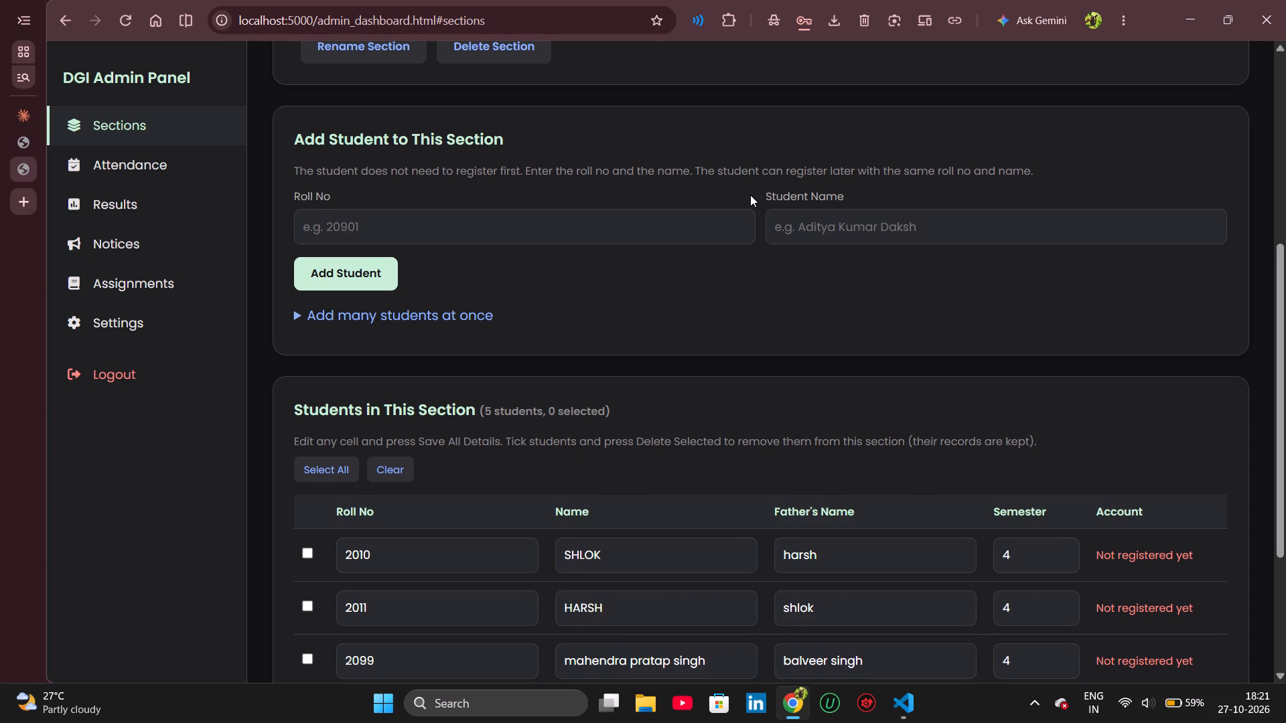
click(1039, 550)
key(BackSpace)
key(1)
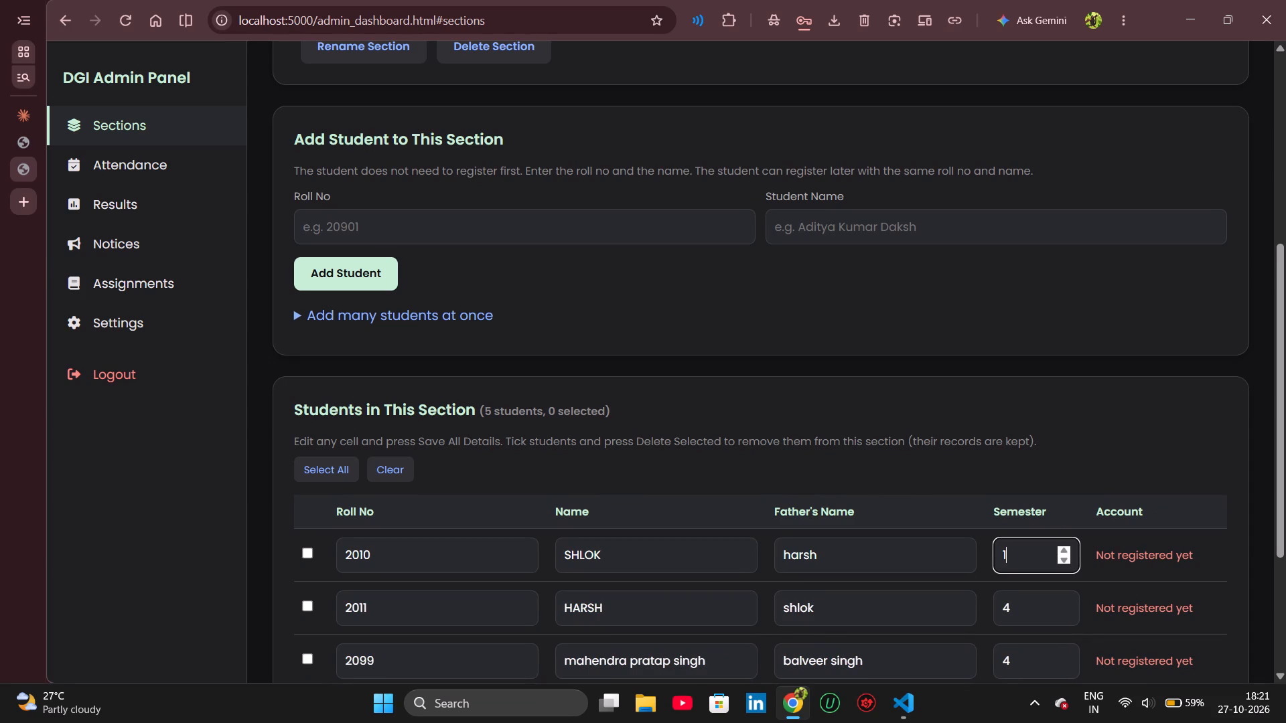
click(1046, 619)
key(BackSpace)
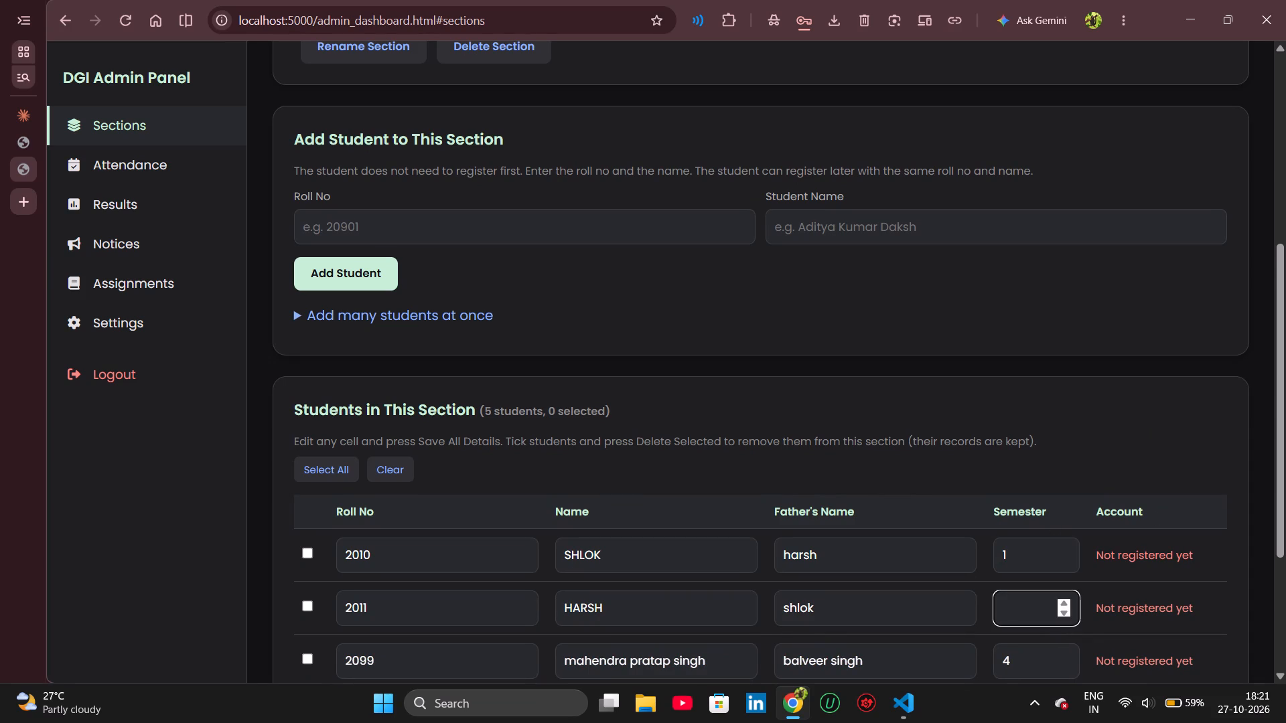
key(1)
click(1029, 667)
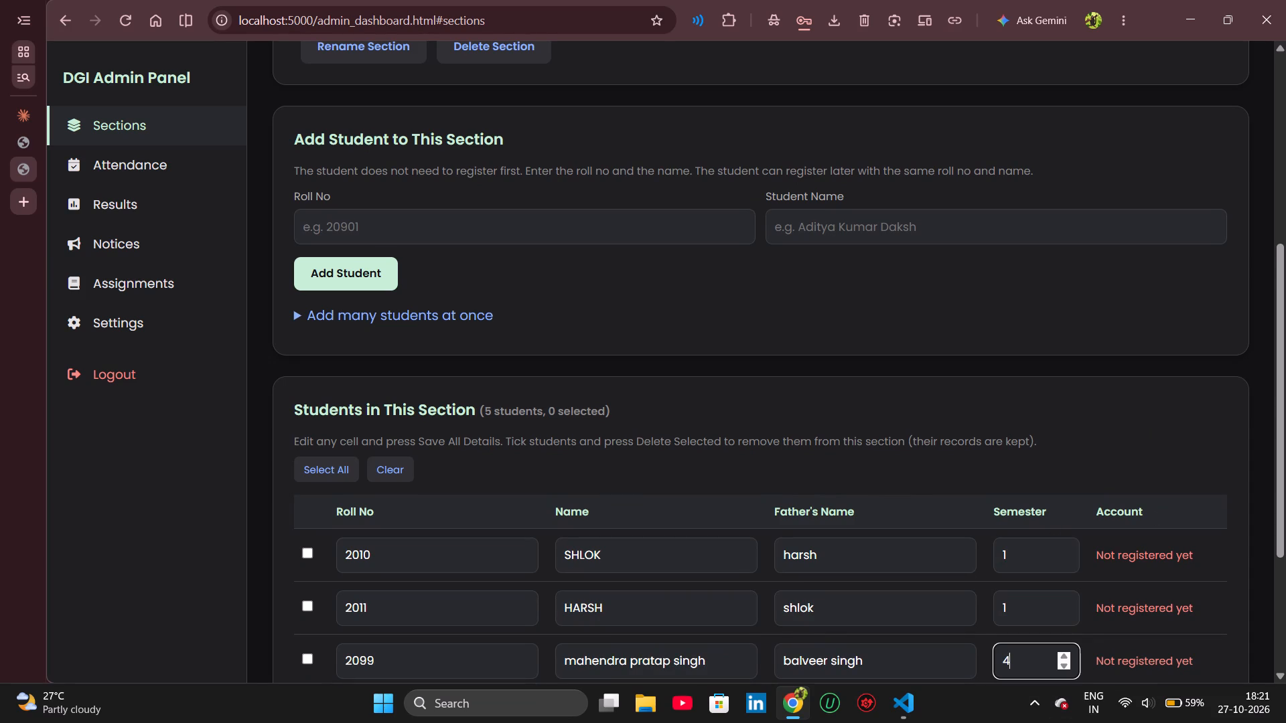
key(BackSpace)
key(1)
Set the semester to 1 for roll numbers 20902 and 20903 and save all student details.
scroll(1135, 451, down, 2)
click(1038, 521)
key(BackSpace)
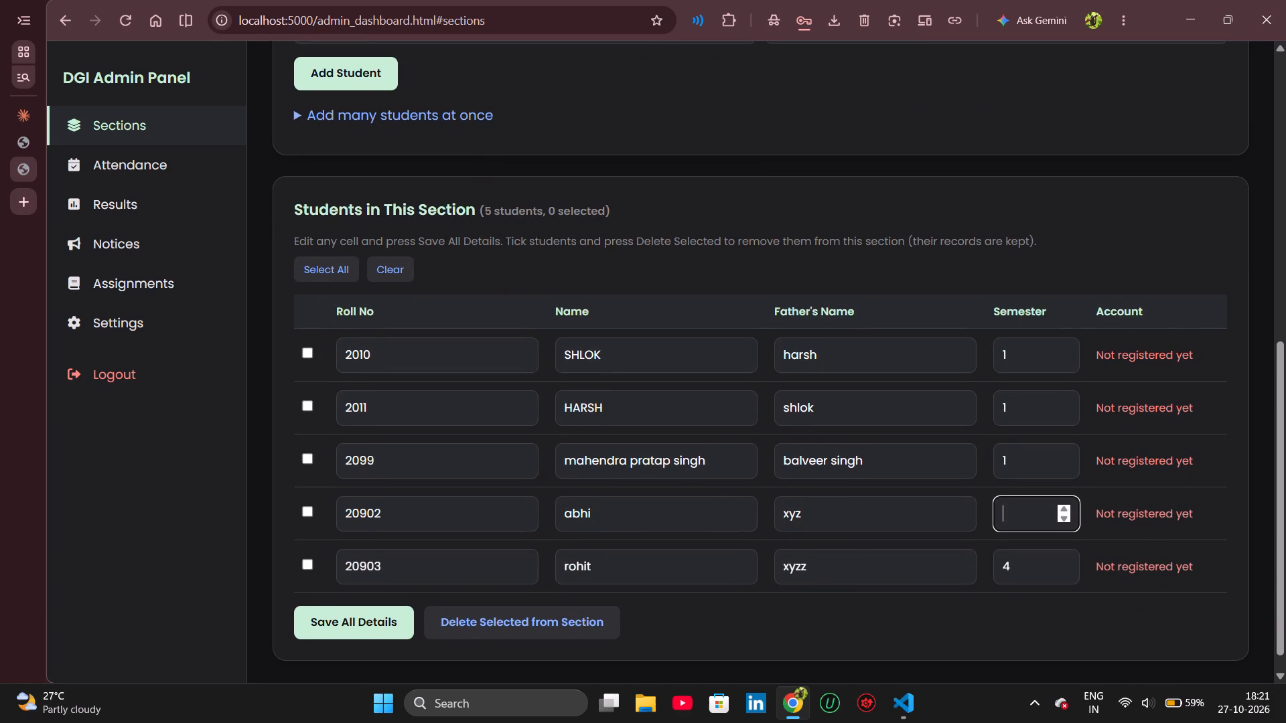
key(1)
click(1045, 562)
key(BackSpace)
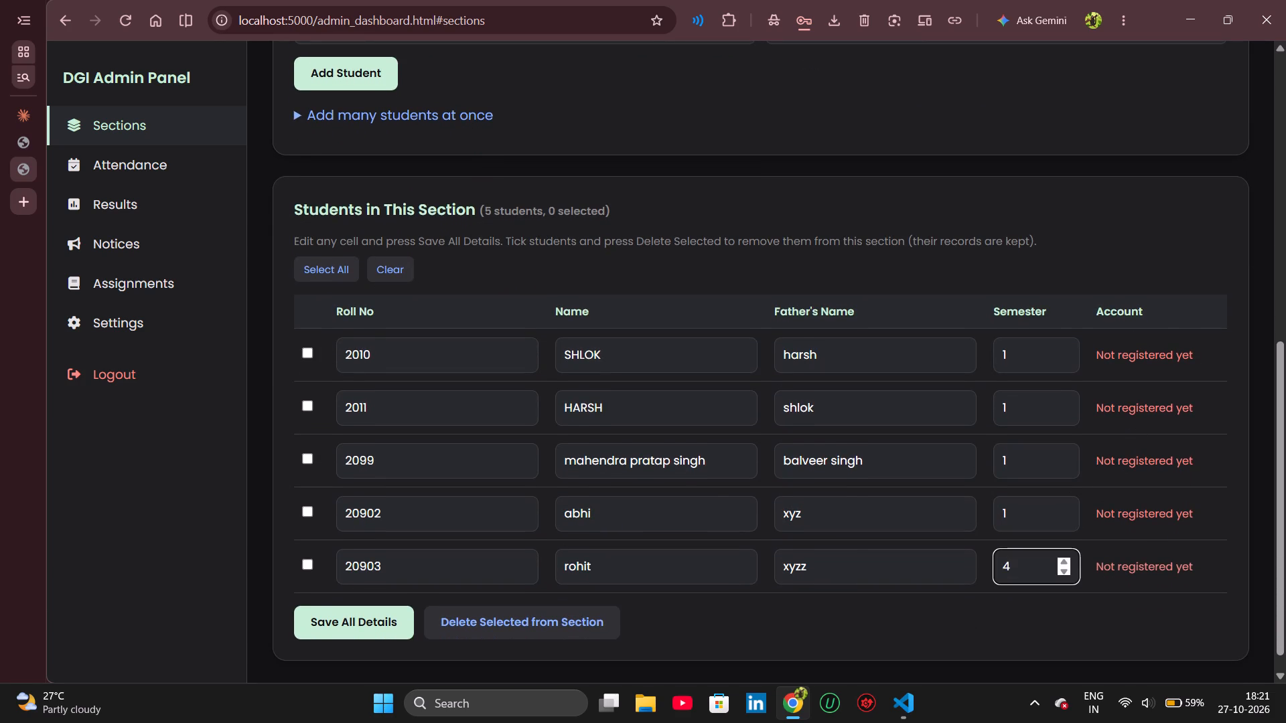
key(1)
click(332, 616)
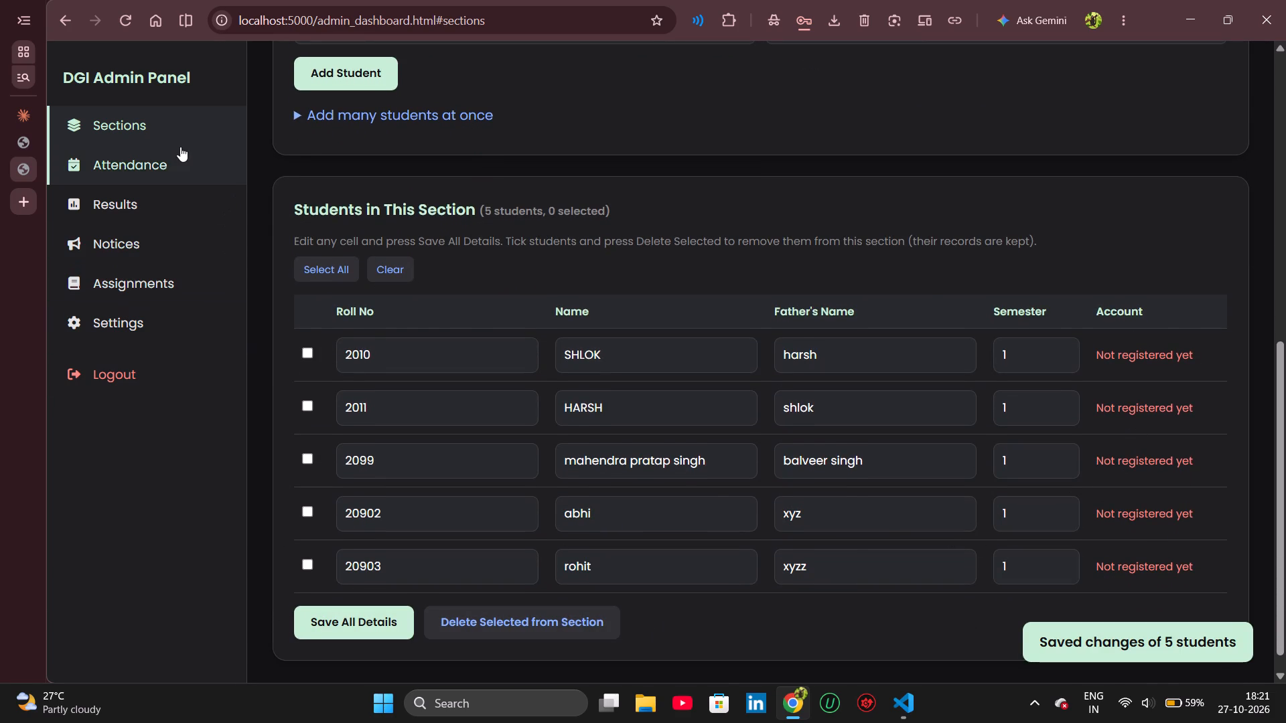
Check the attendance sheet of Year 1 - Section G1C and its subject entry.
click(180, 147)
click(510, 287)
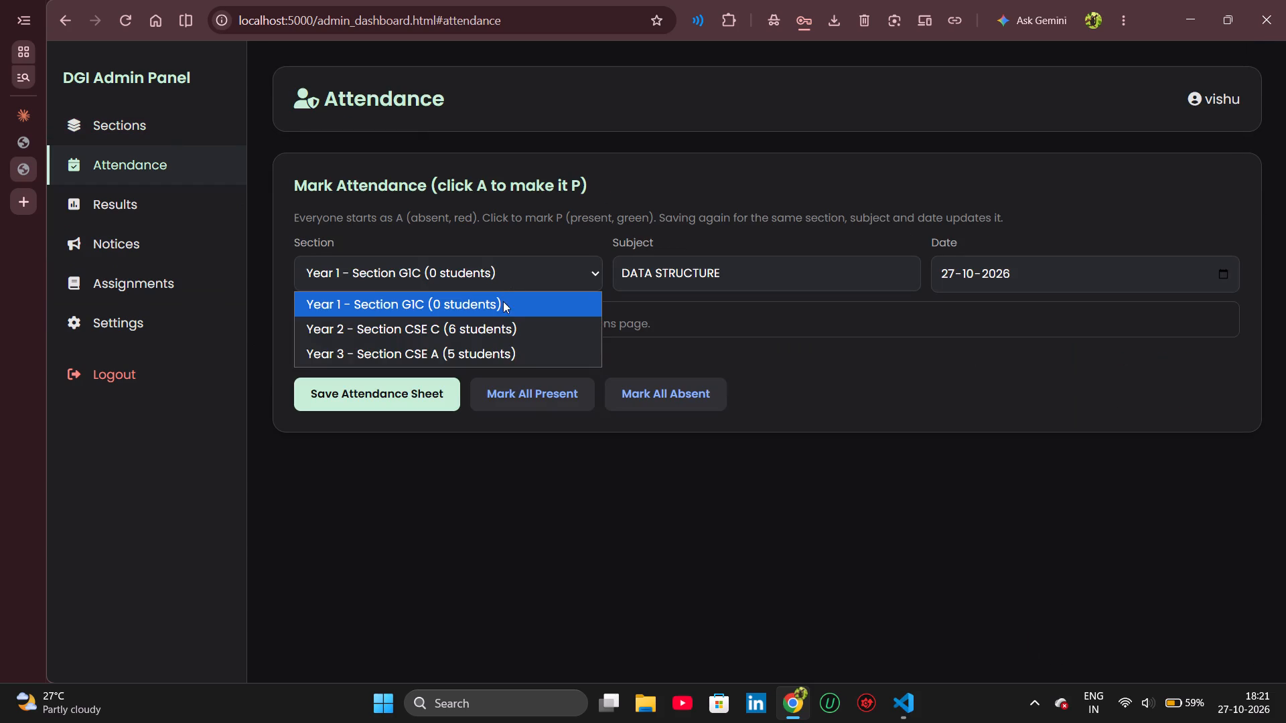
click(496, 313)
click(731, 274)
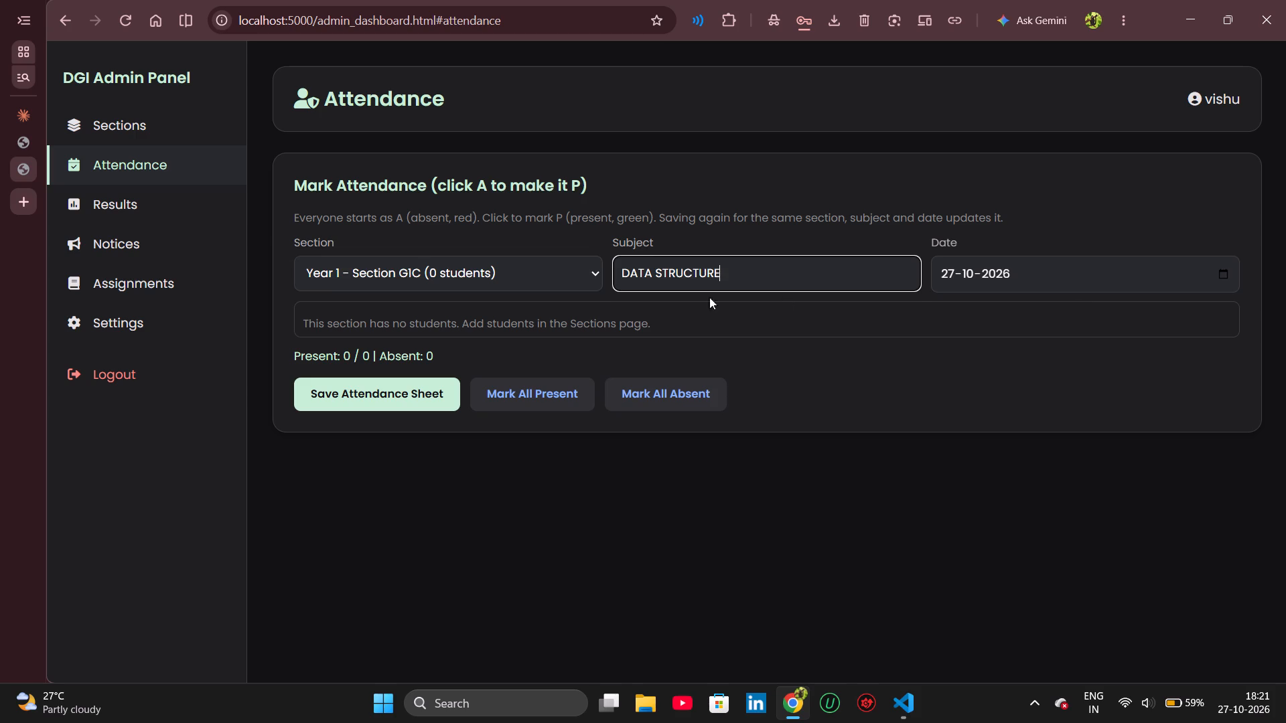
Return to the sections page, select all students of Year 3 - Section CSE A and save all details again.
click(141, 114)
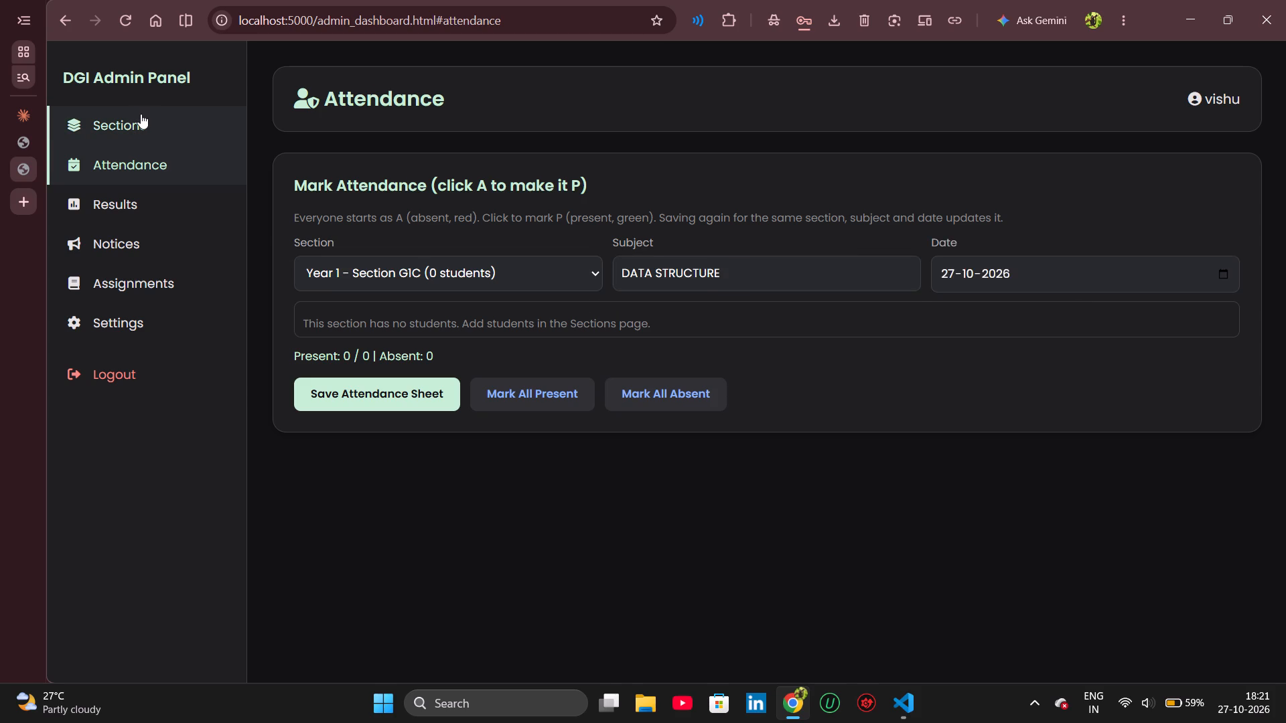
scroll(662, 454, down, 4)
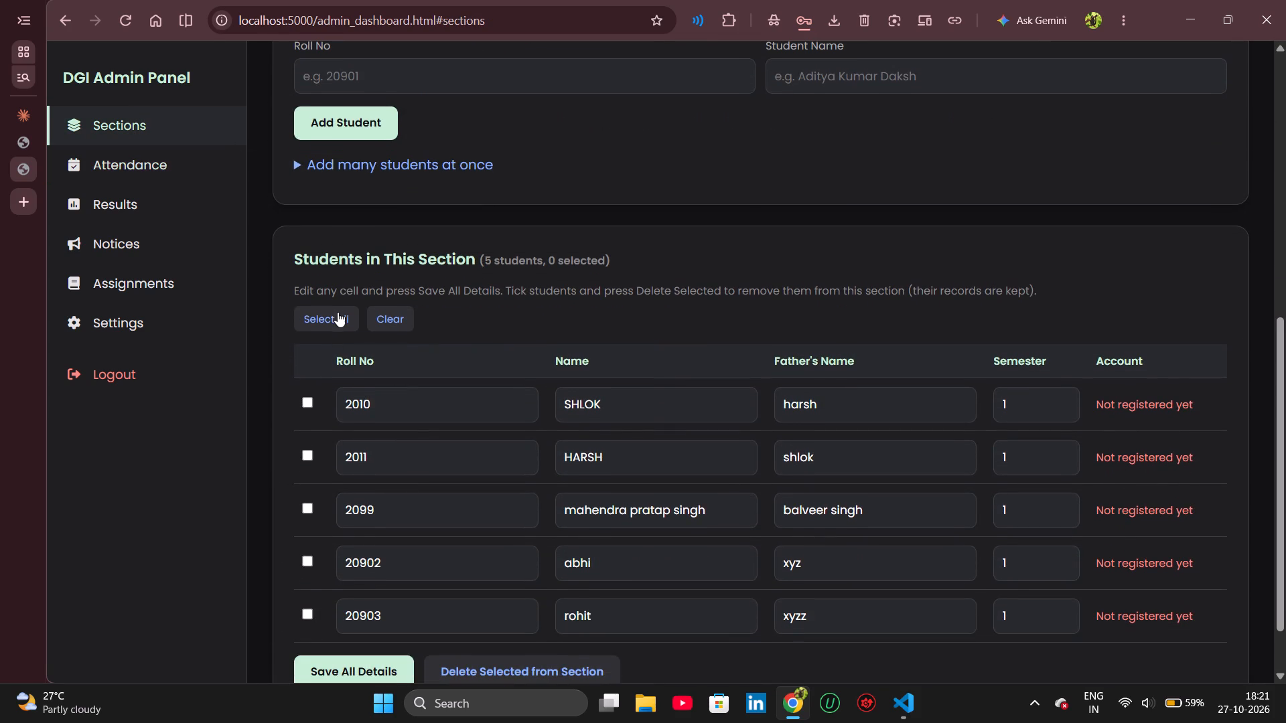
click(338, 307)
scroll(591, 331, down, 2)
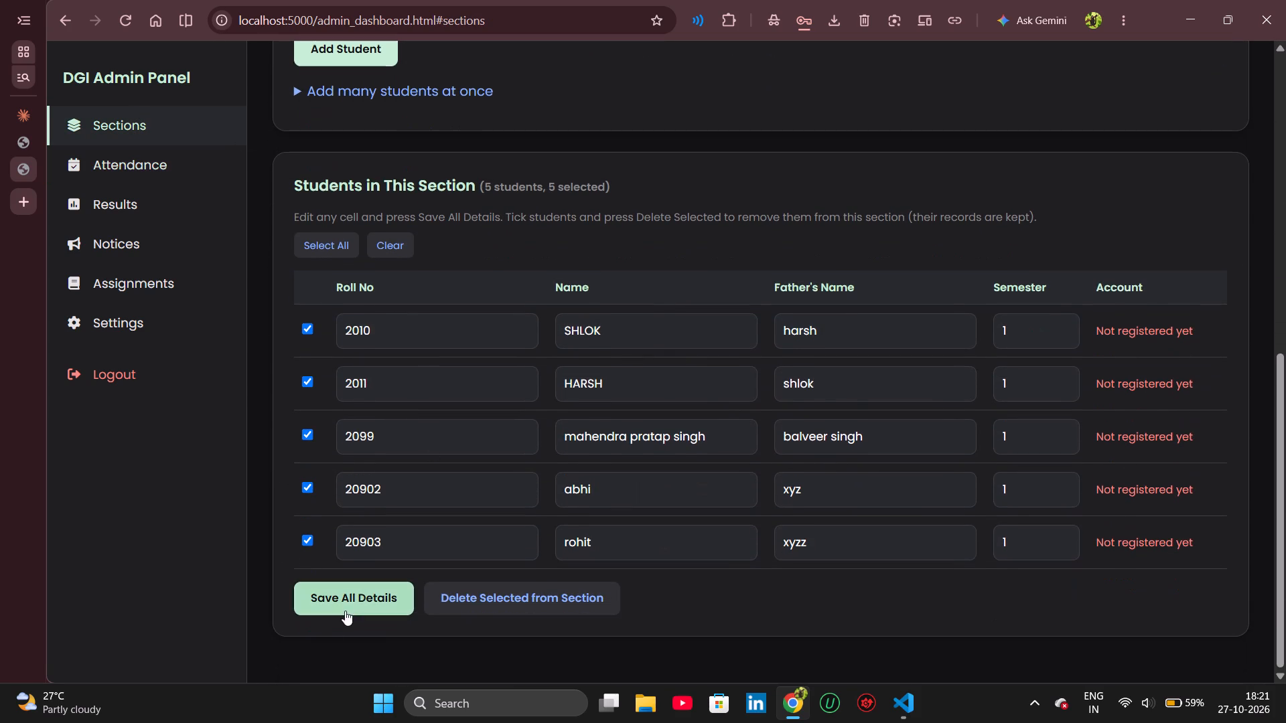
click(323, 608)
triple_click(323, 608)
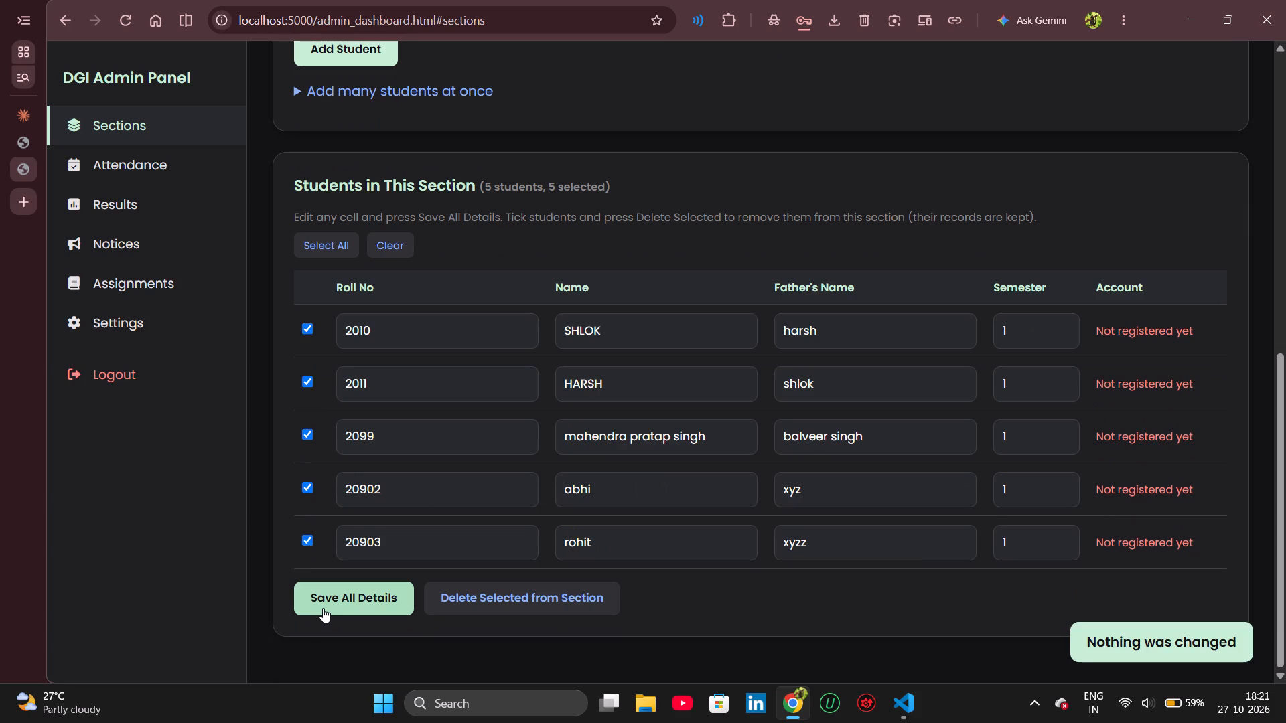
Check which section the student list belongs to and which sections are offered for marking attendance.
scroll(708, 239, up, 1)
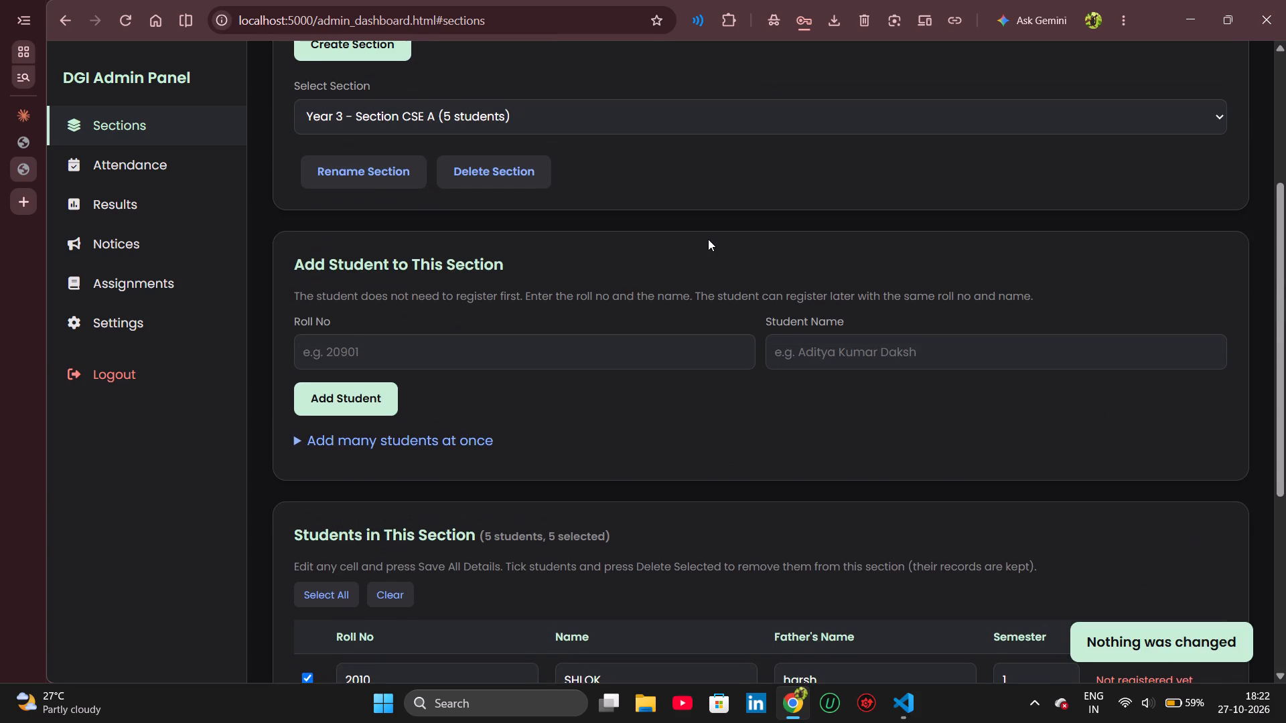
scroll(708, 239, up, 1)
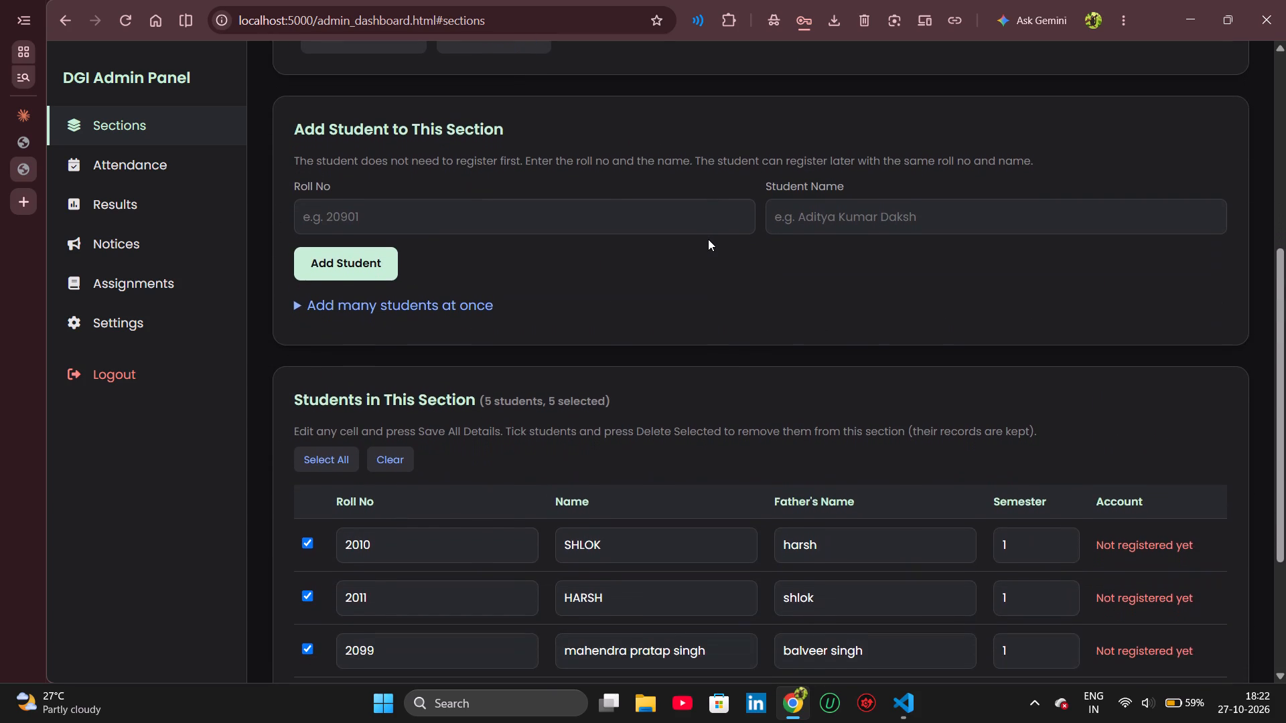
scroll(708, 239, up, 1)
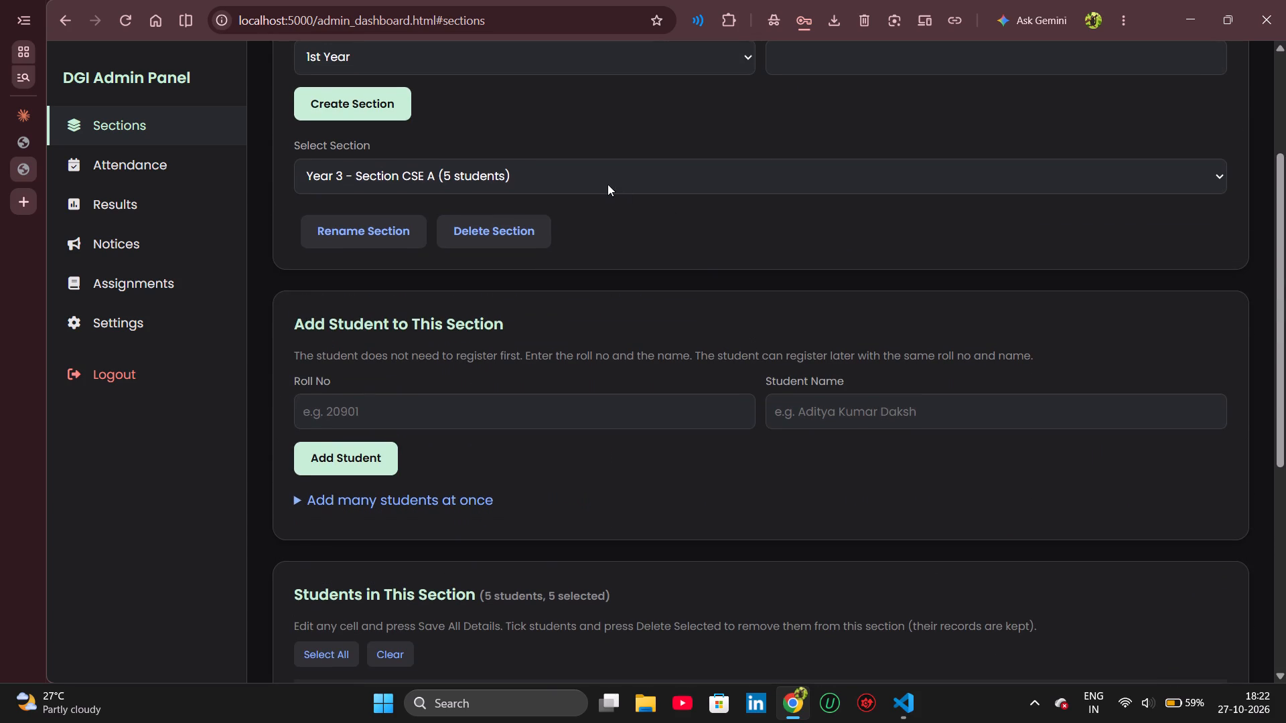
click(177, 165)
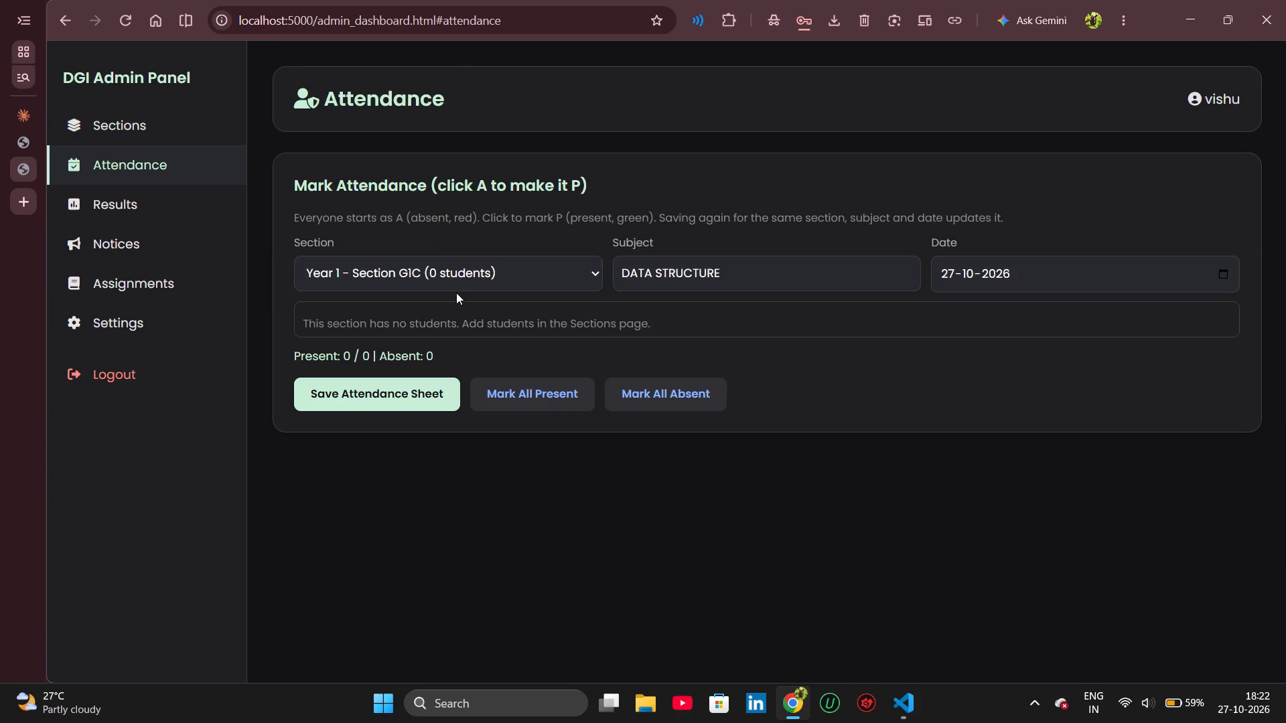
double_click(453, 289)
click(451, 268)
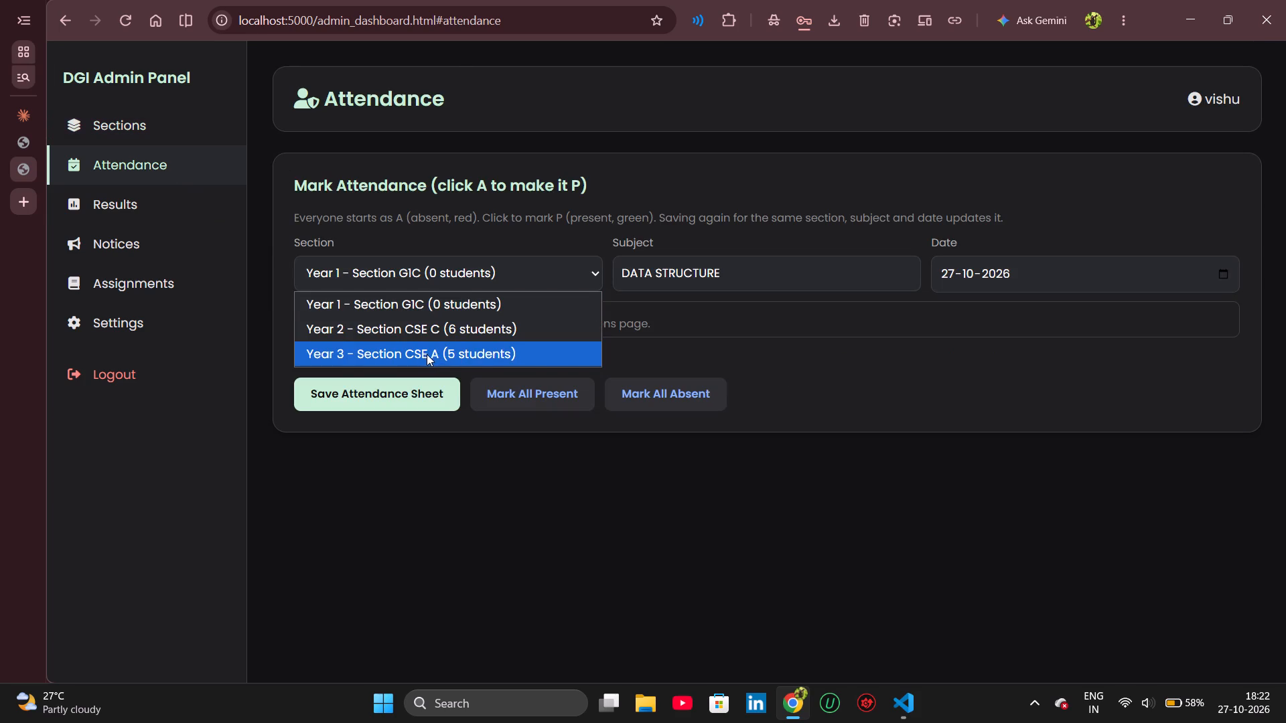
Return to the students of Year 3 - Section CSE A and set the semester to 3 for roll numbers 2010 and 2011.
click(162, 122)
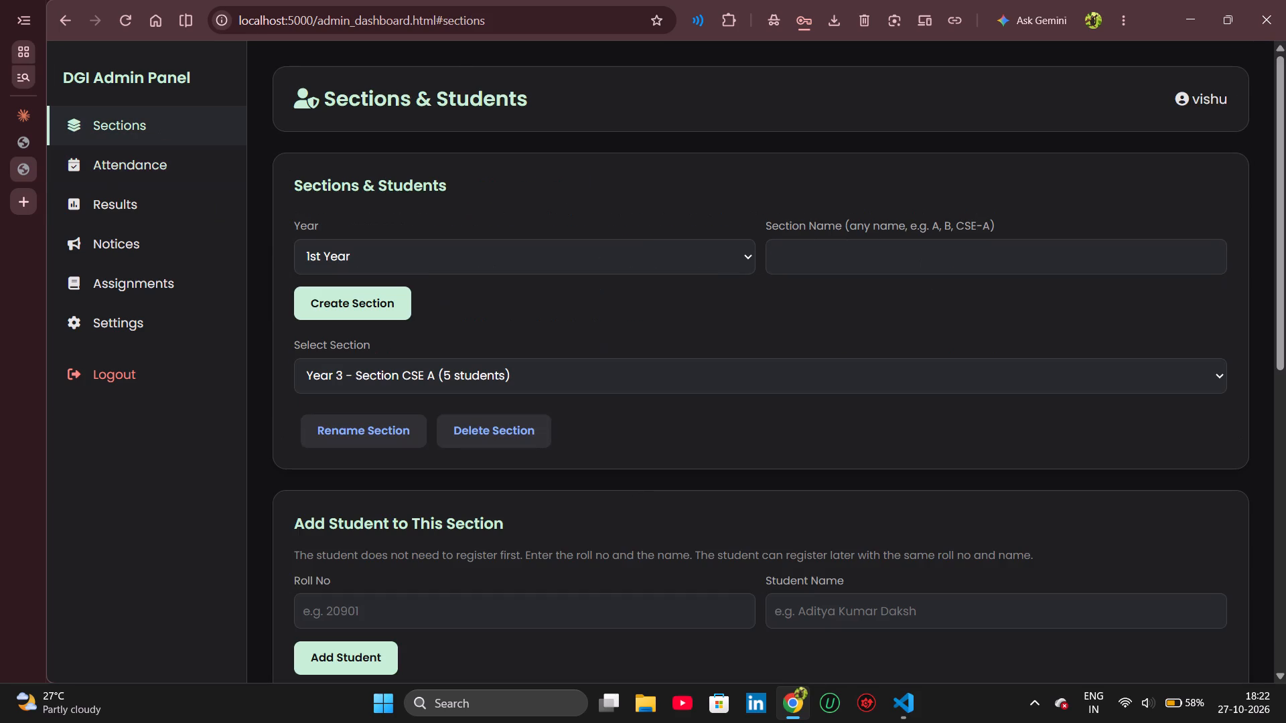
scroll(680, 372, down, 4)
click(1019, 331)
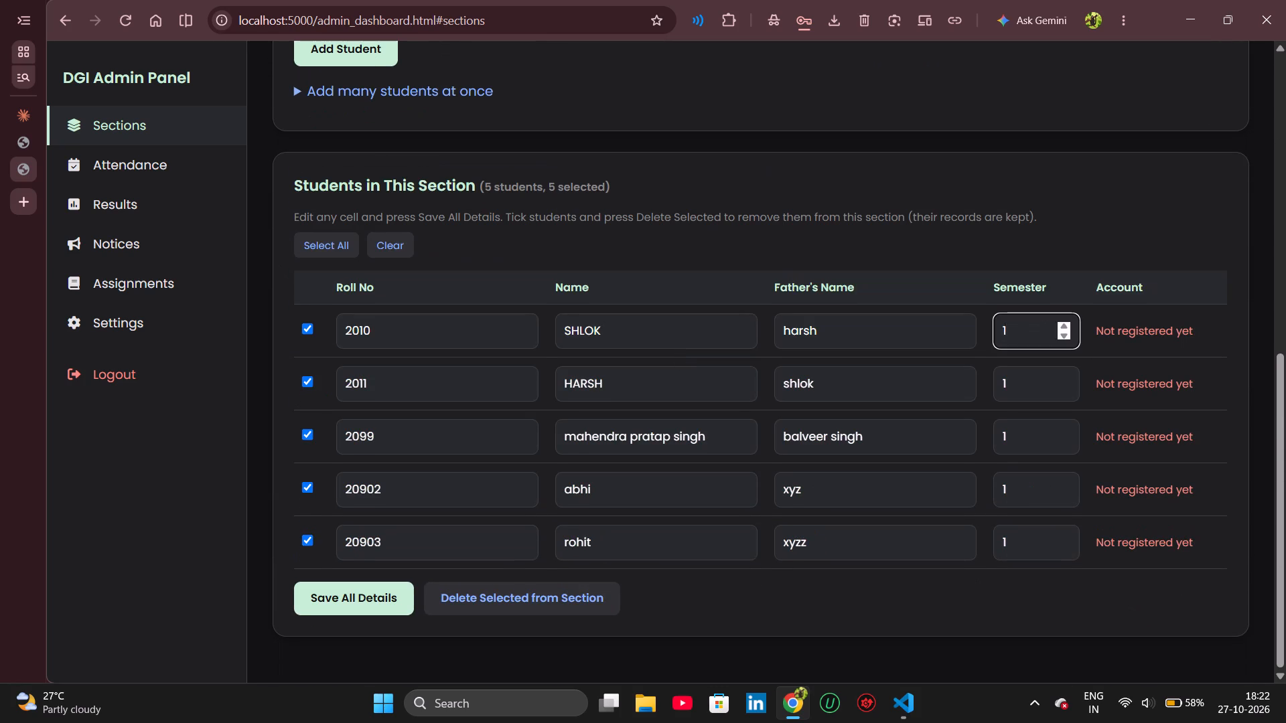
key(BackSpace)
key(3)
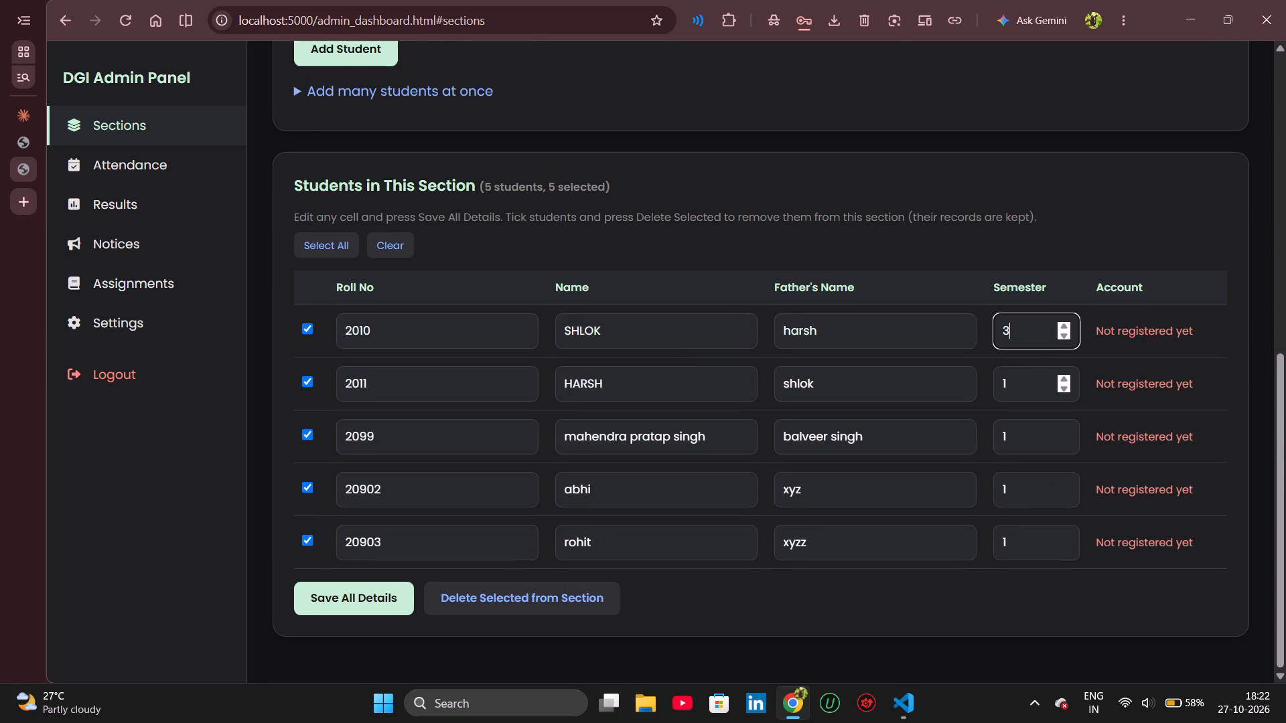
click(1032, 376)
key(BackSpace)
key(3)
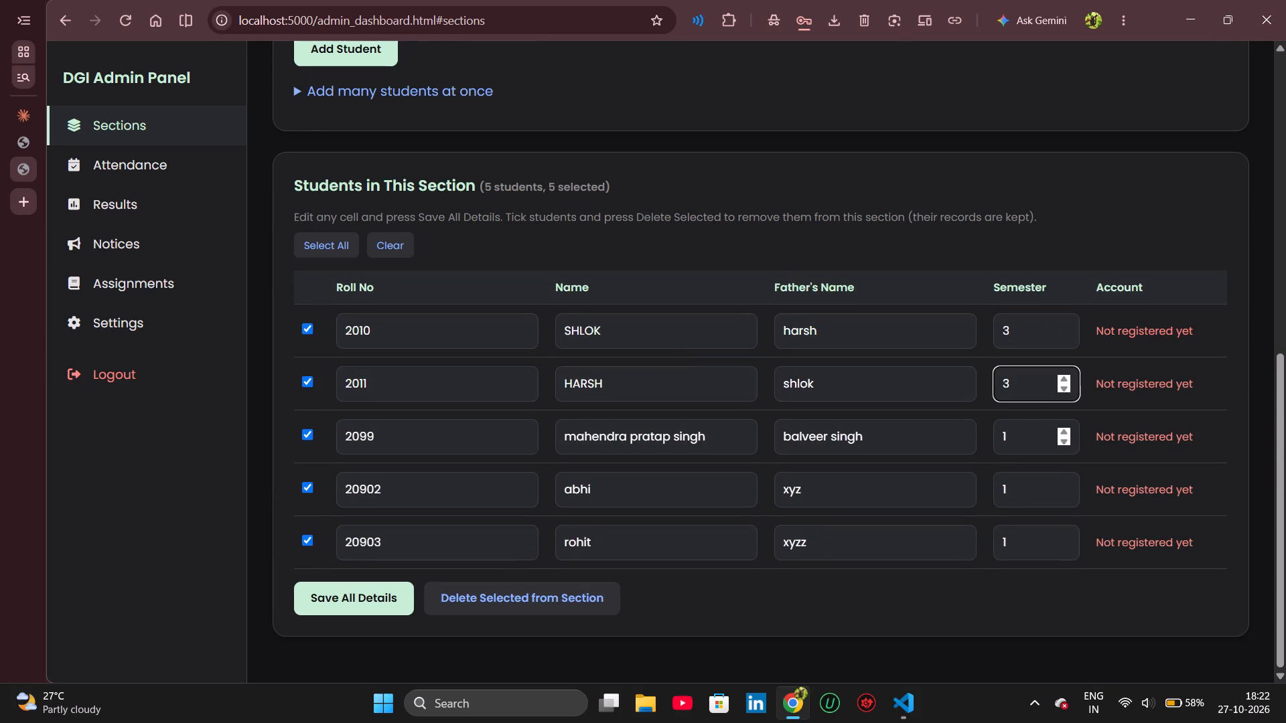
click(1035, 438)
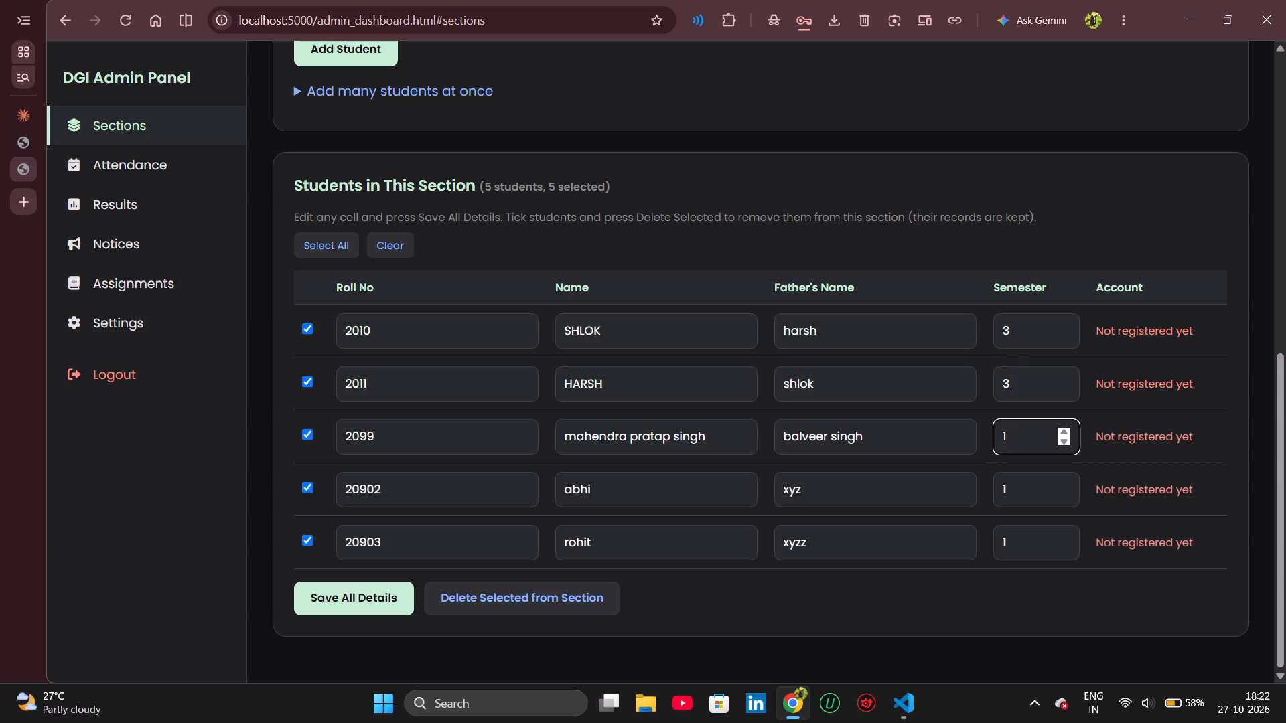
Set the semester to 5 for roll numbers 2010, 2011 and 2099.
click(1013, 339)
key(BackSpace)
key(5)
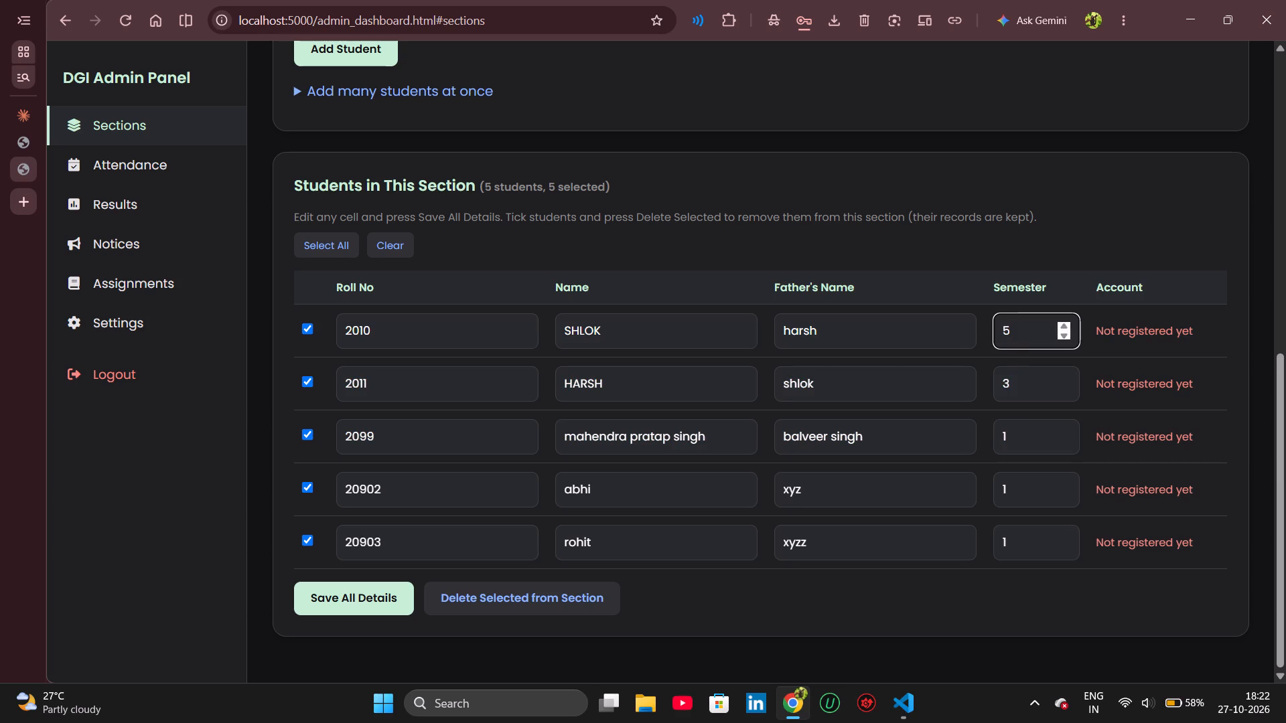
click(1019, 370)
key(BackSpace)
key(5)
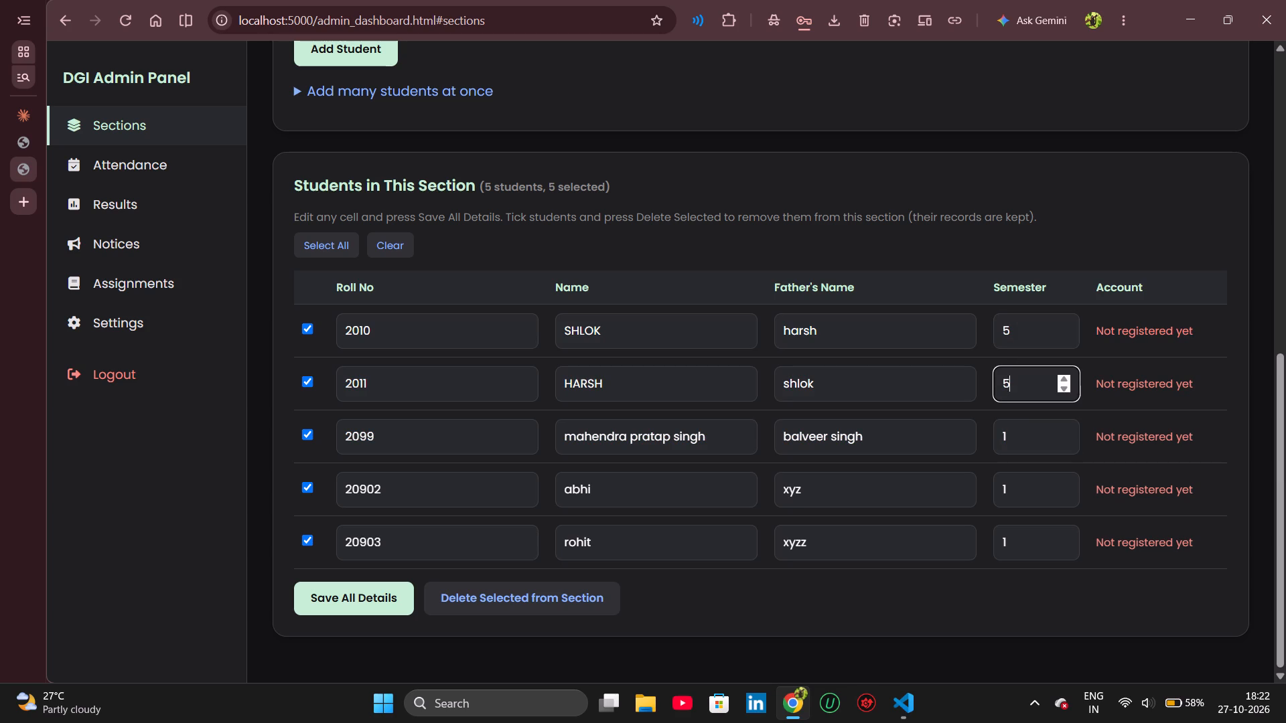
click(1024, 451)
key(BackSpace)
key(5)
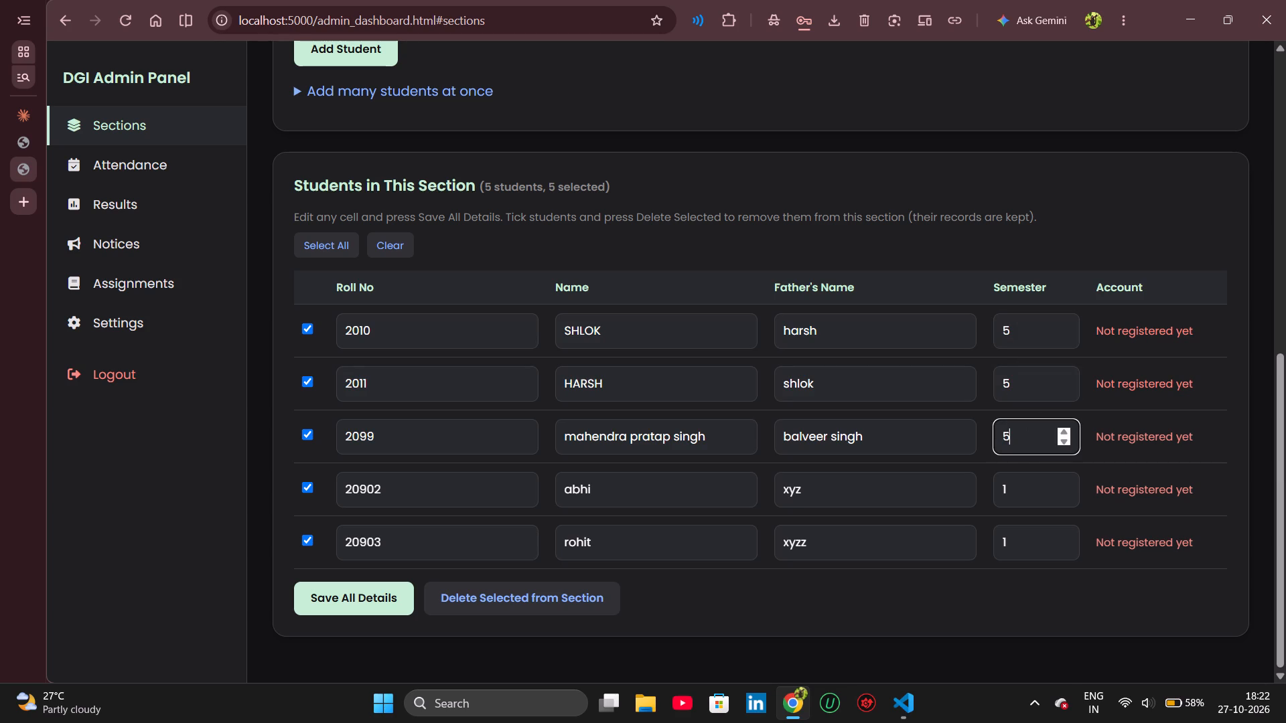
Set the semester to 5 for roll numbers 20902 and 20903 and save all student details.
click(1020, 505)
key(BackSpace)
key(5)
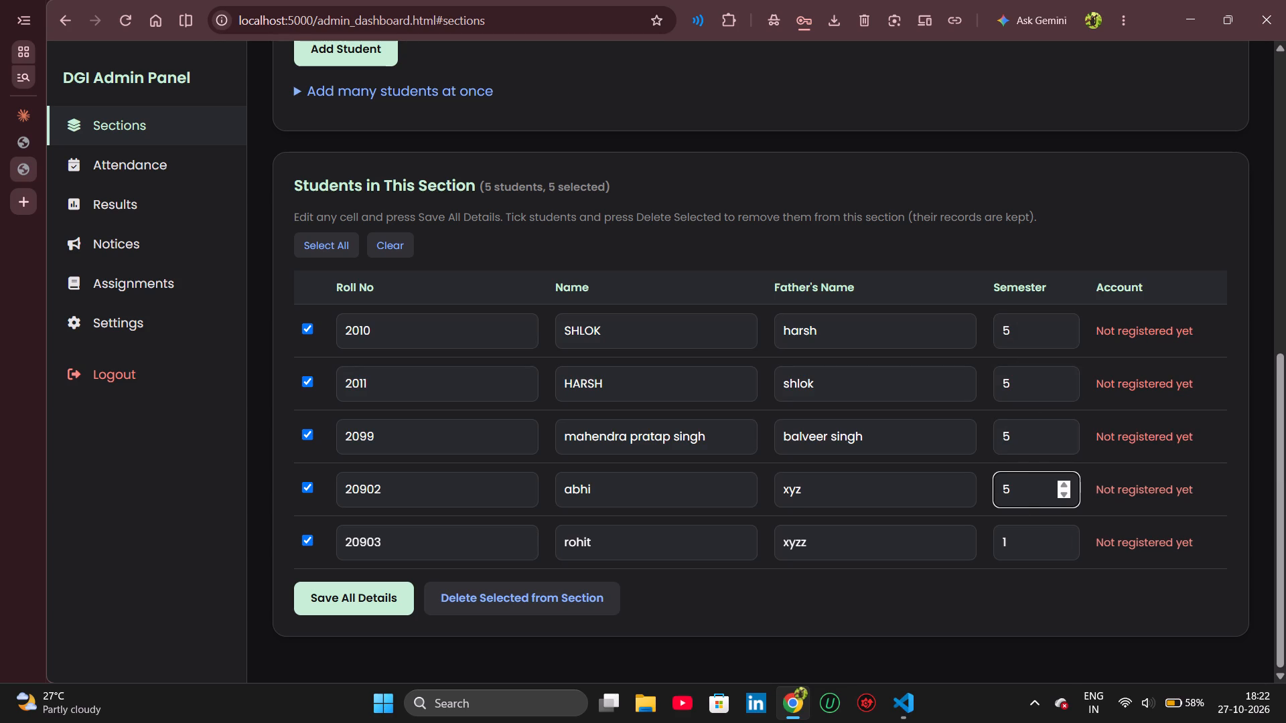
click(1010, 542)
key(BackSpace)
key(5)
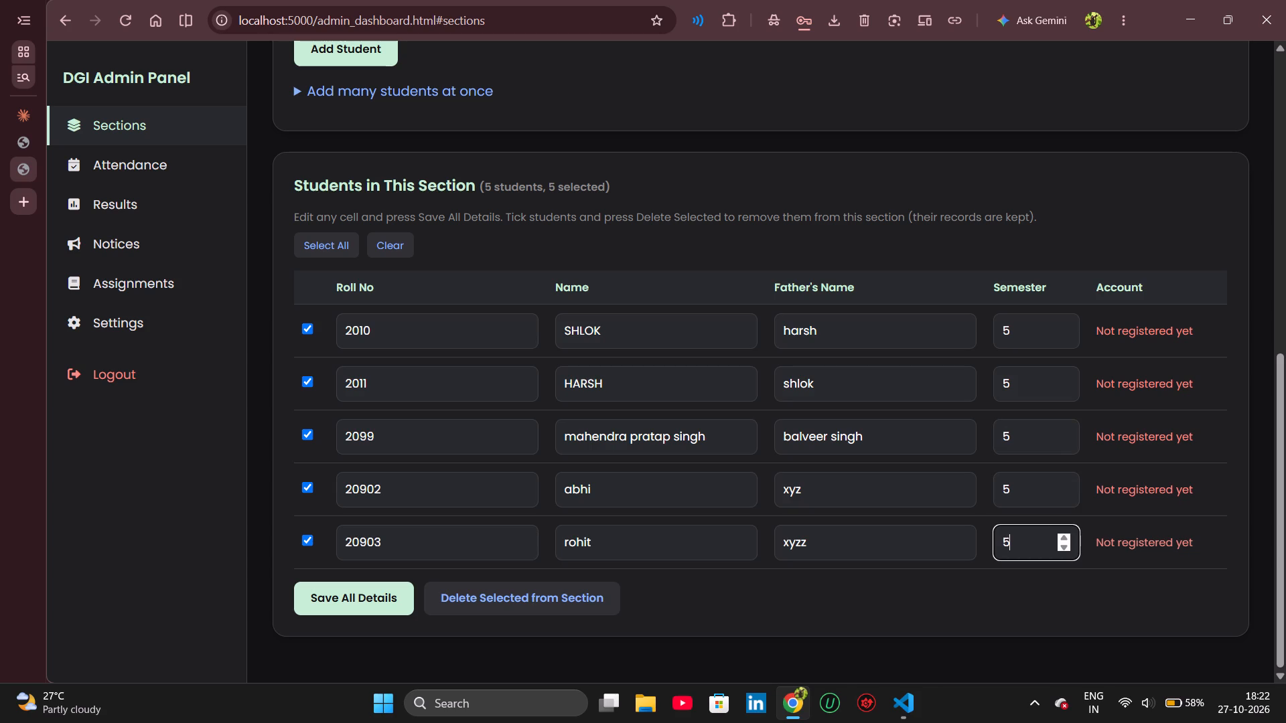
click(356, 597)
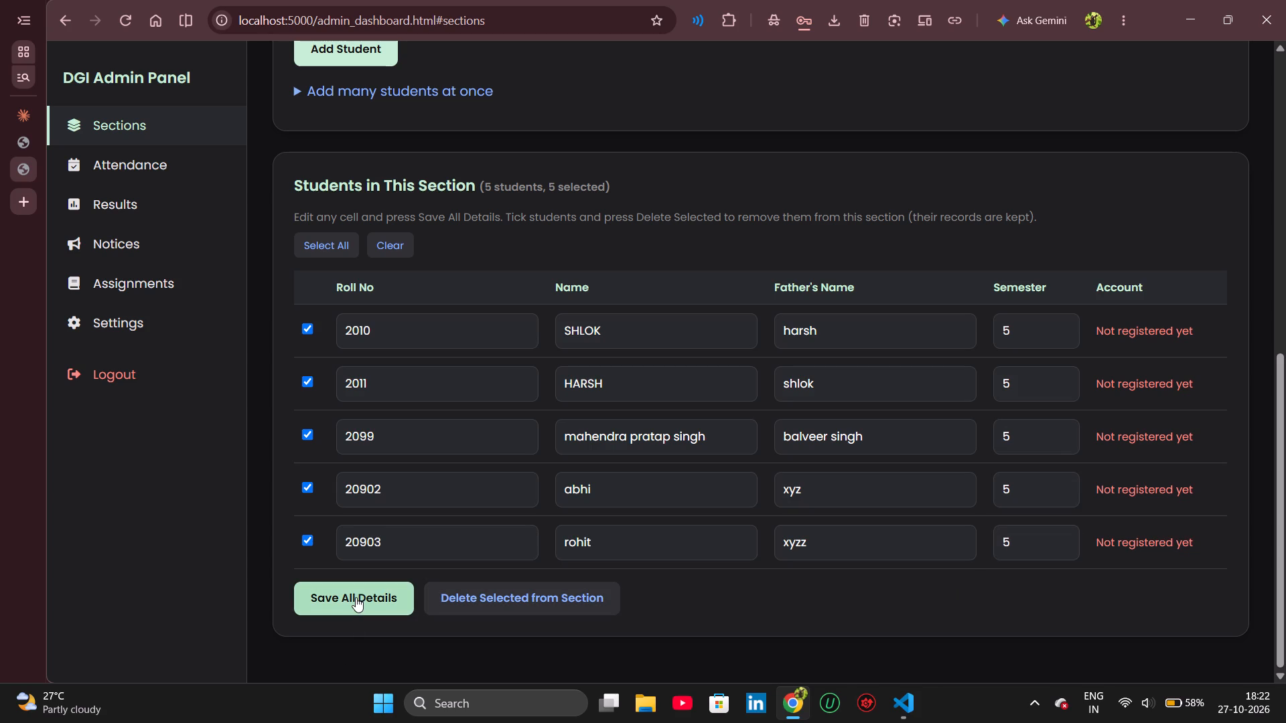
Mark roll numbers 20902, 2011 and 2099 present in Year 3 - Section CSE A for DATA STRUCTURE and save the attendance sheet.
click(202, 195)
click(194, 155)
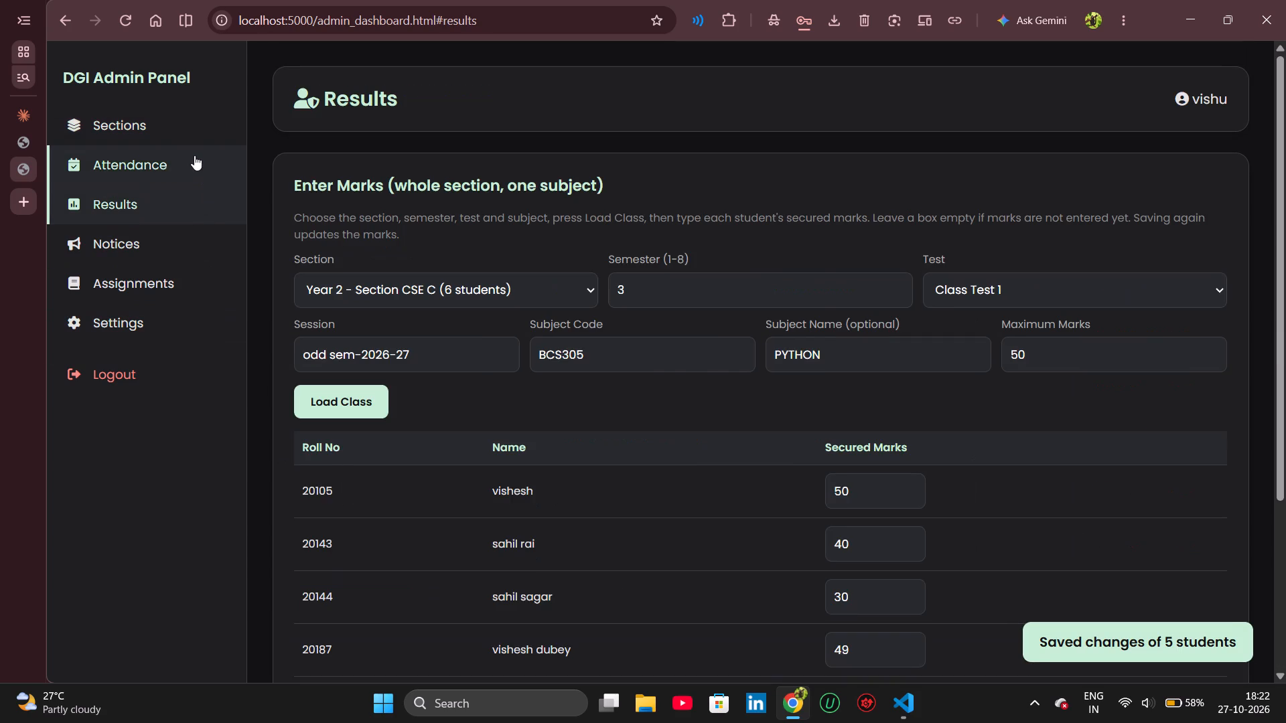
click(455, 283)
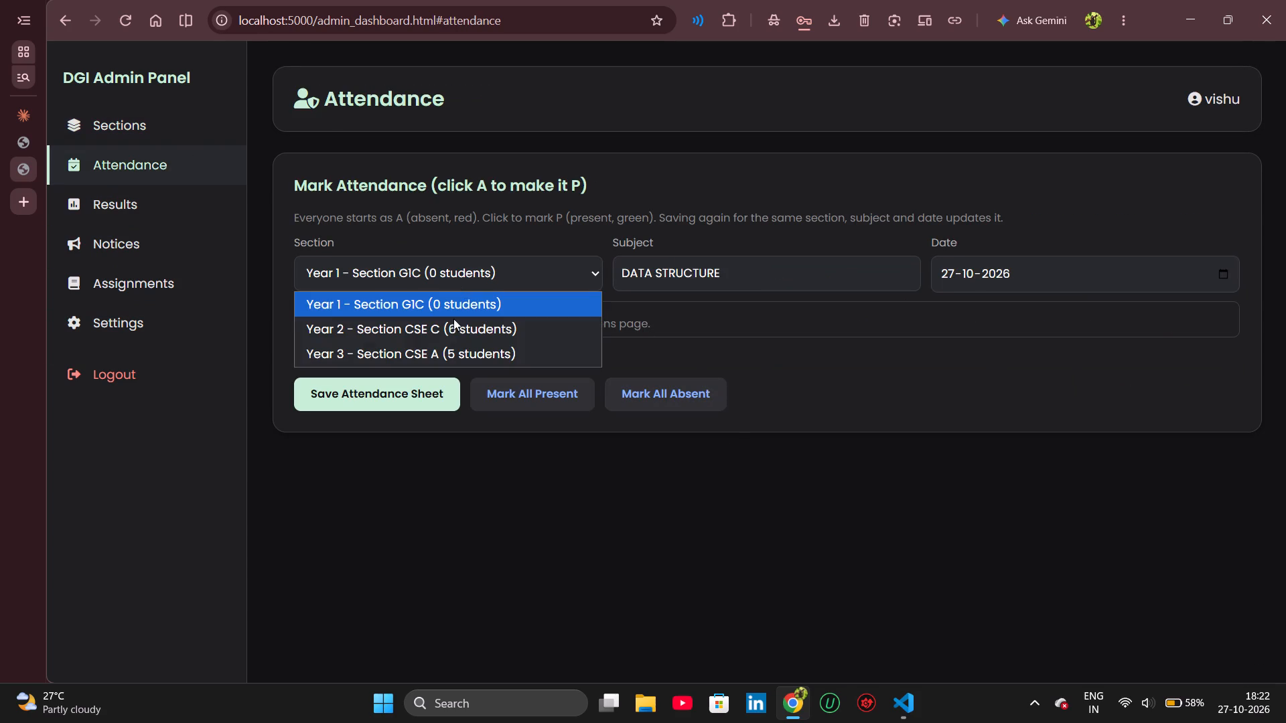
click(455, 355)
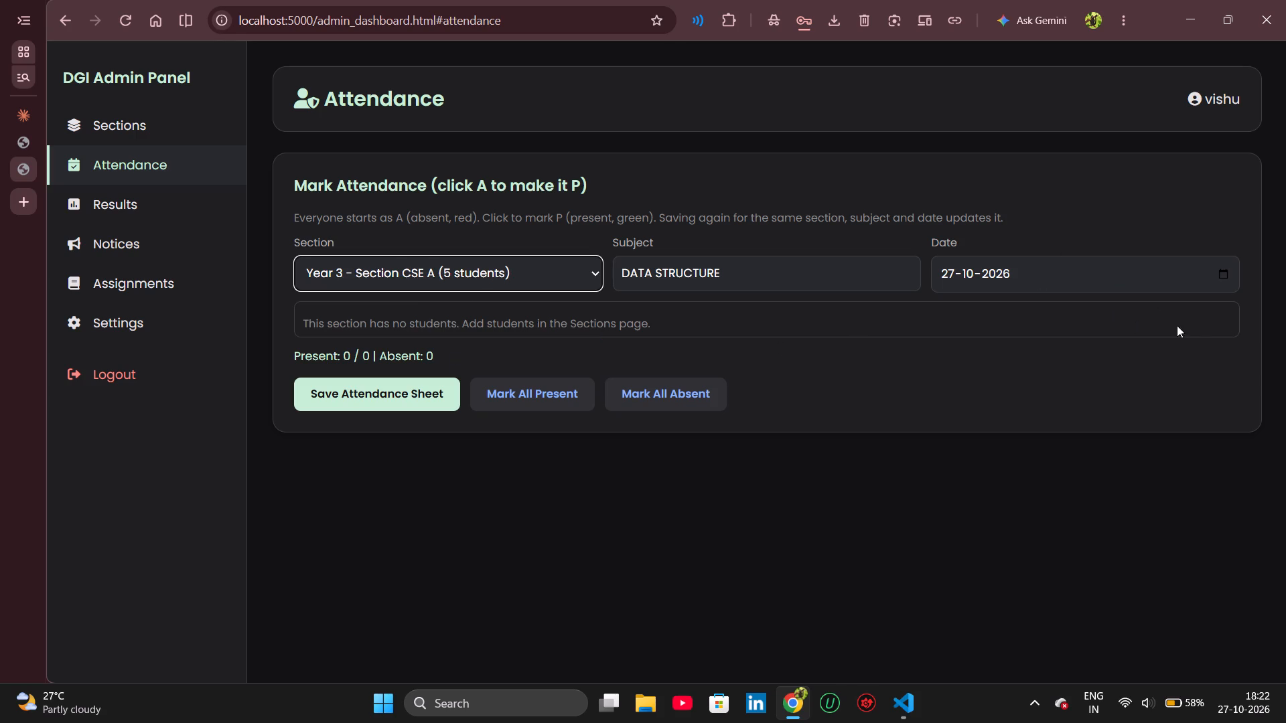
click(1200, 324)
drag(1206, 366, 1220, 464)
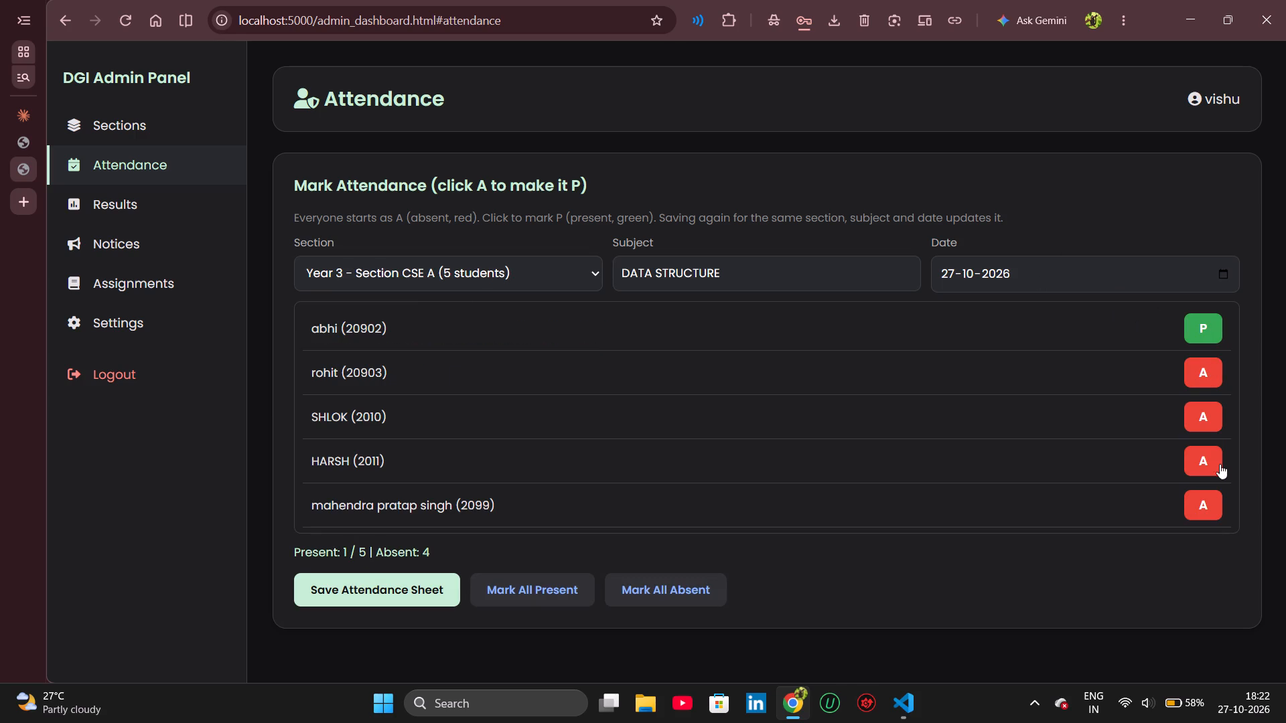
drag(1220, 464, 1209, 481)
click(1196, 447)
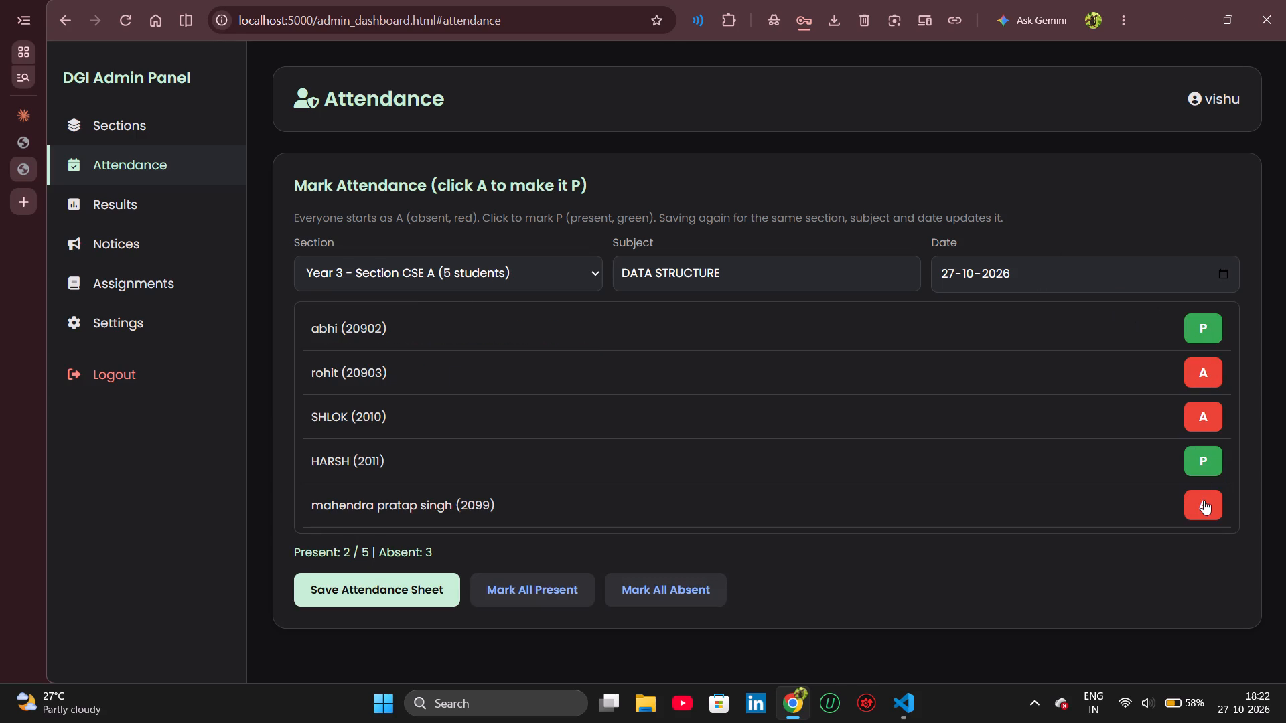
click(1204, 500)
click(381, 569)
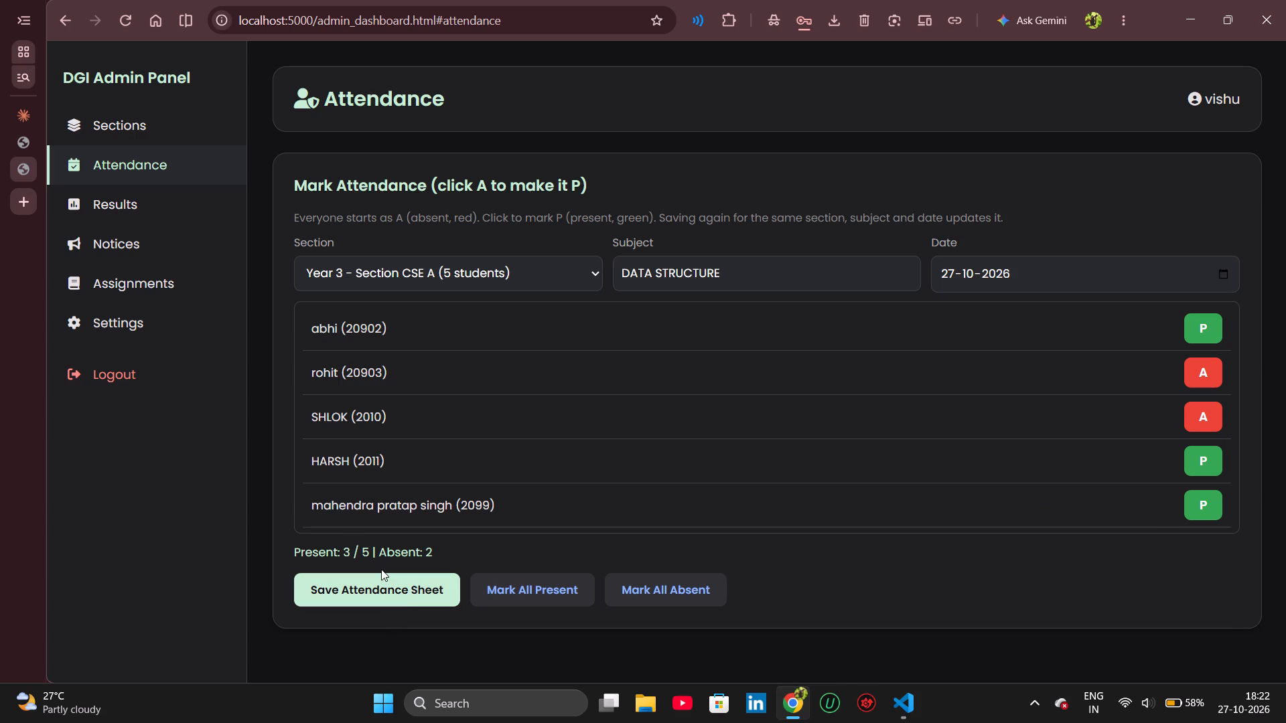
click(401, 599)
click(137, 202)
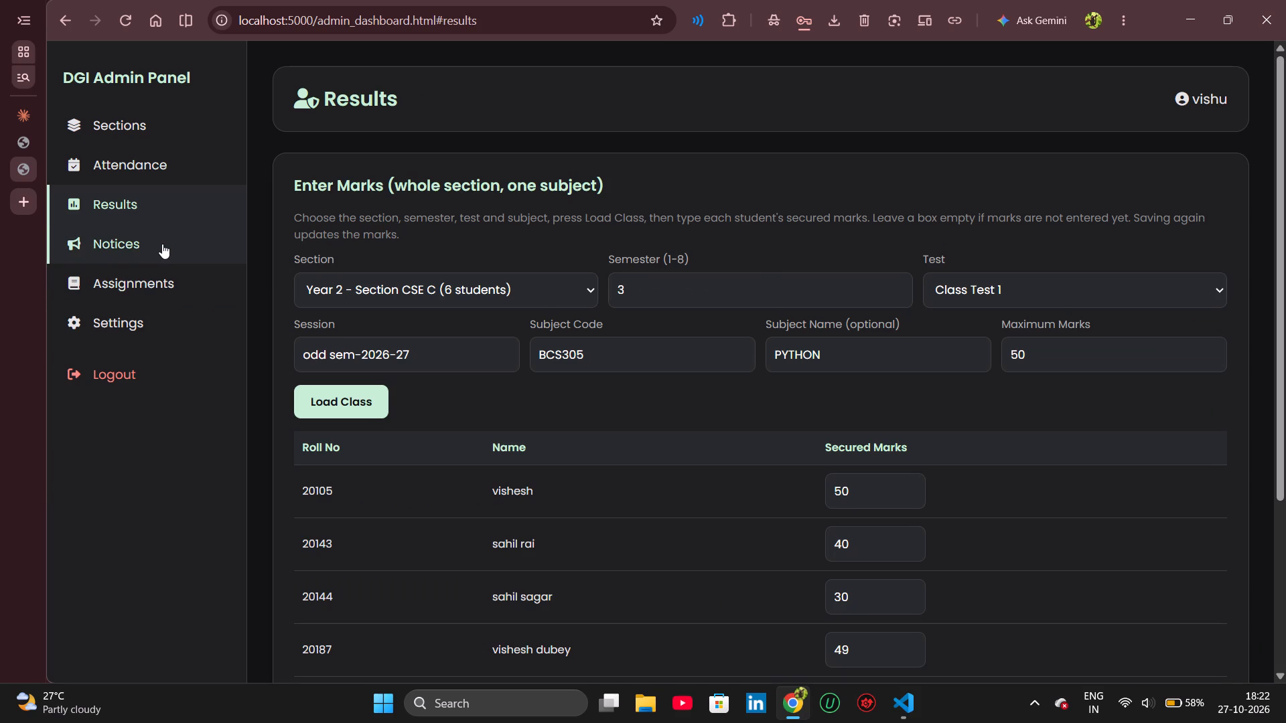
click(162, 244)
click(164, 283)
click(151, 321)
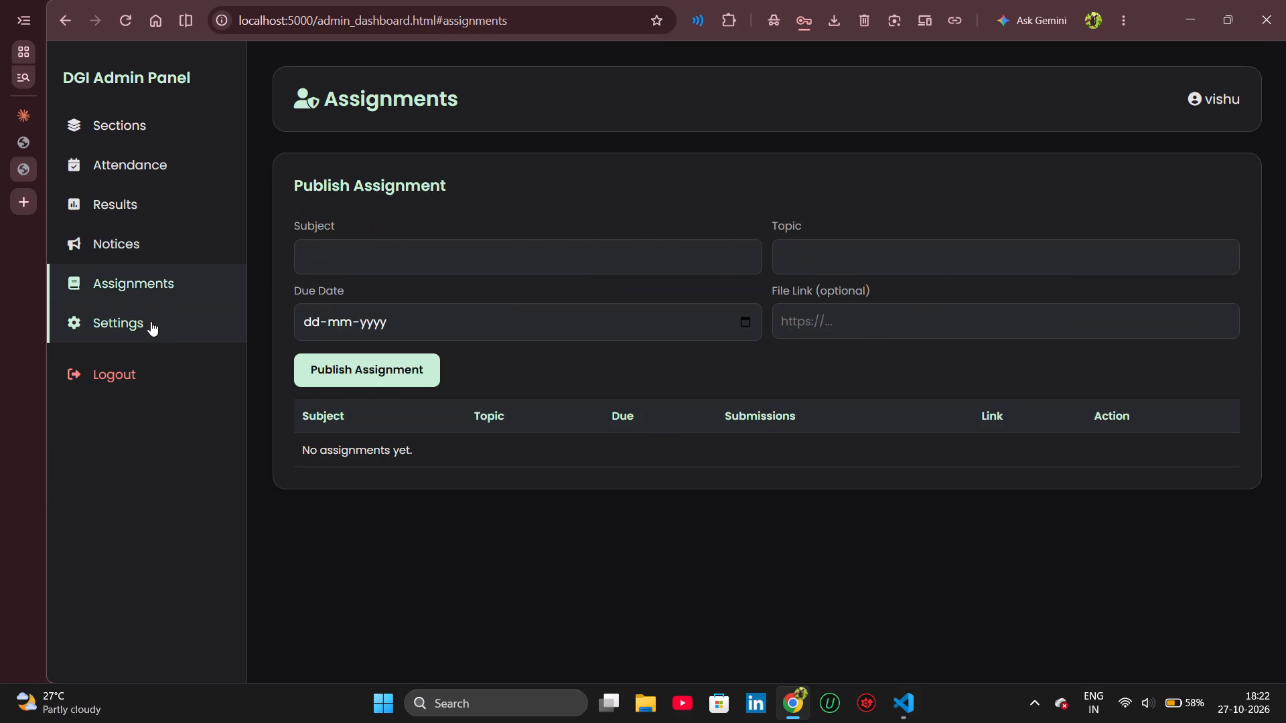
Start a new assignment on the Assignments page with the subject DATA STRUCTURE.
click(139, 271)
click(390, 244)
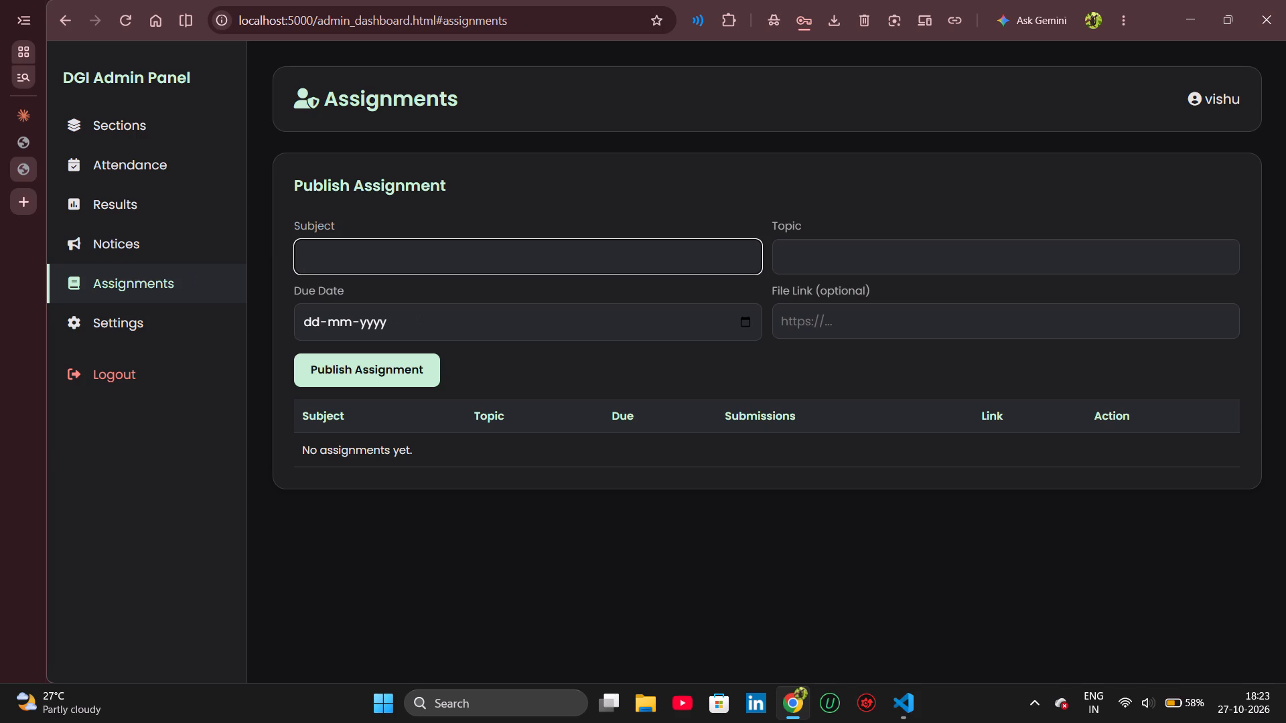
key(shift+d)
key(BackSpace)
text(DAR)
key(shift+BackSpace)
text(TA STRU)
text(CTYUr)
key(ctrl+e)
click(690, 256)
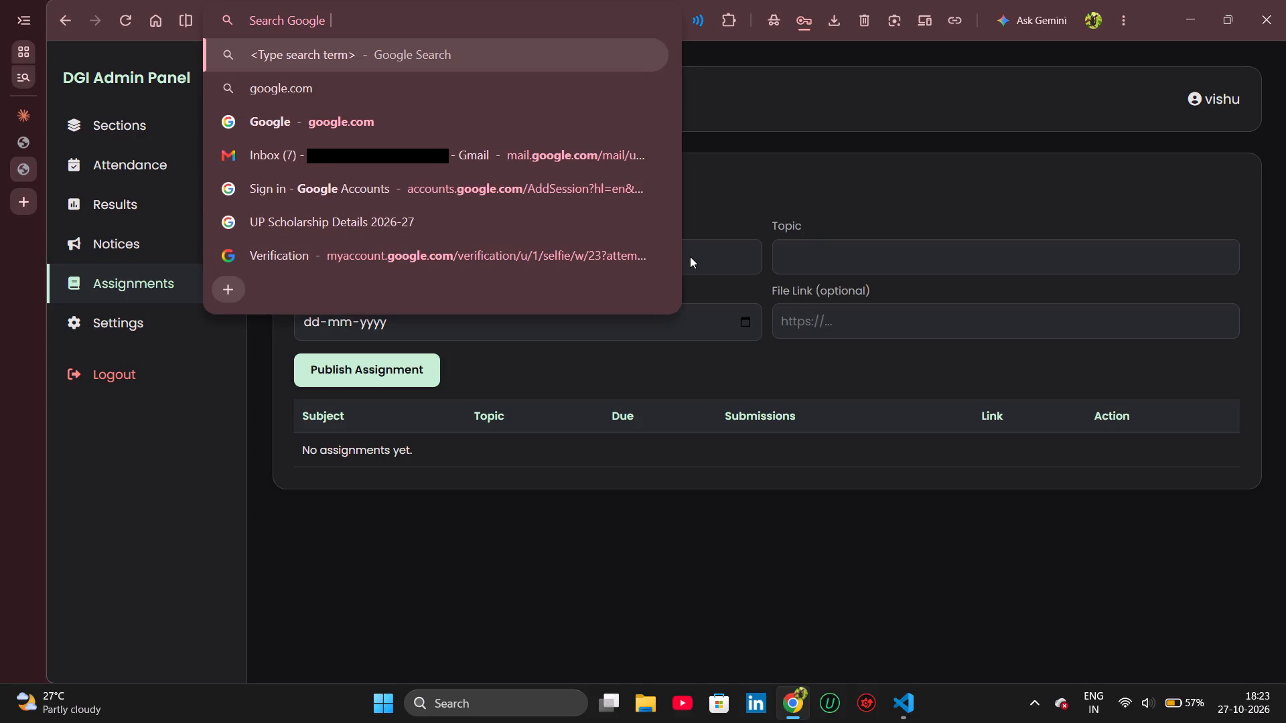
click(705, 258)
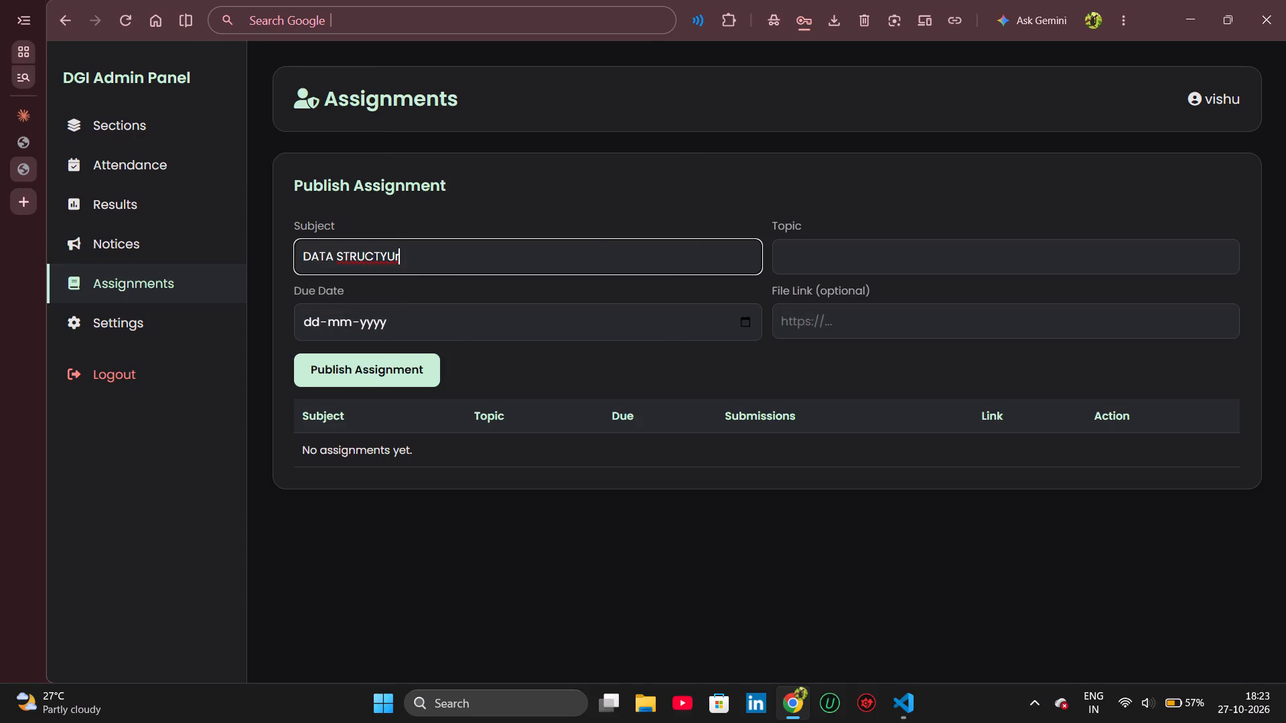
key(BackSpace)
key(BackSpace)
key(BackSpace)
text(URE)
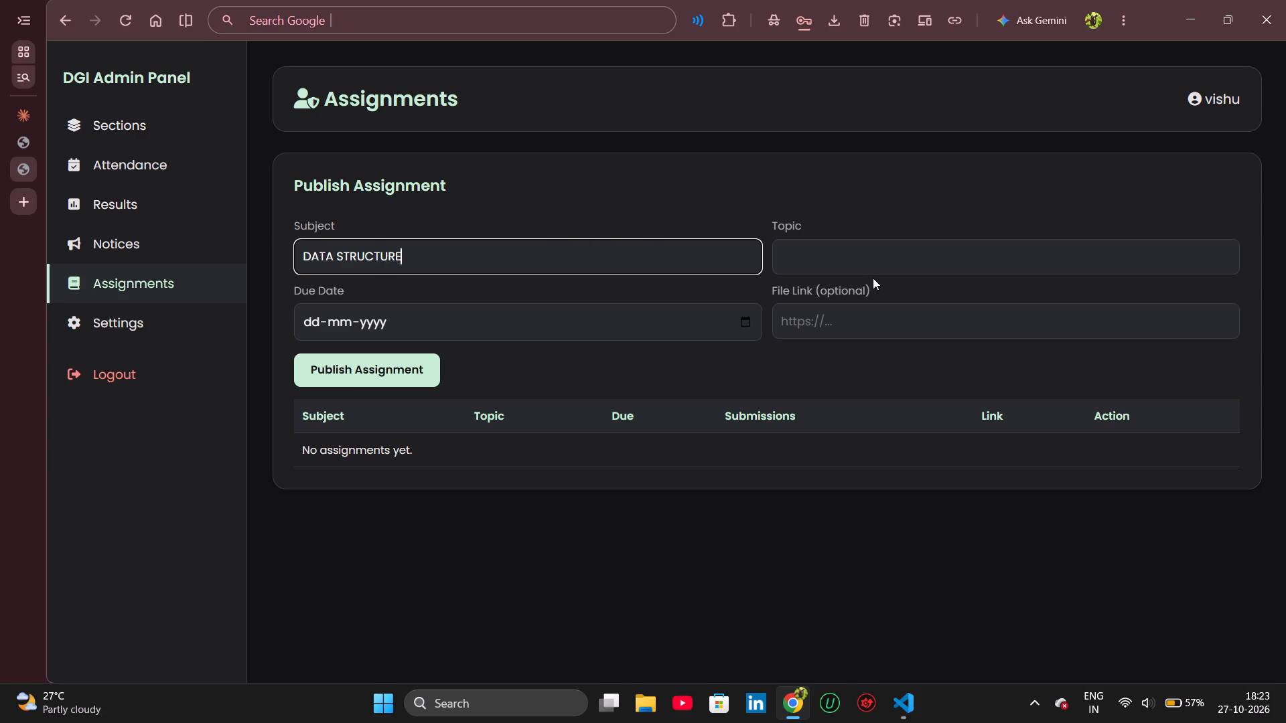
Enter ASSIGNMENT -1 as the topic of the new assignment.
click(810, 247)
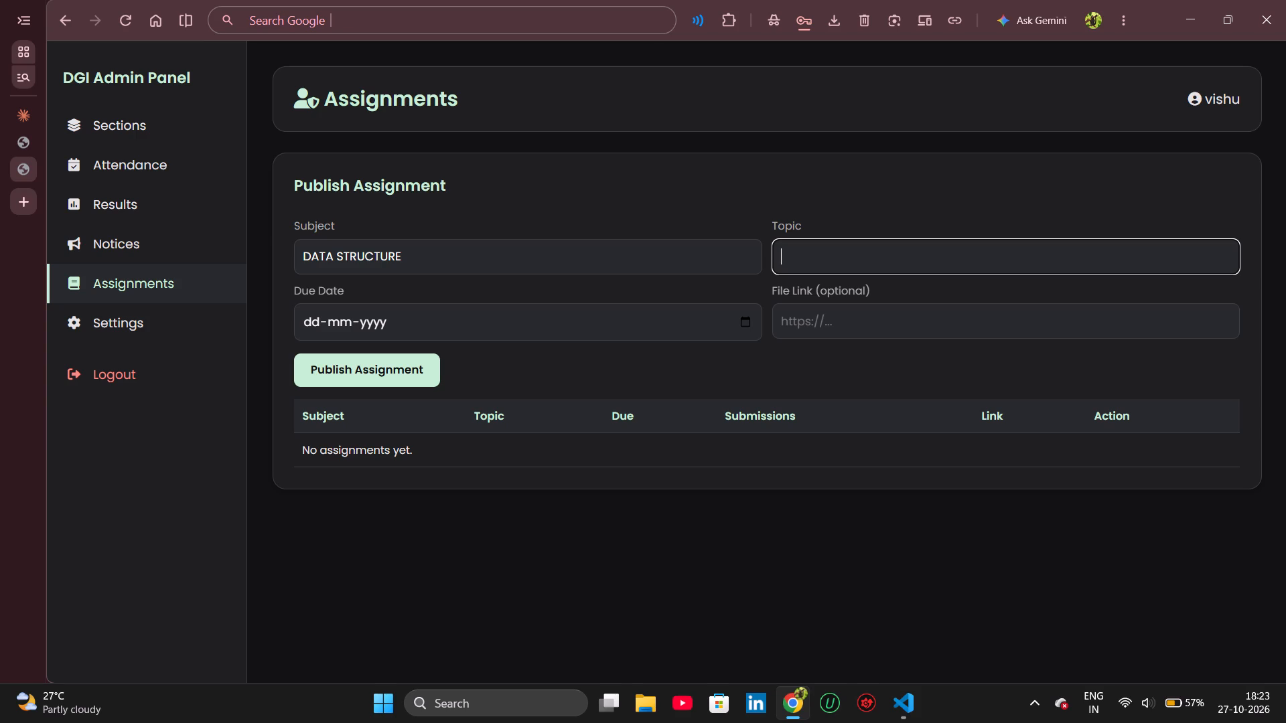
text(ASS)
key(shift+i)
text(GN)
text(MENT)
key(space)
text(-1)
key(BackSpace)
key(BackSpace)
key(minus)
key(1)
Set the assignment's due date to 02-11-2026.
click(535, 325)
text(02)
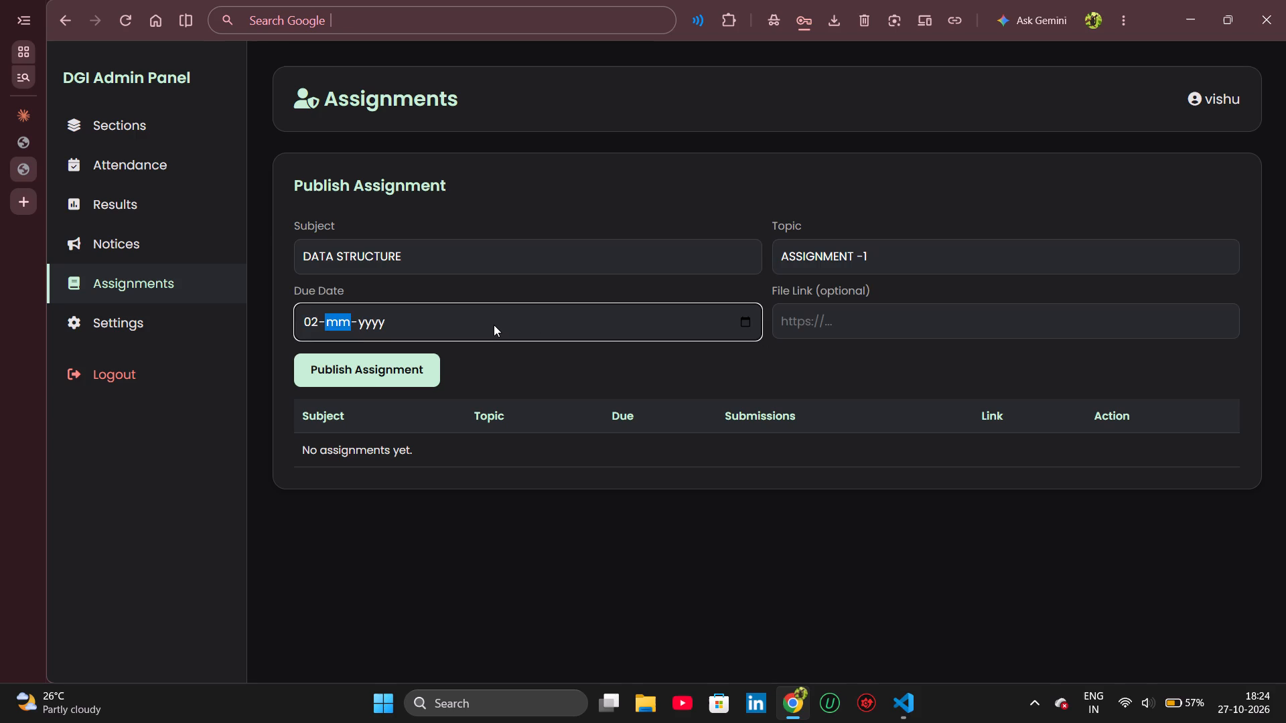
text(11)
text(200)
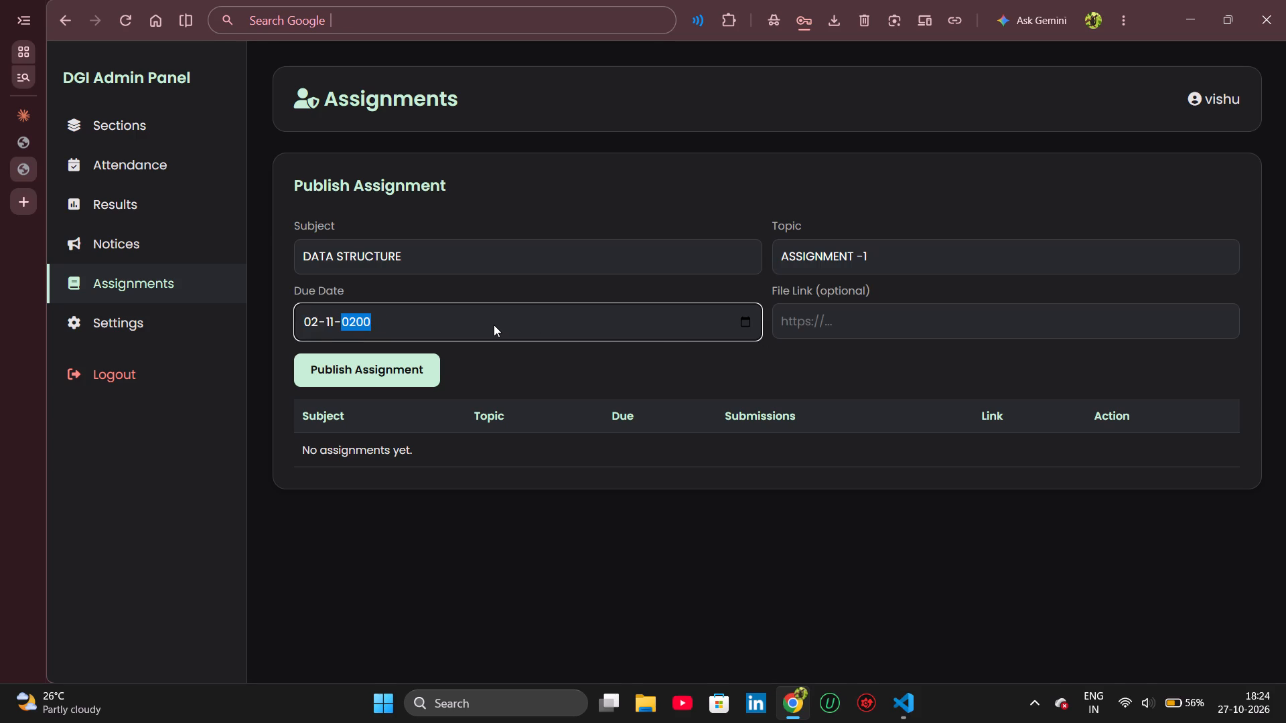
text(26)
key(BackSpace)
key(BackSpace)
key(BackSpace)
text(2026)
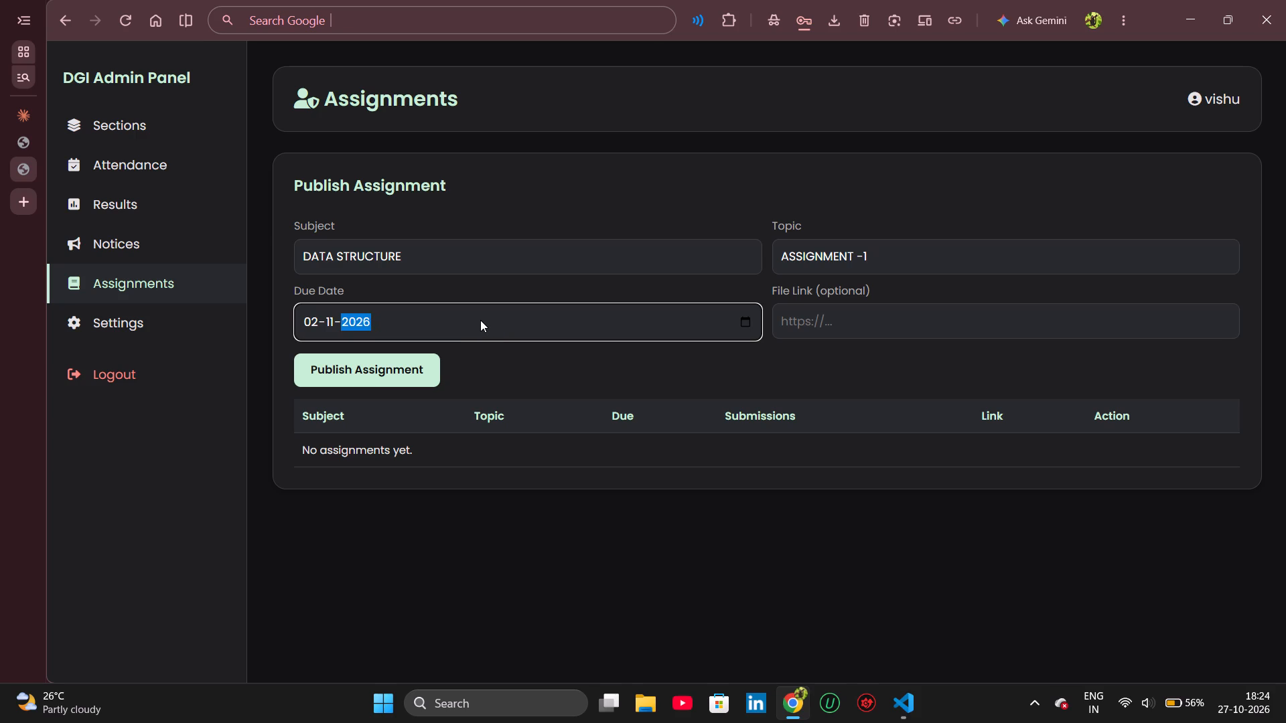
click(480, 320)
Search Google for drive in a new browser tab and open Google Drive to find a file for the assignment.
click(851, 319)
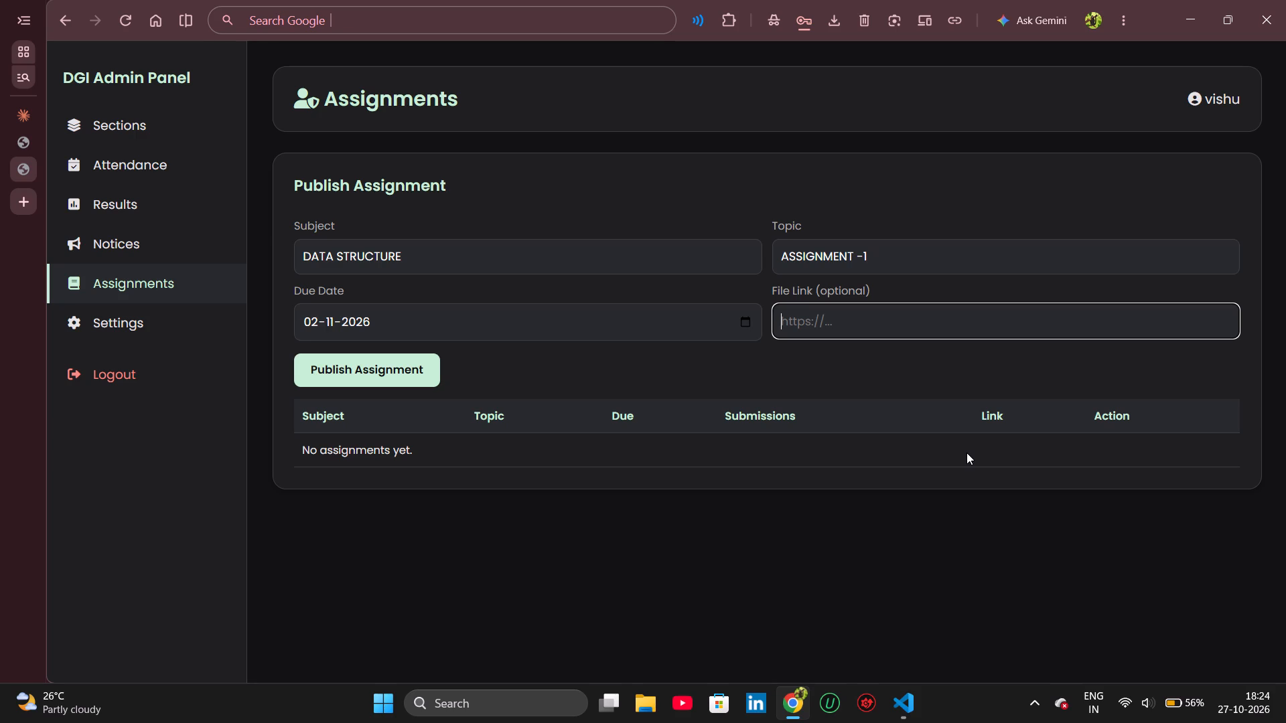
click(802, 702)
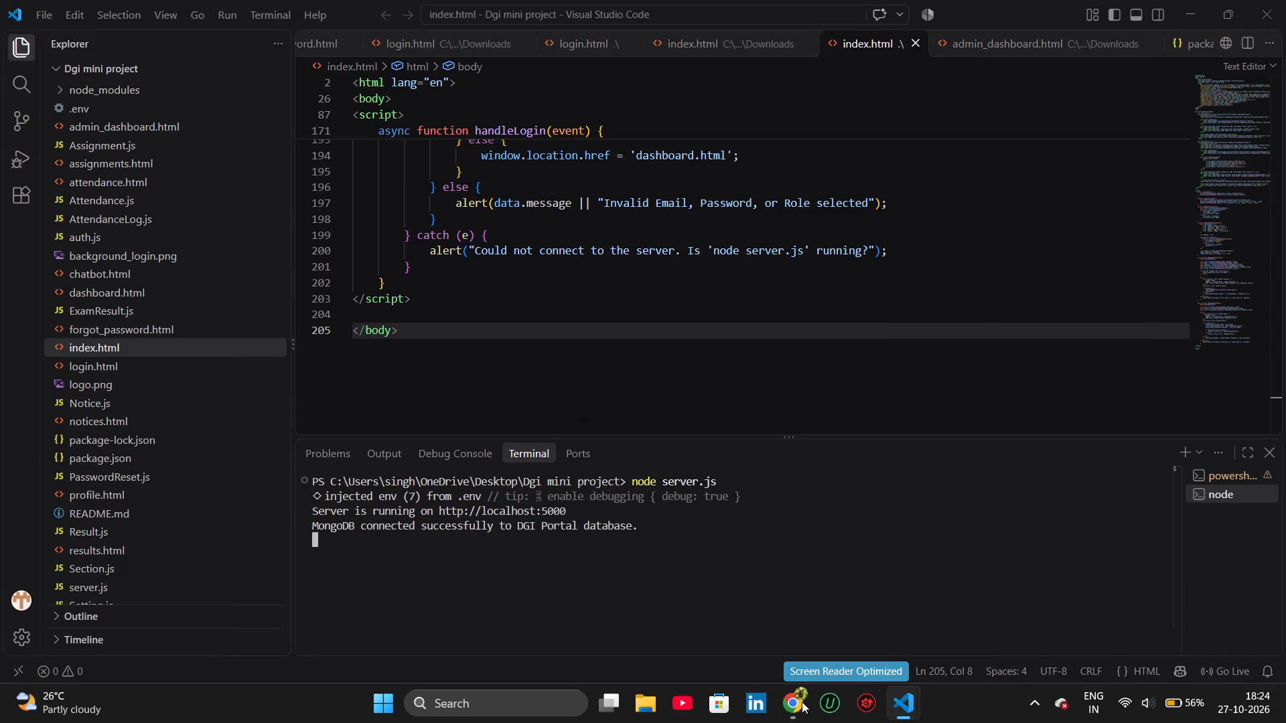
click(802, 702)
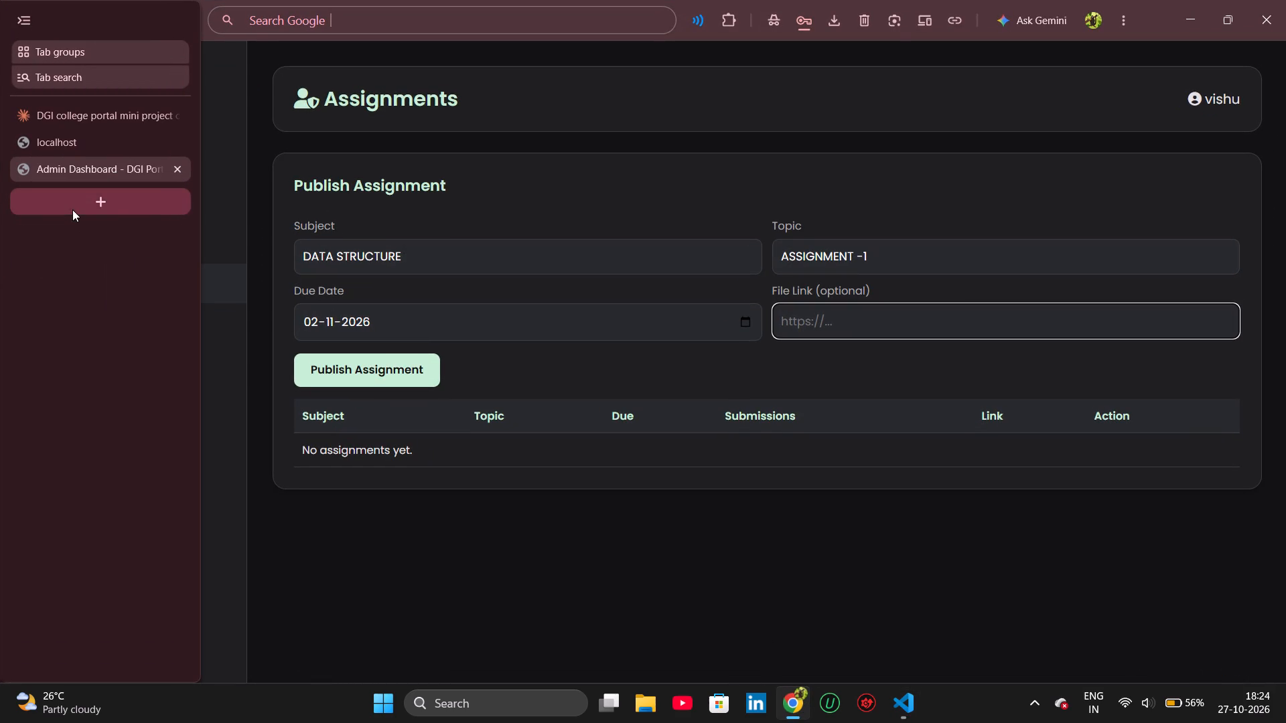
click(72, 210)
click(430, 298)
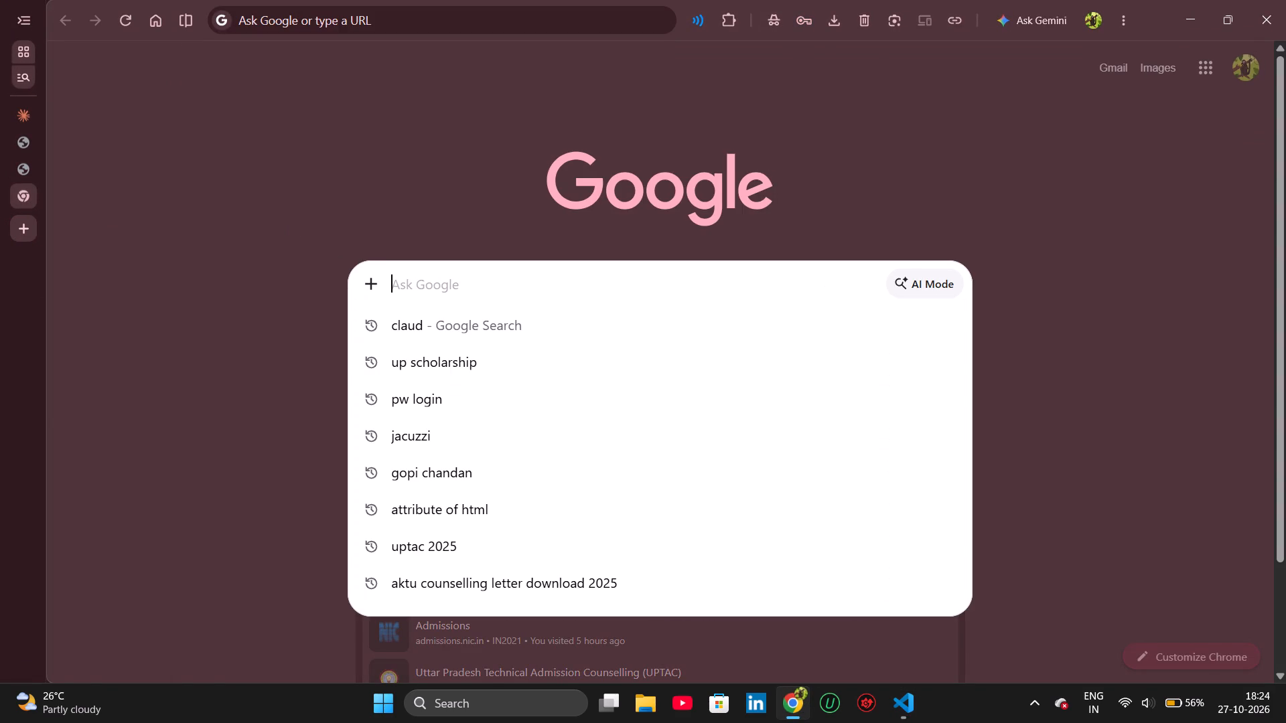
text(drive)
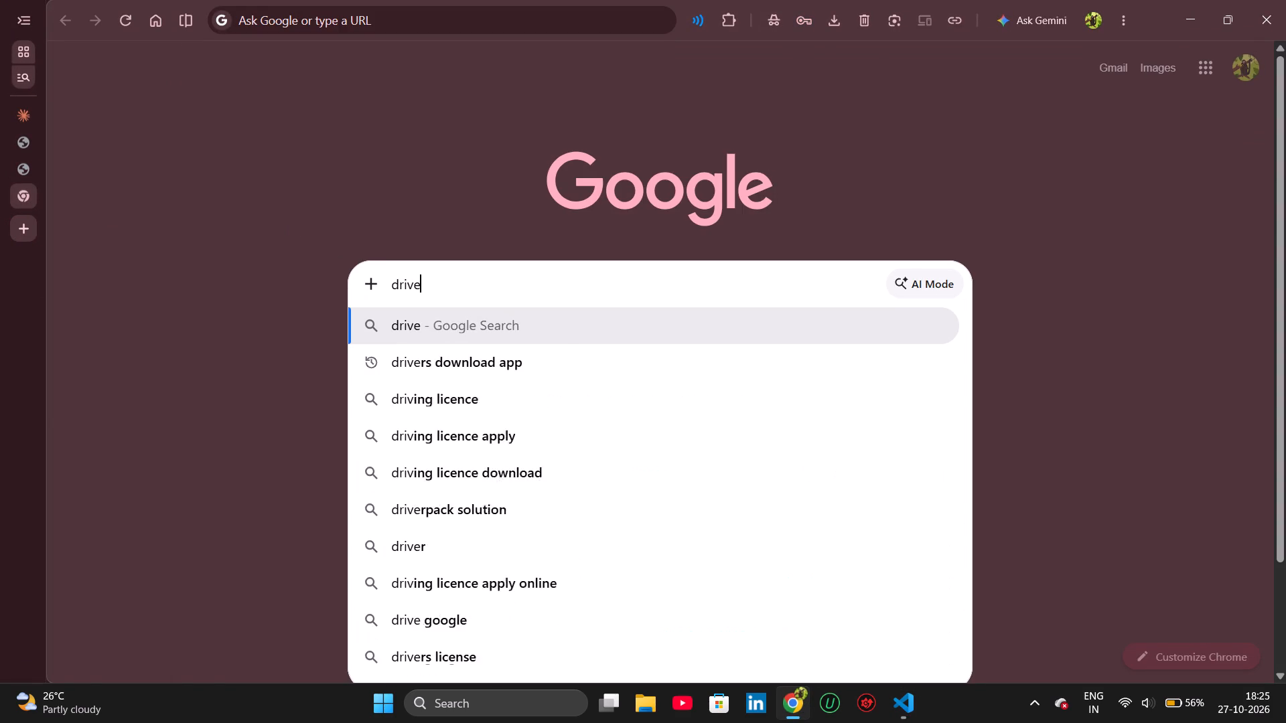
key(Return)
click(262, 227)
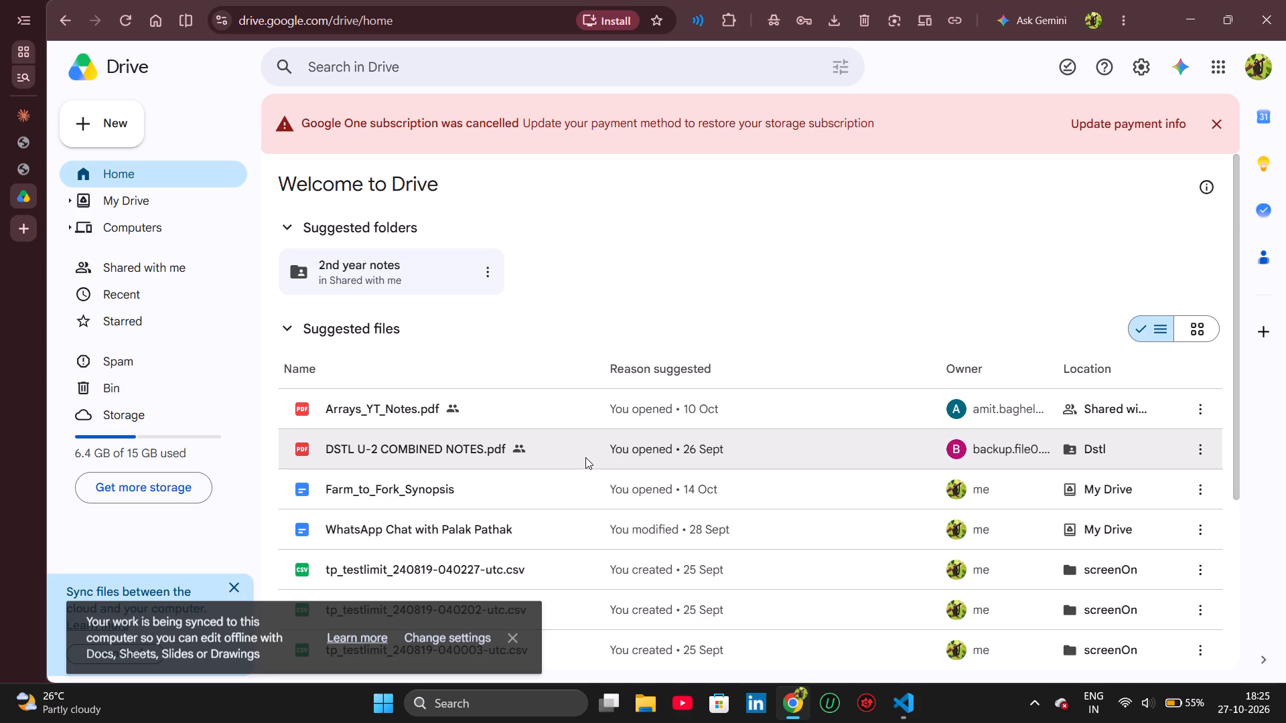
Copy the share link of "3. Units Dimension Measurements and Practical Physics.pdf" from the expanded list of suggested Drive files.
scroll(828, 586, down, 4)
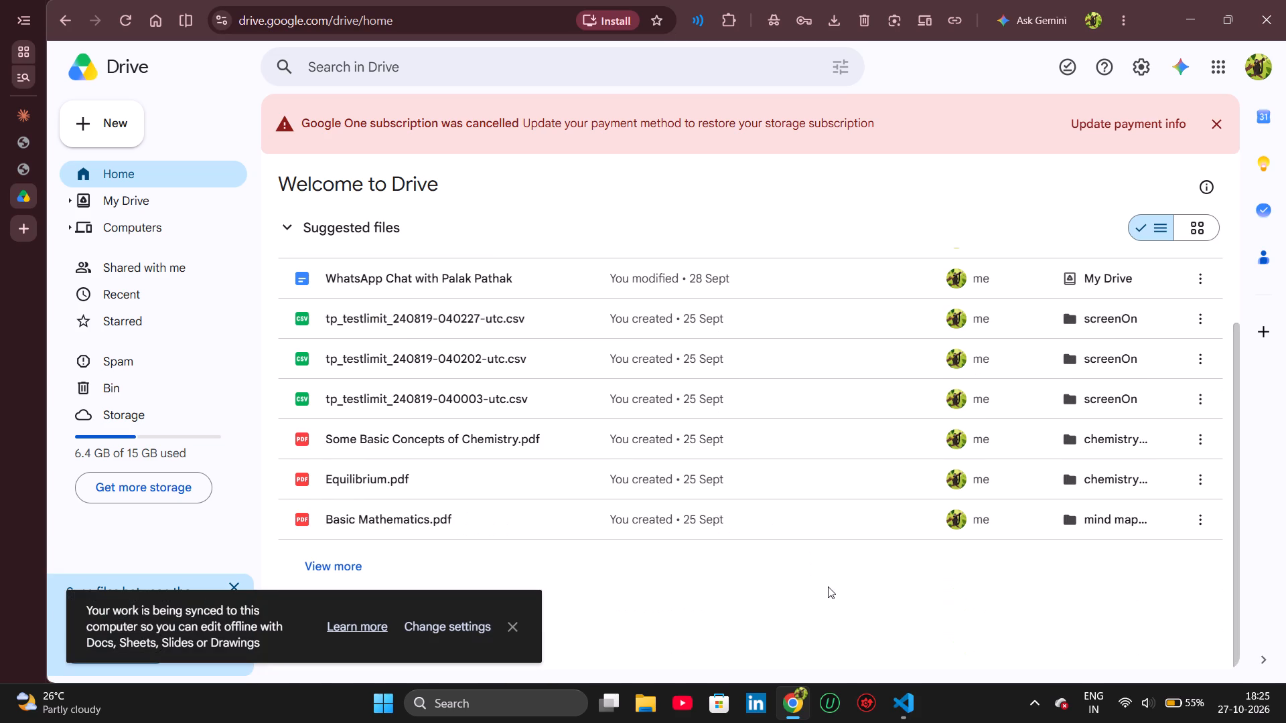
click(515, 618)
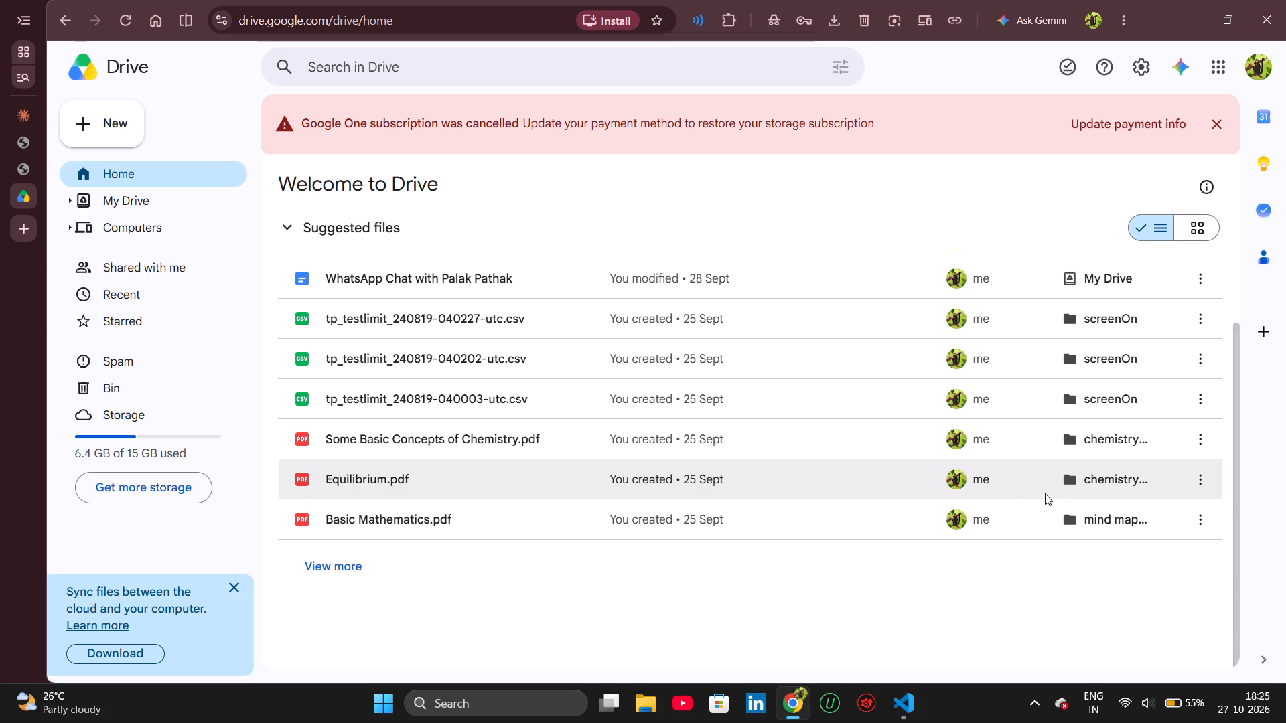
click(1062, 491)
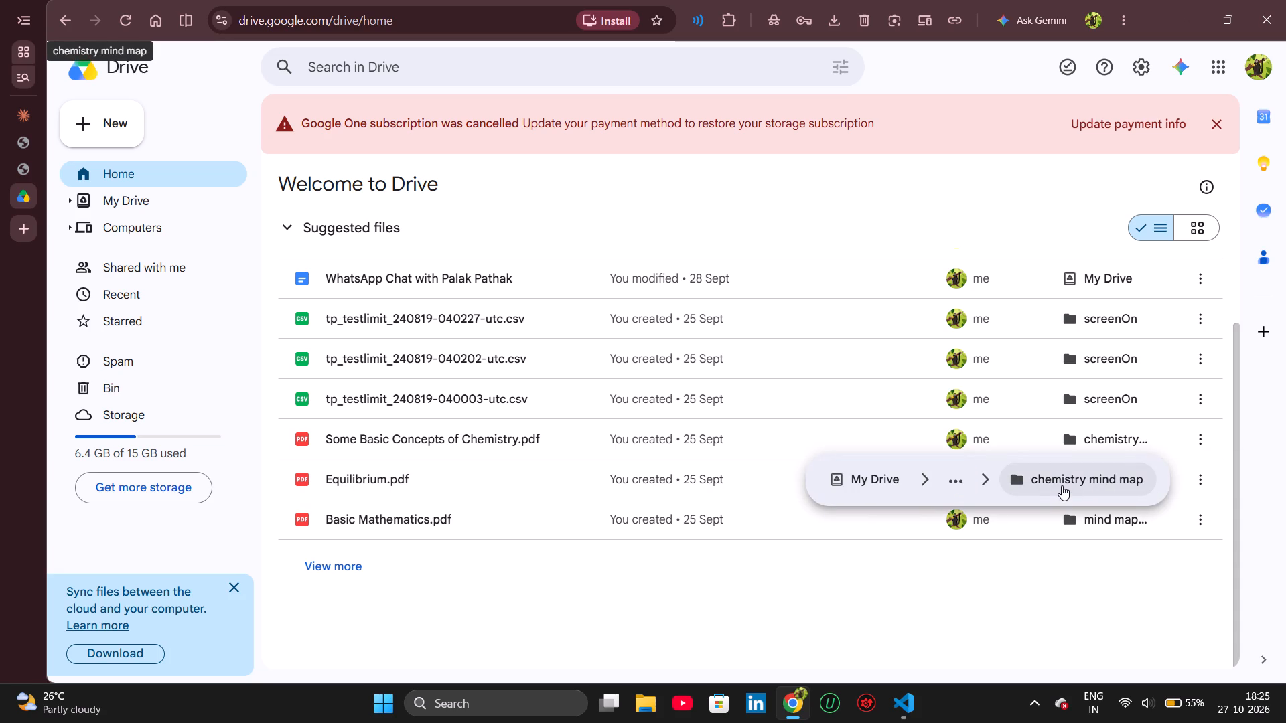
click(1071, 582)
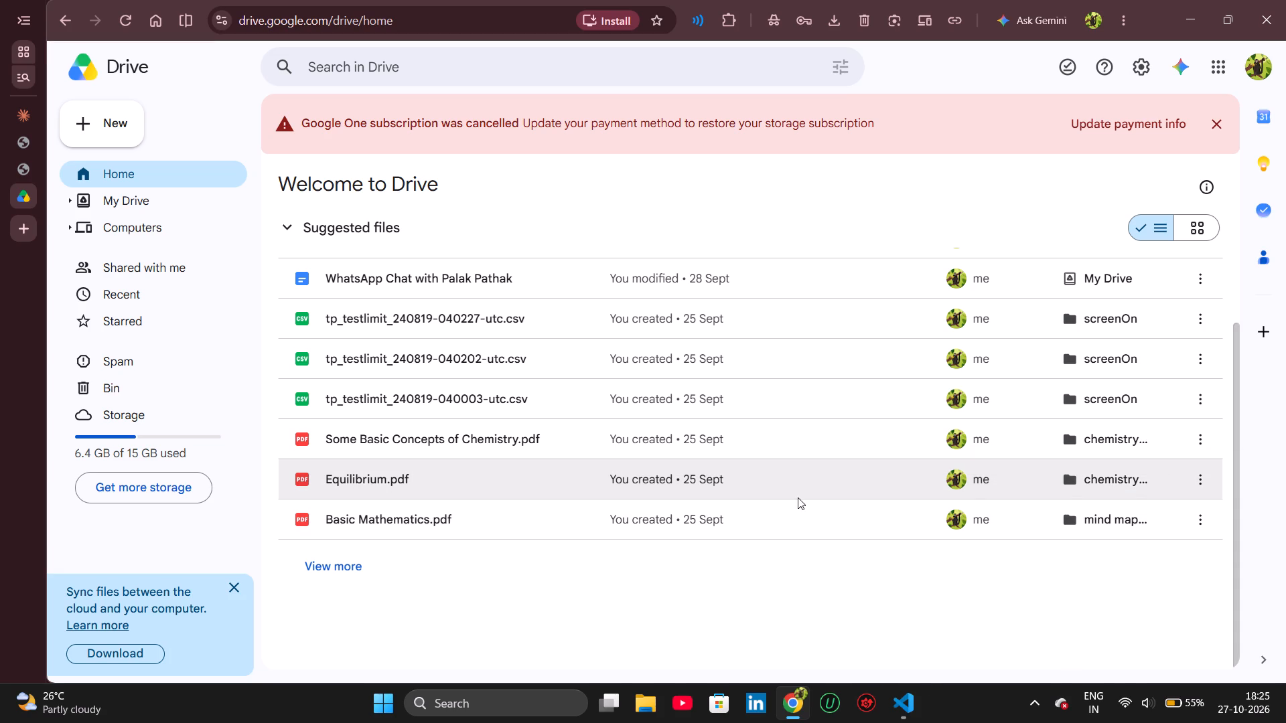
click(332, 554)
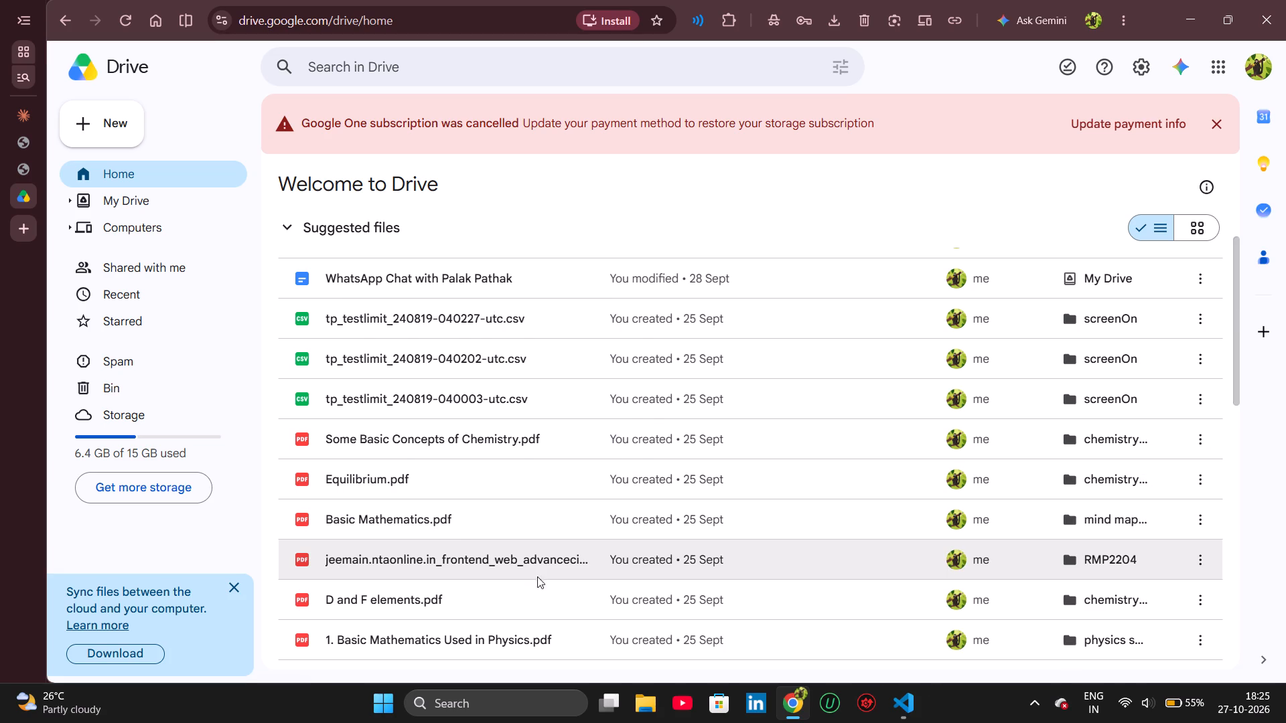
scroll(471, 627, down, 3)
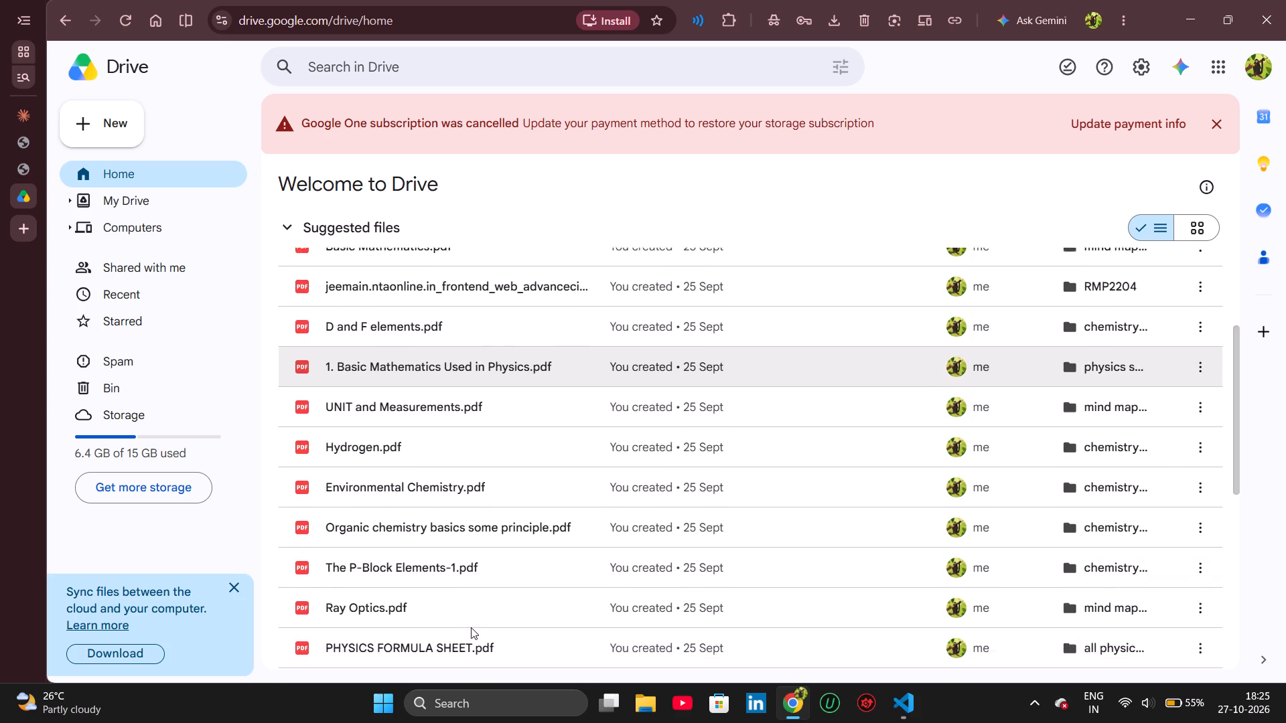
scroll(471, 627, down, 4)
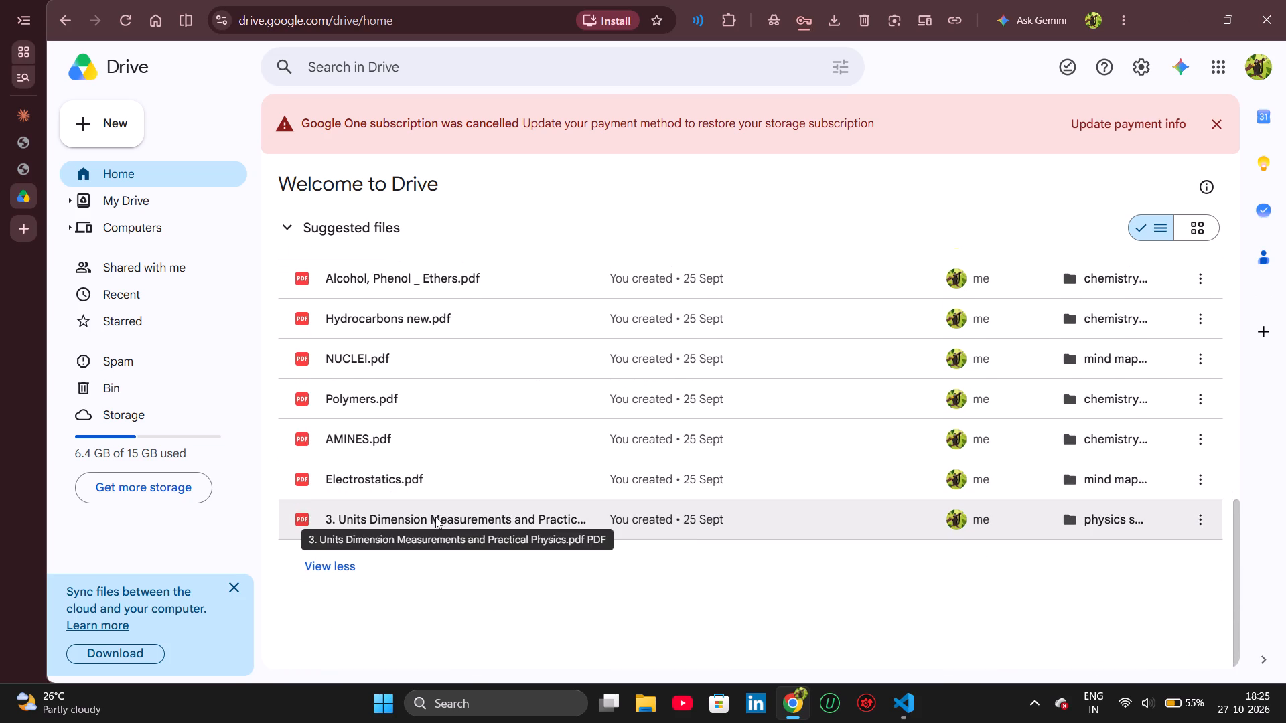
click(1192, 526)
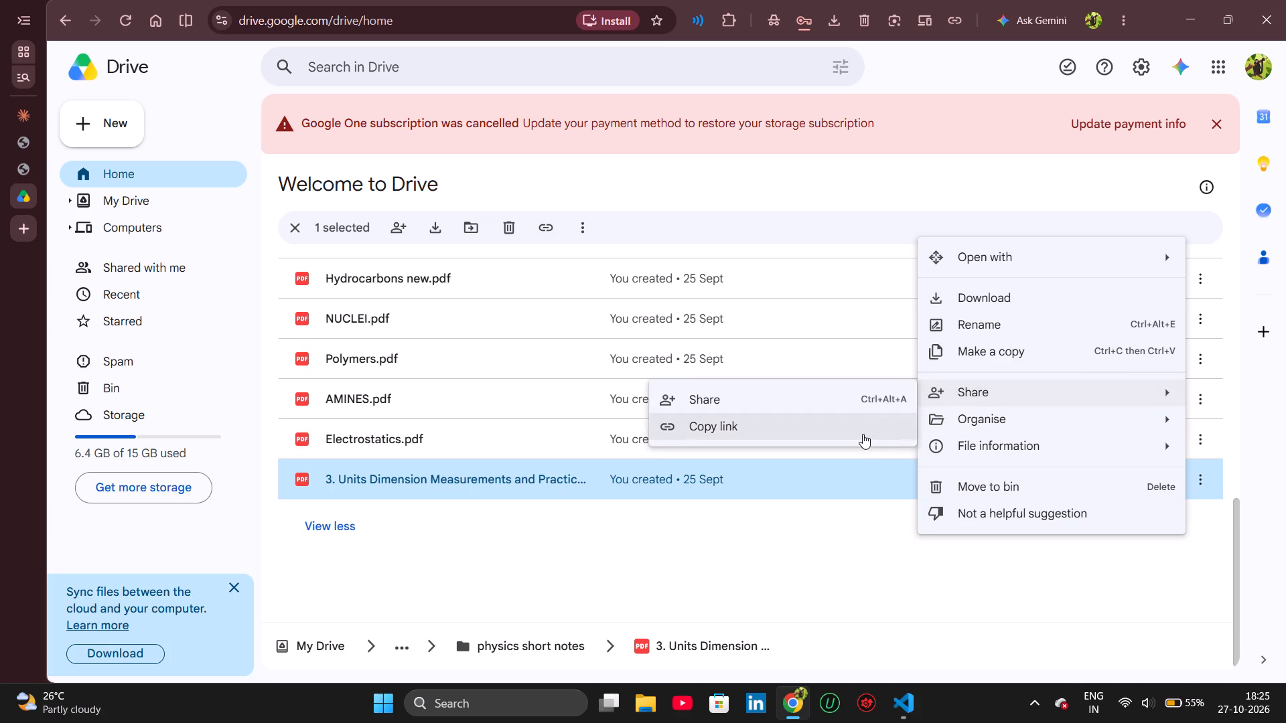
click(863, 434)
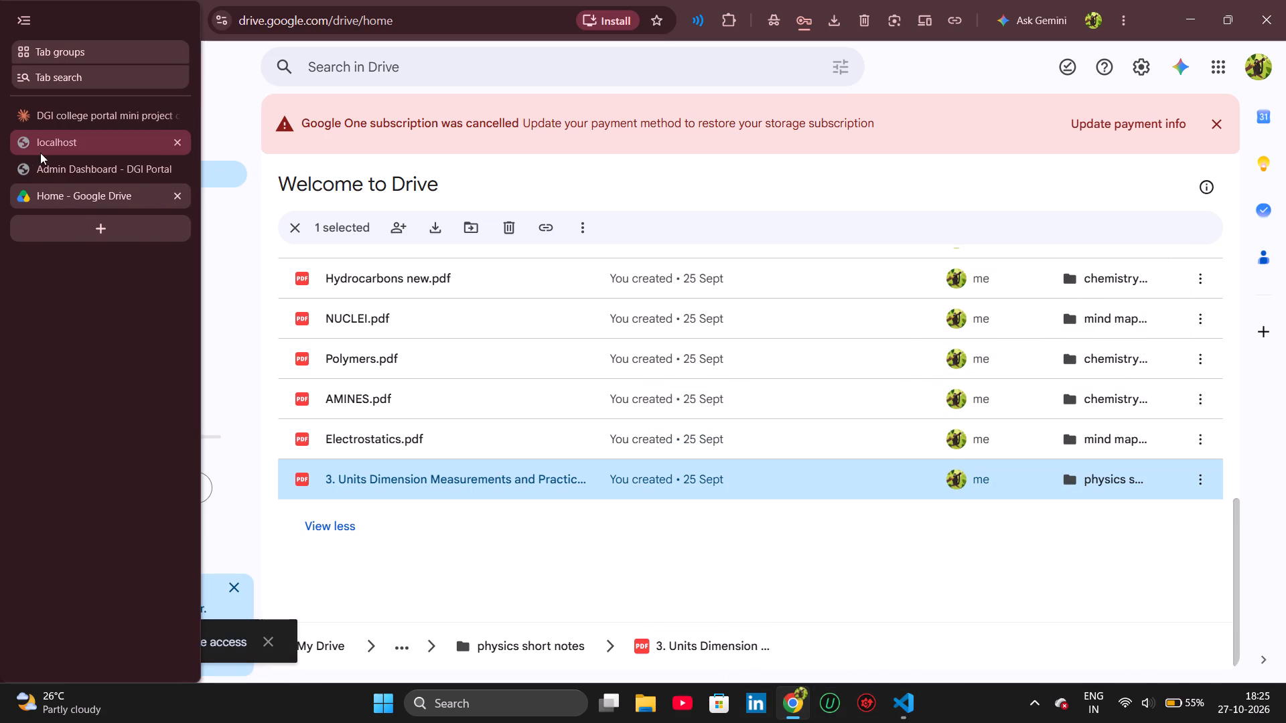
Add the copied Drive link as the file link of the DATA STRUCTURE assignment and publish the assignment.
click(70, 175)
click(811, 324)
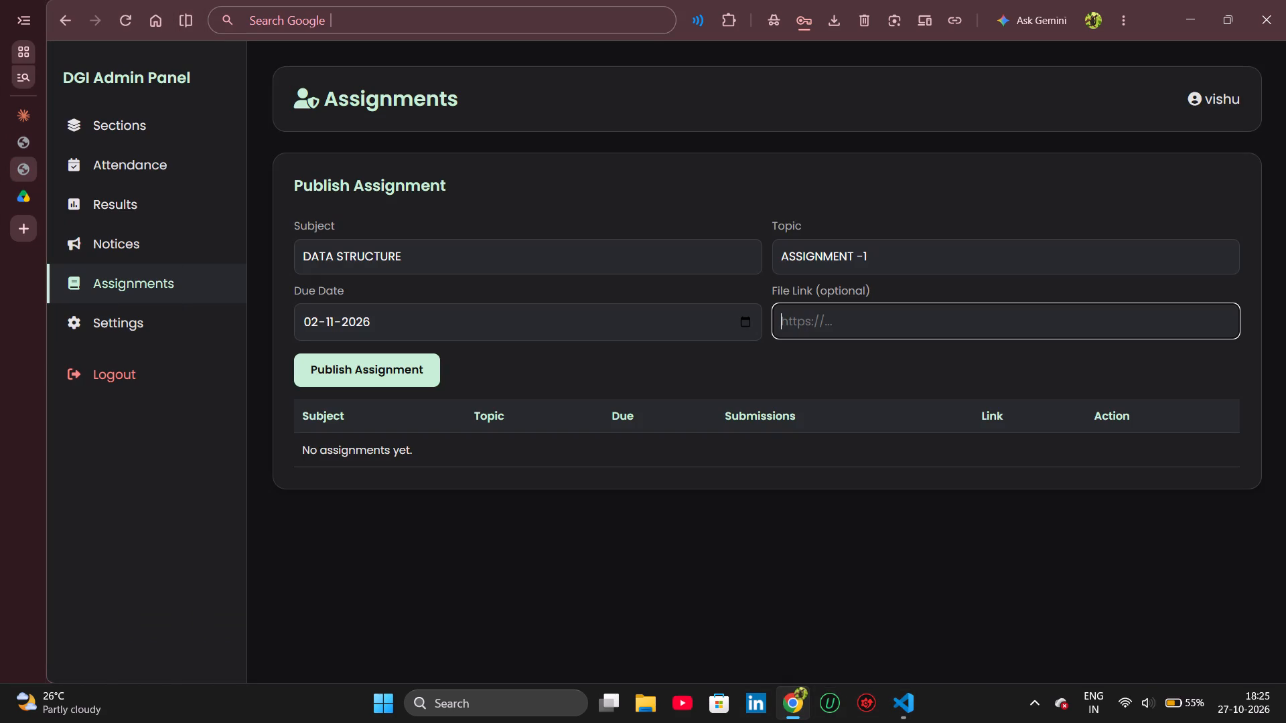
key(ctrl+v)
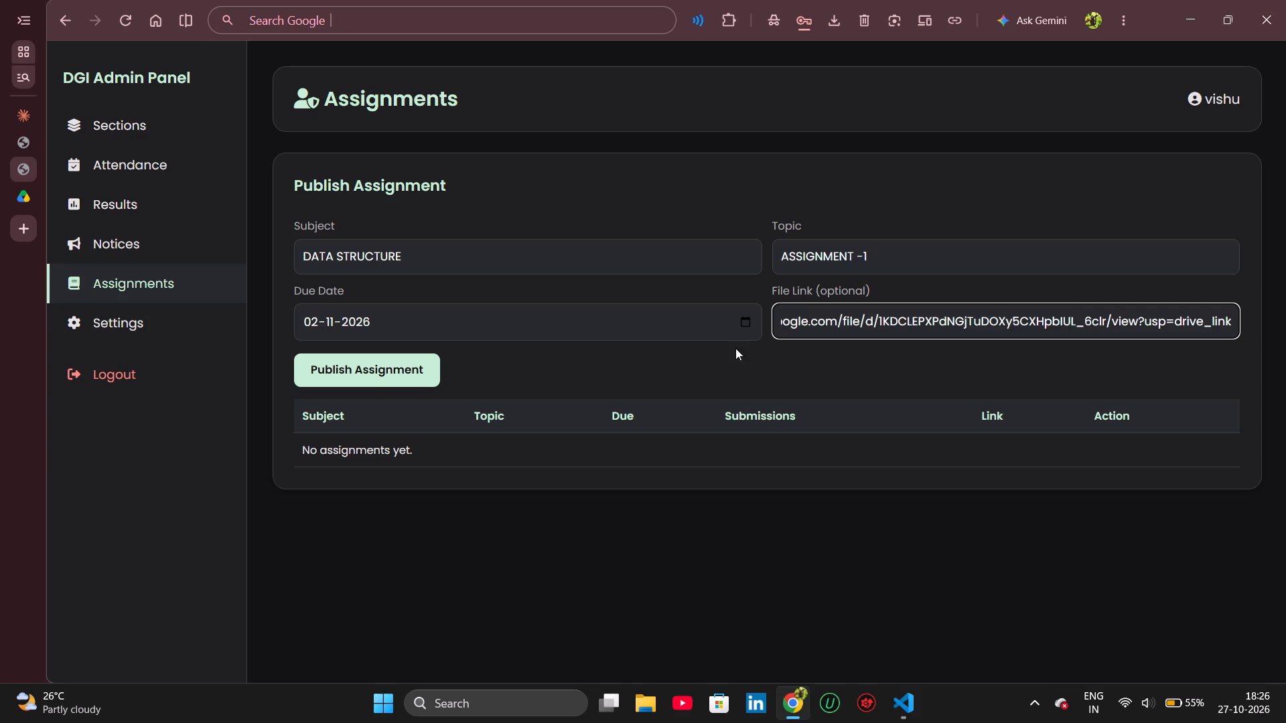
click(368, 367)
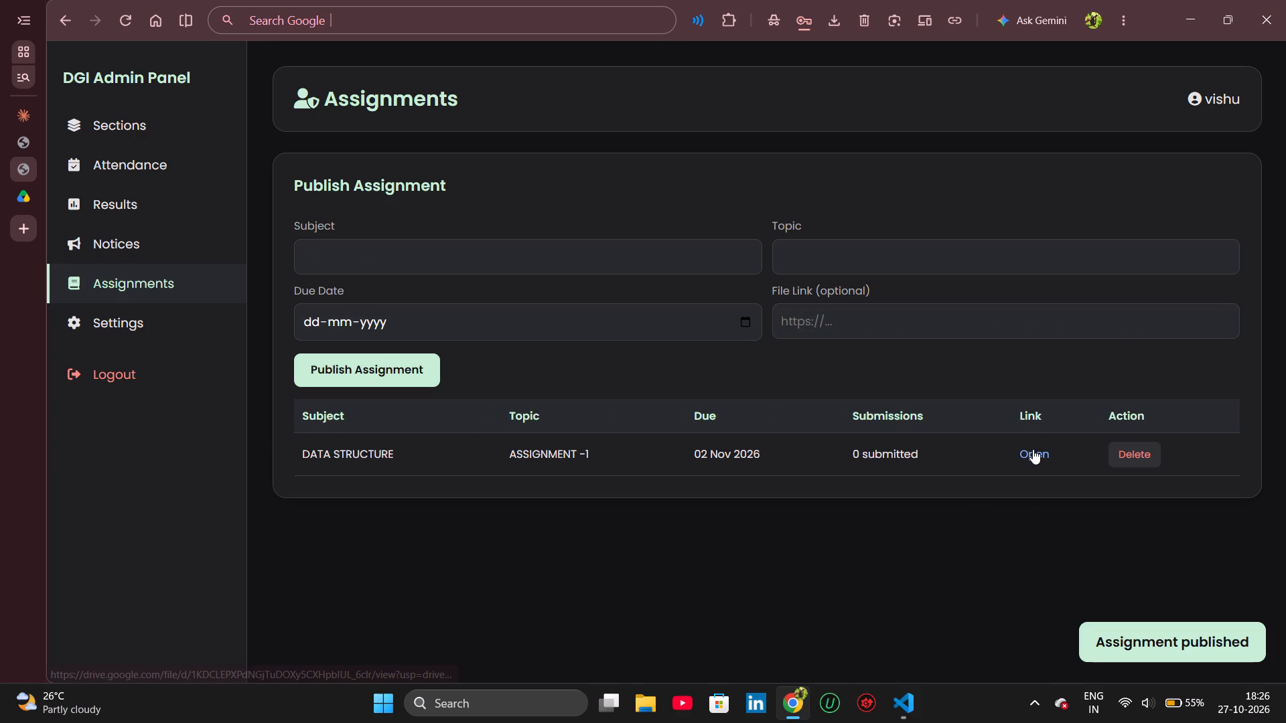
Open the published assignment's file link, dismiss the Gemini offer, and return to the Assignments page.
click(1033, 449)
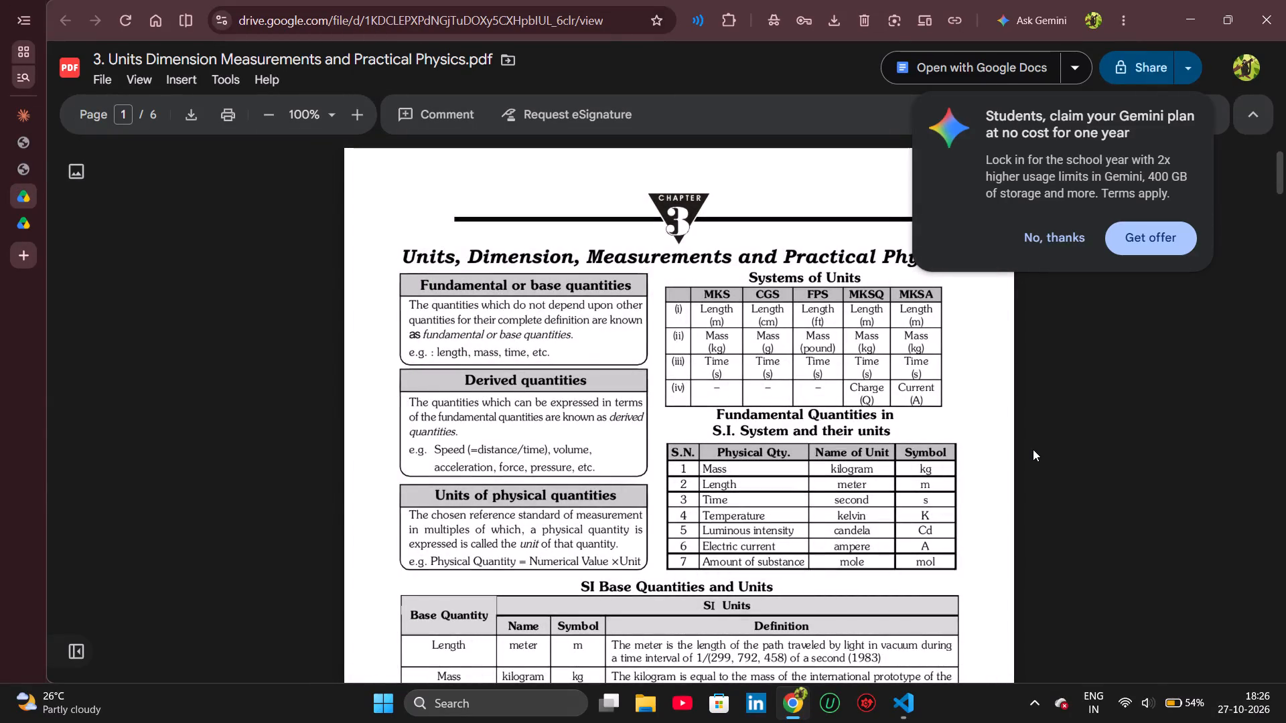
click(1058, 230)
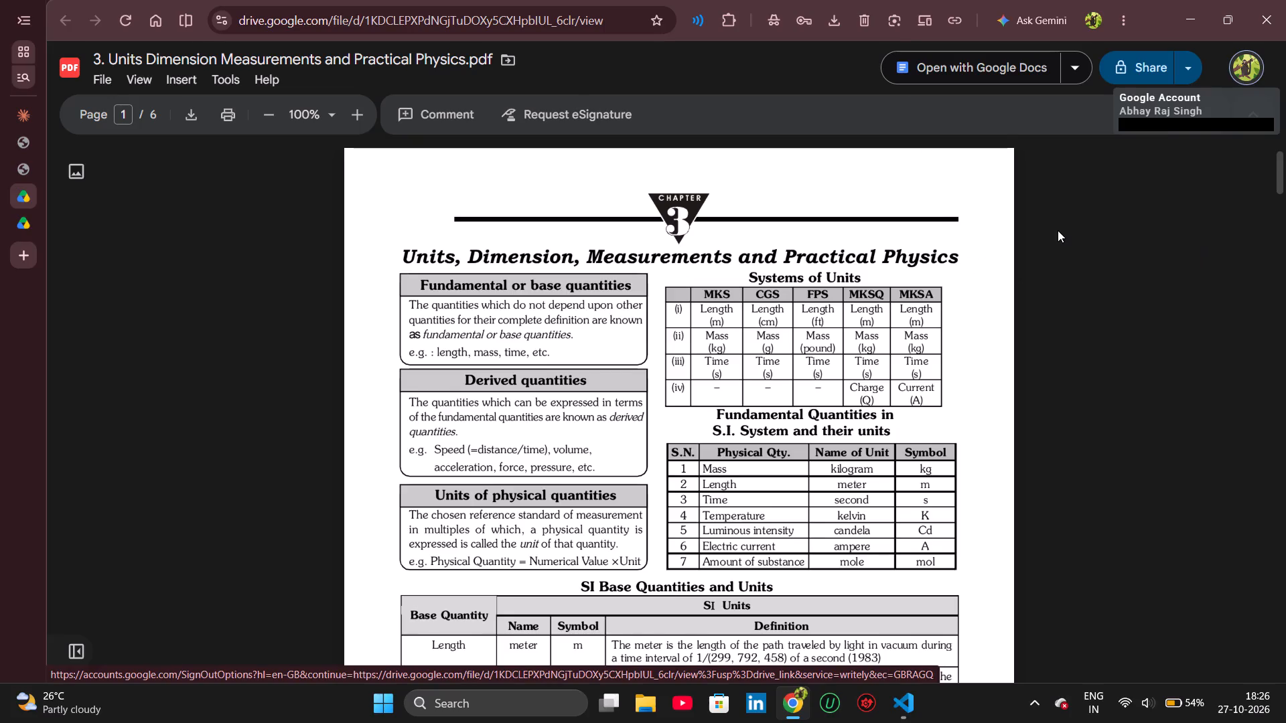
click(99, 157)
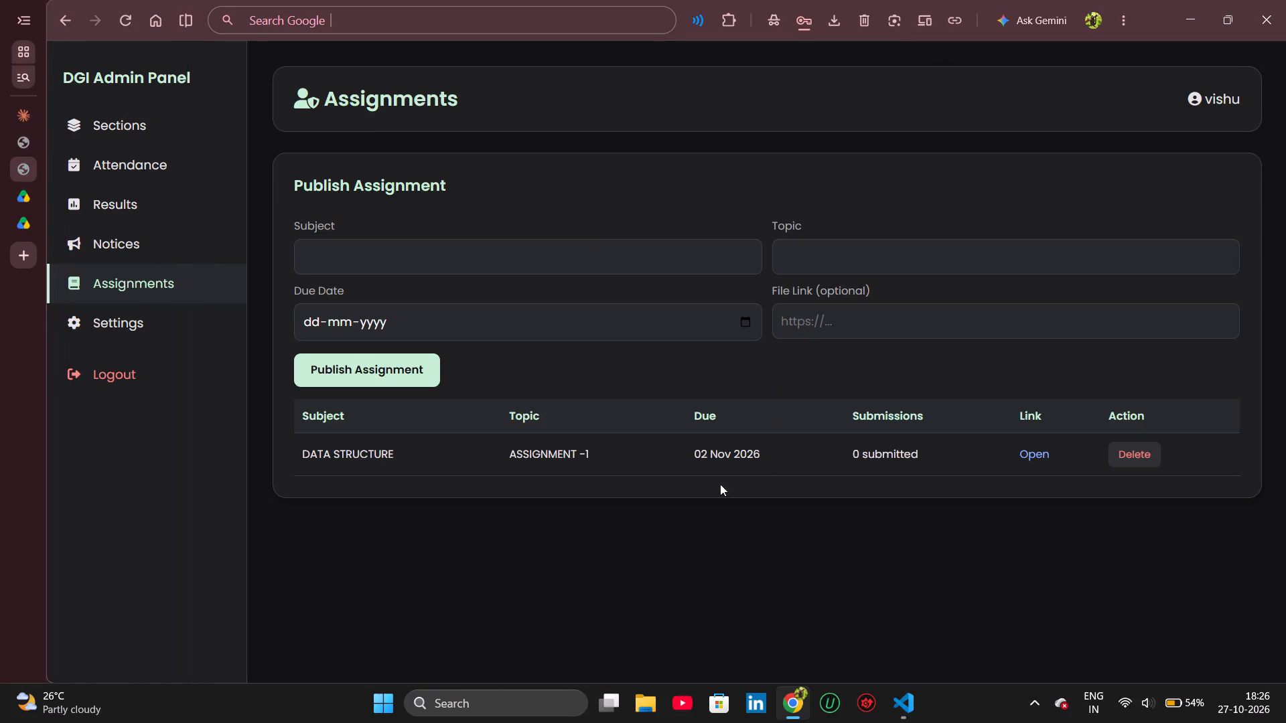
Reopen the assignment's file link, look through the pages of the linked PDF, and close it to return to the Assignments page.
click(1034, 447)
scroll(690, 392, down, 6)
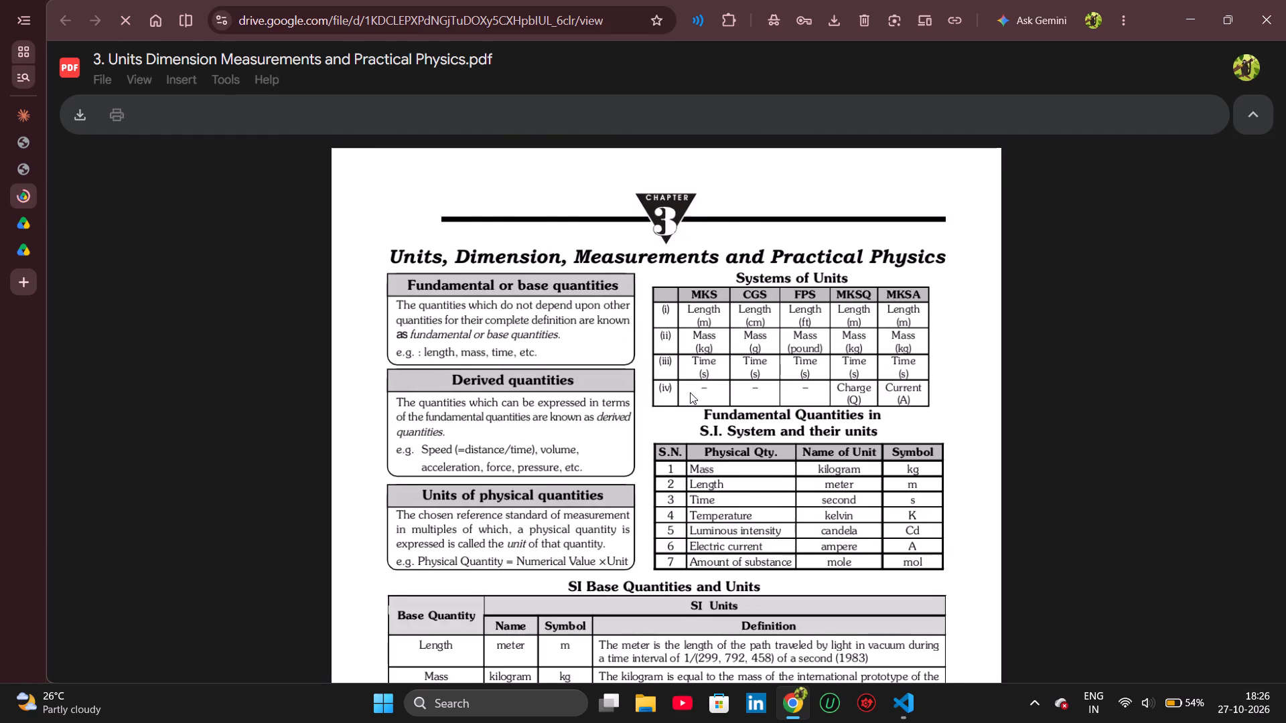
scroll(690, 392, down, 7)
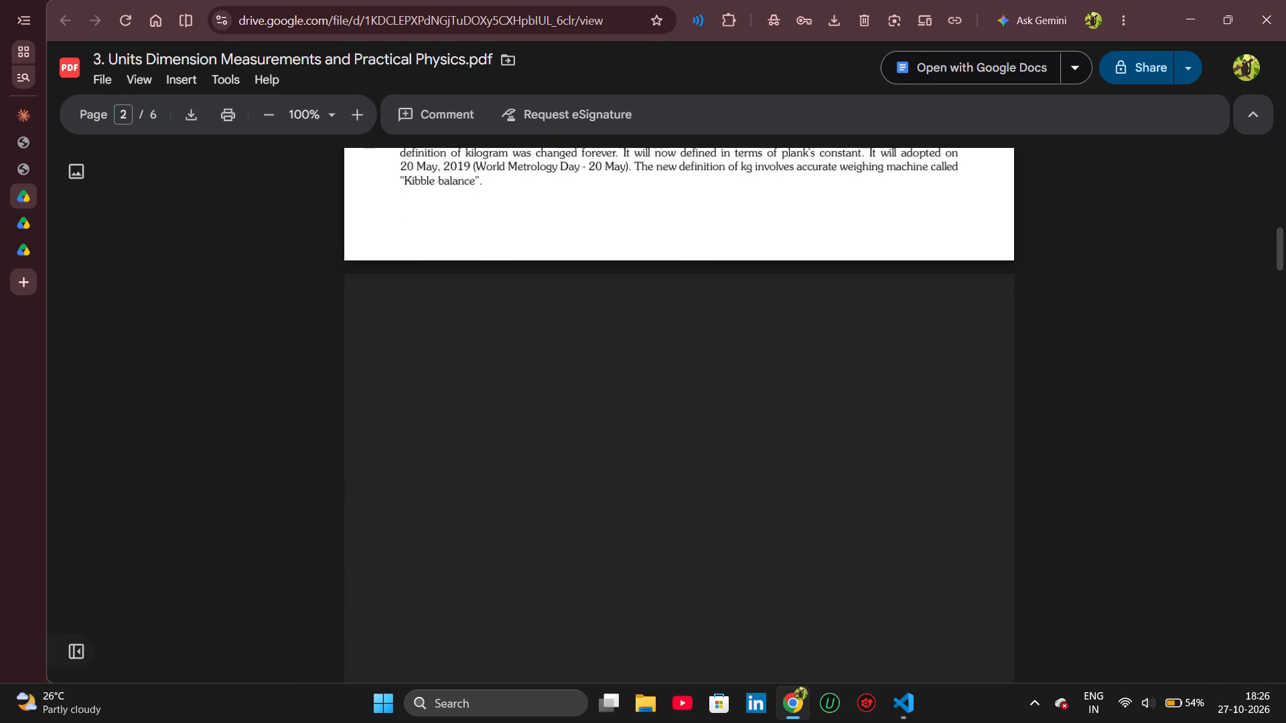
scroll(690, 392, down, 9)
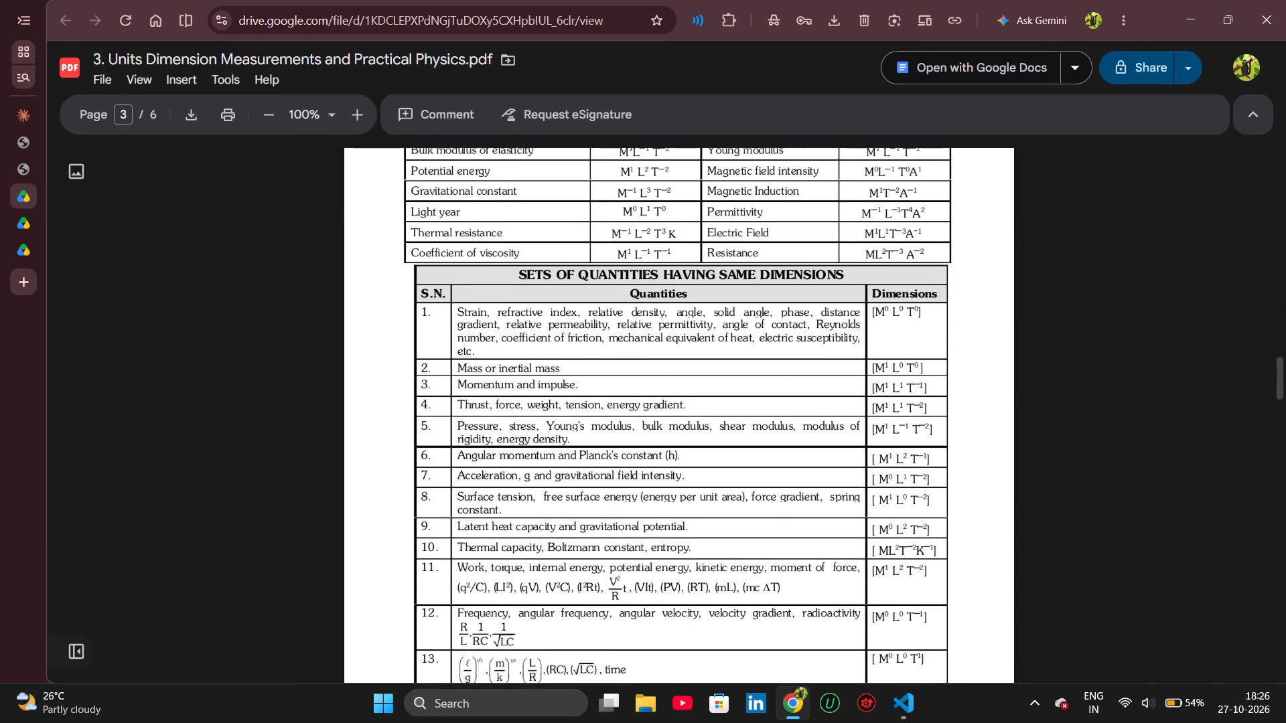
scroll(690, 392, down, 9)
scroll(690, 392, up, 14)
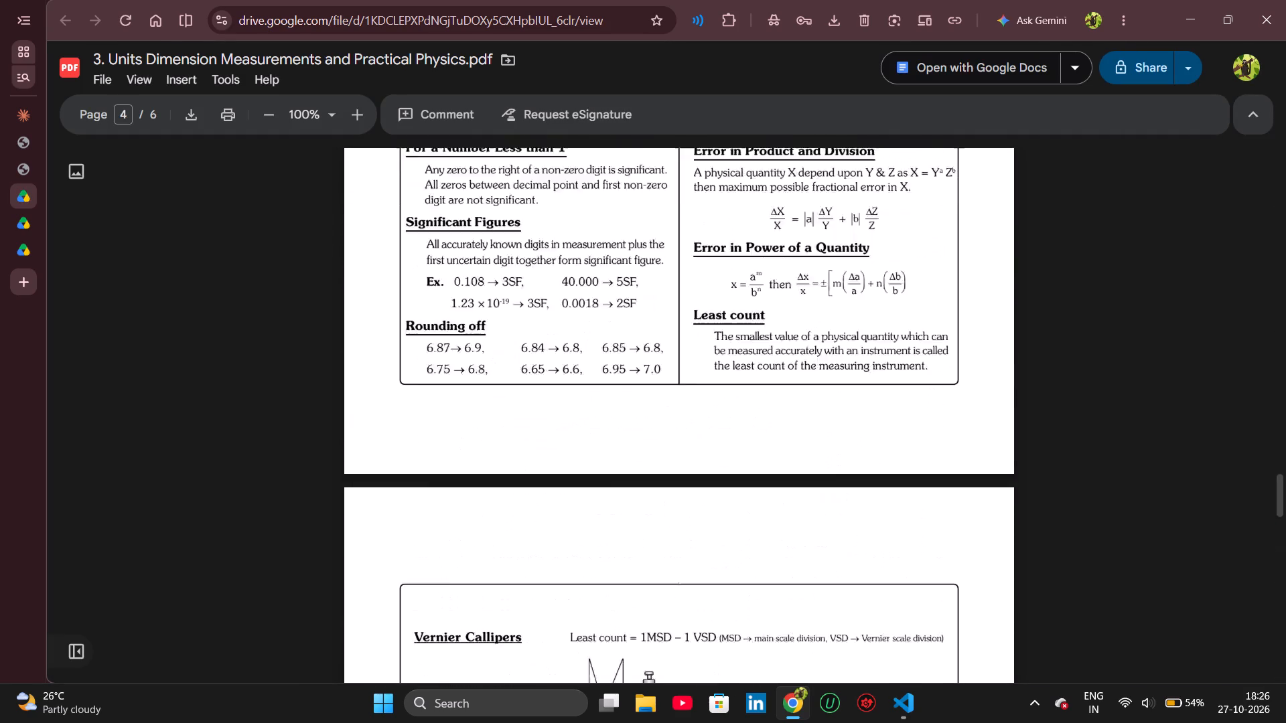
scroll(690, 392, up, 7)
scroll(690, 392, down, 7)
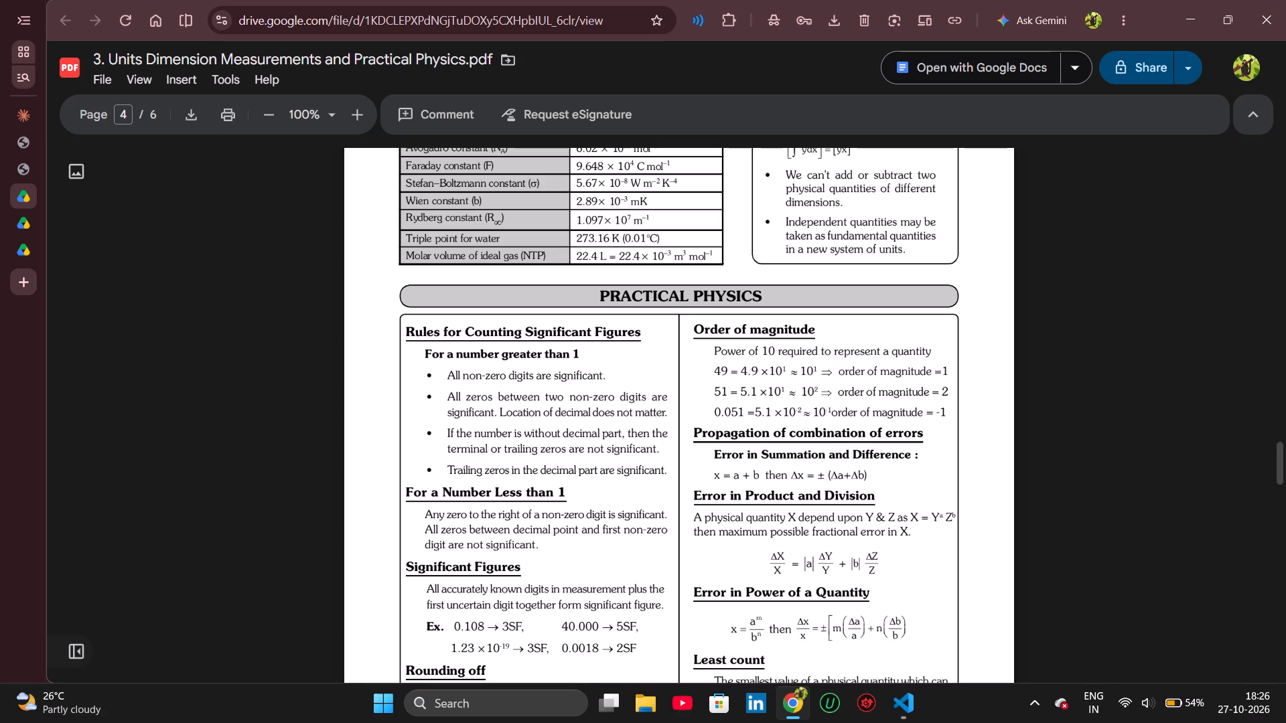
scroll(705, 218, up, 11)
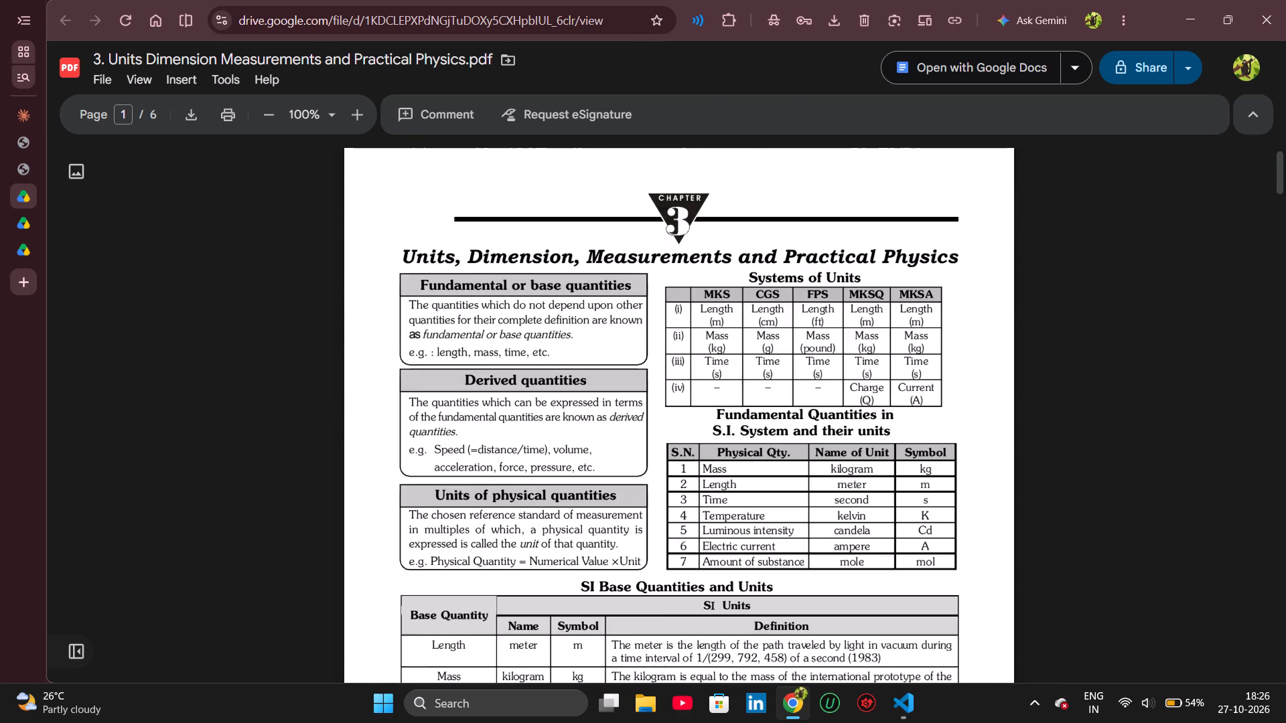
scroll(705, 218, down, 15)
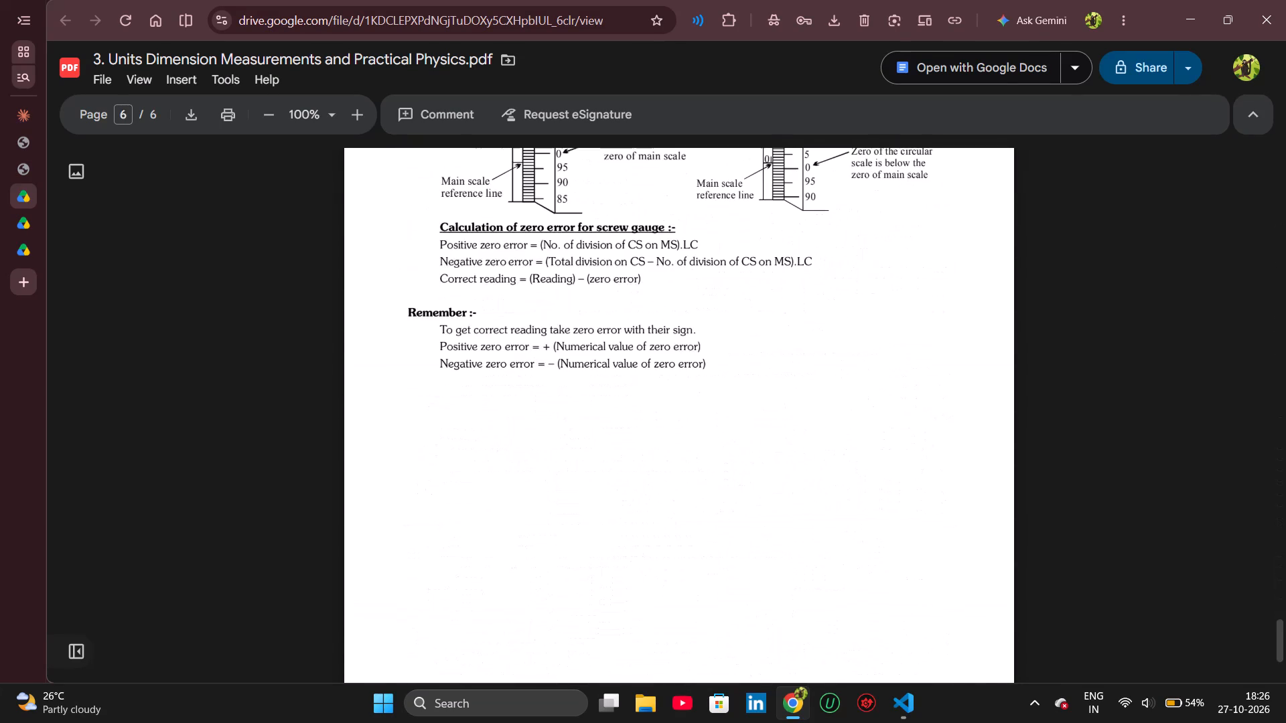
scroll(705, 218, up, 19)
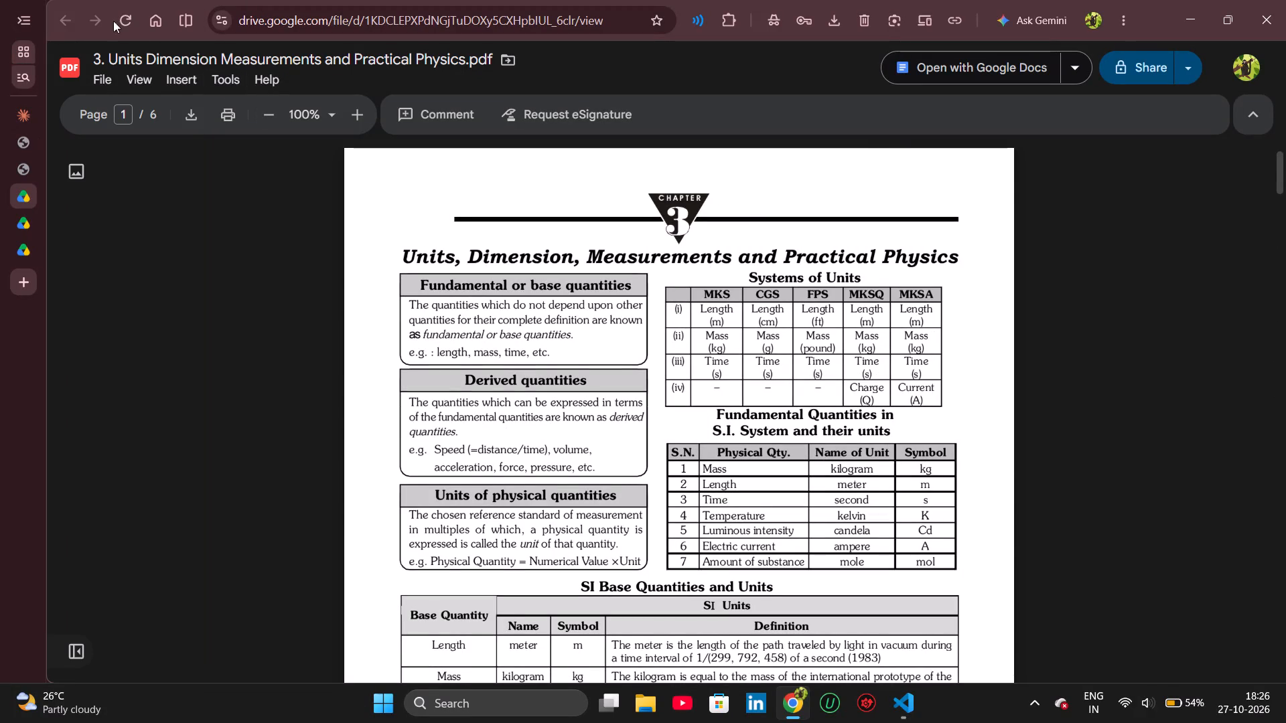
click(68, 22)
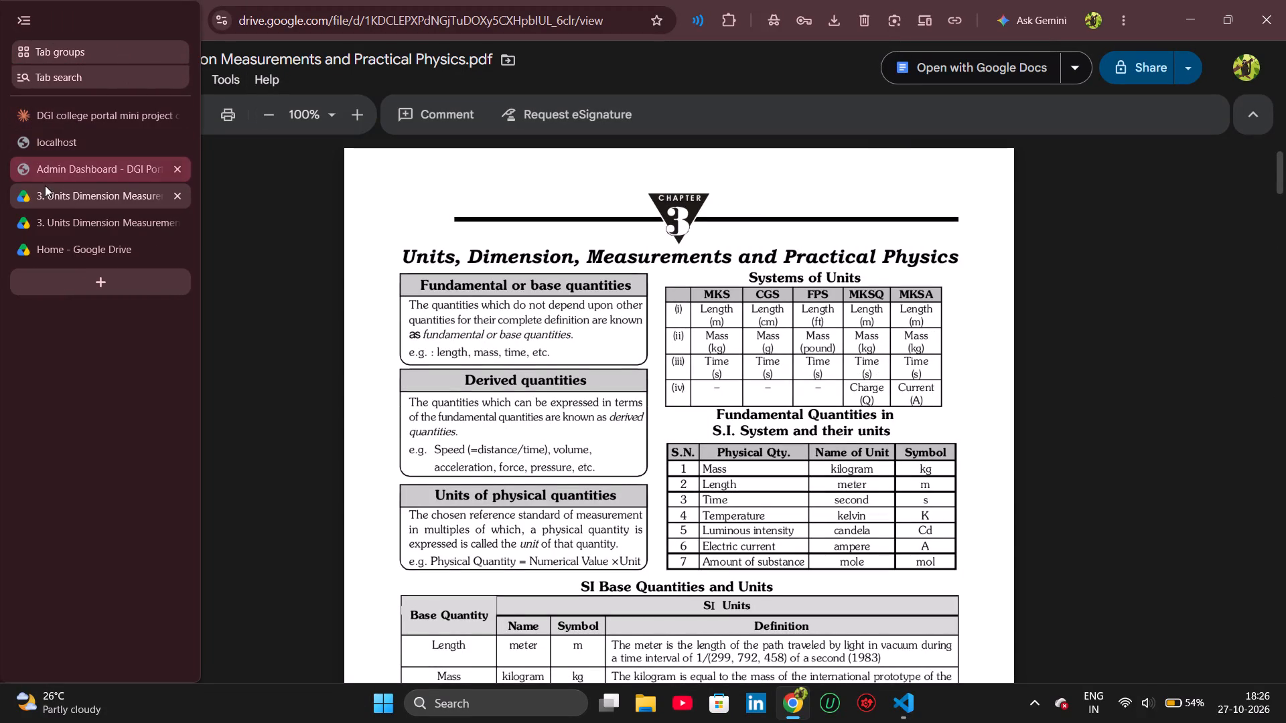
click(179, 199)
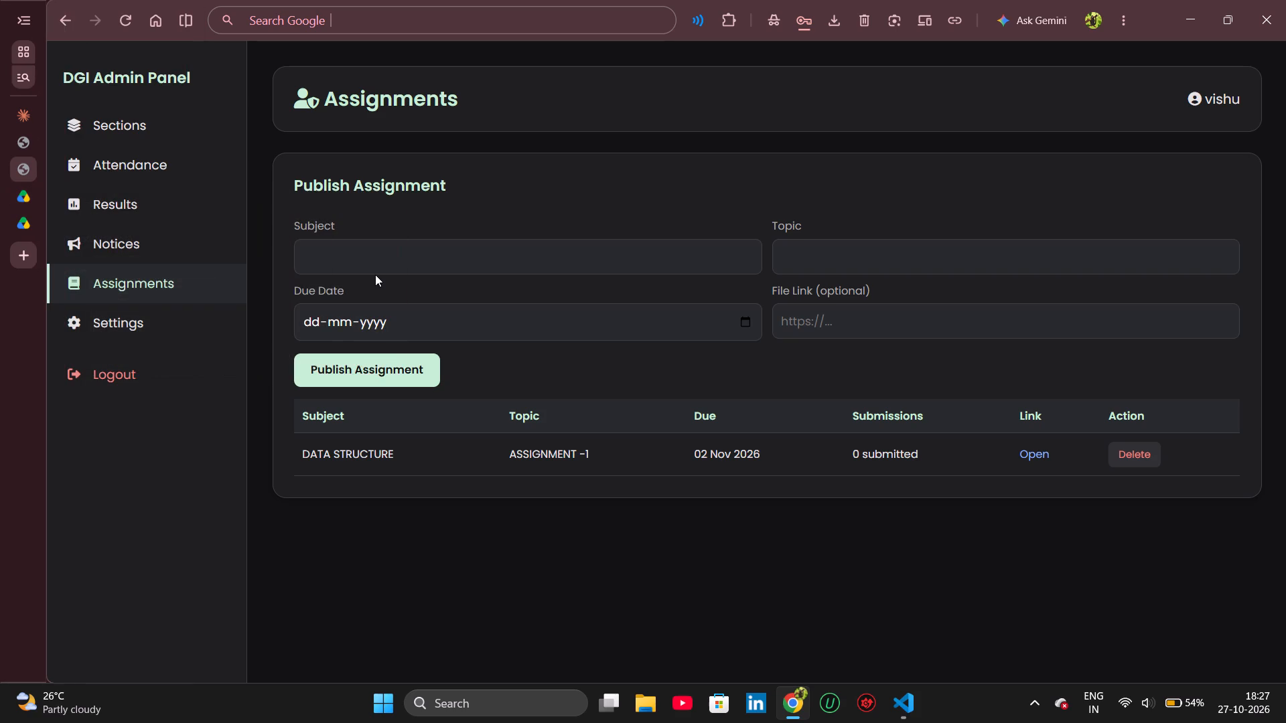
click(376, 274)
Open the Notices page, review the notice type choices with Normal selected, and place the cursor in the empty notice title.
click(188, 233)
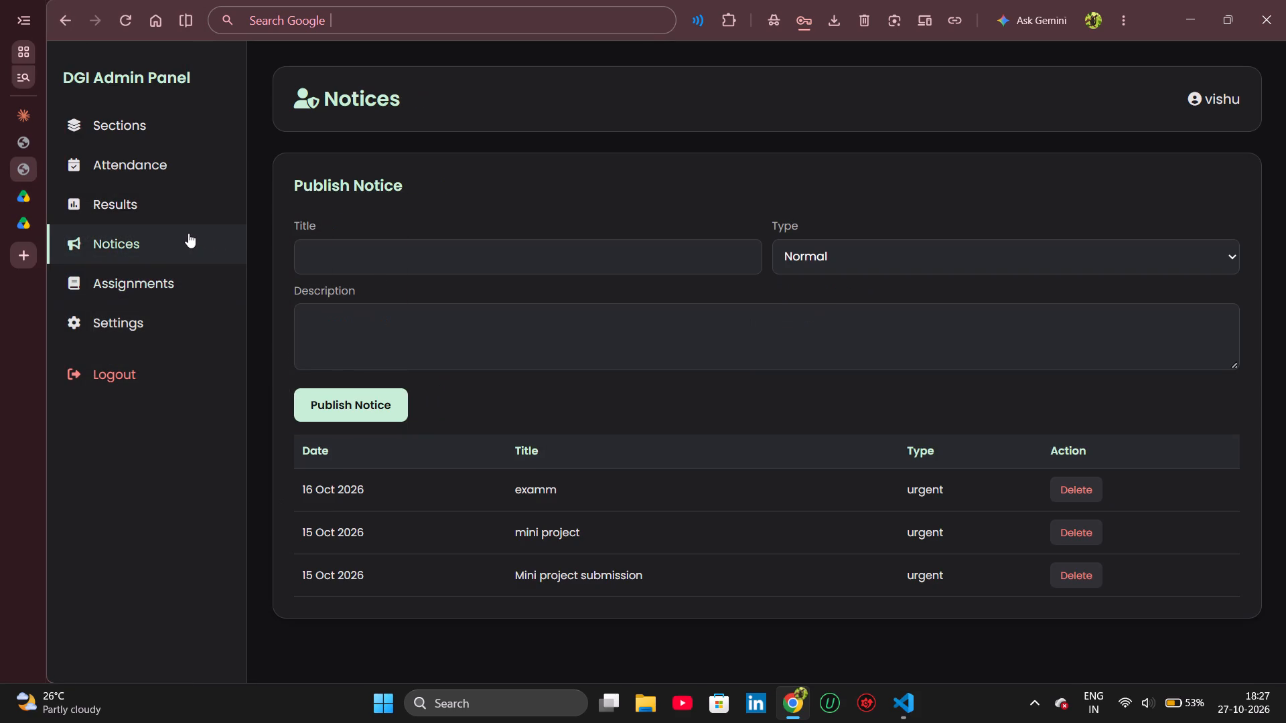
click(402, 252)
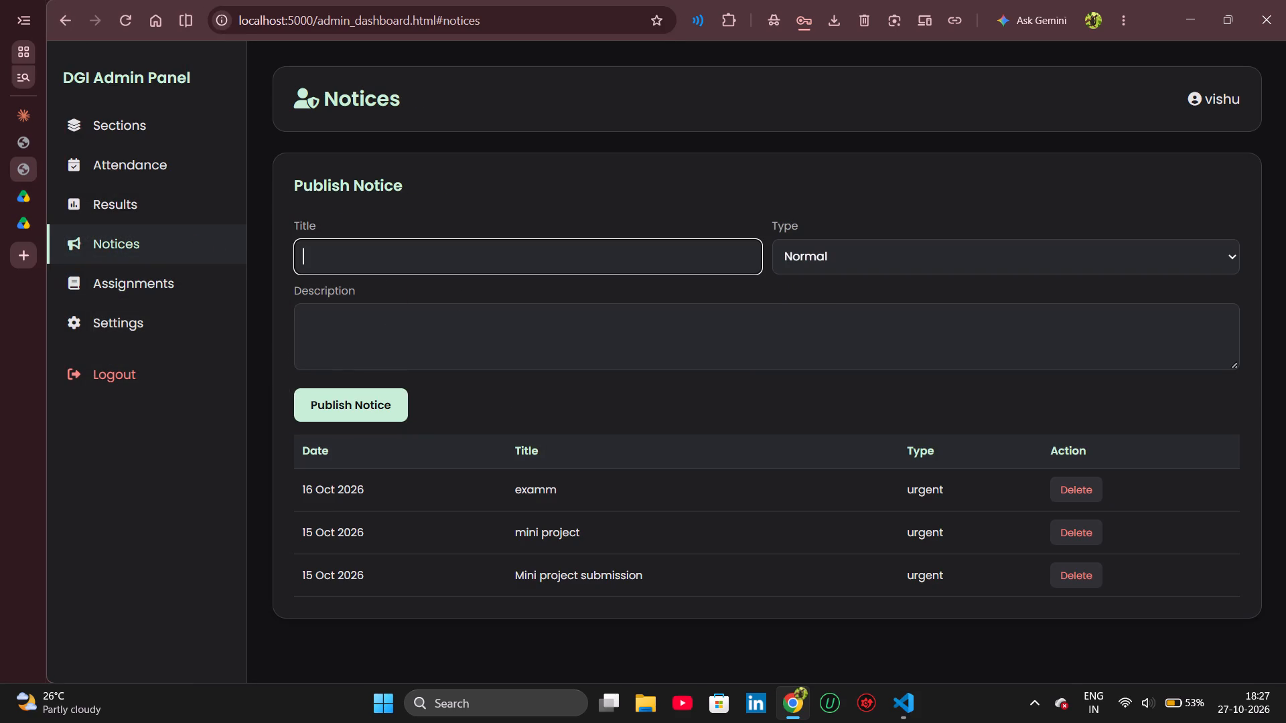
click(884, 252)
click(884, 252)
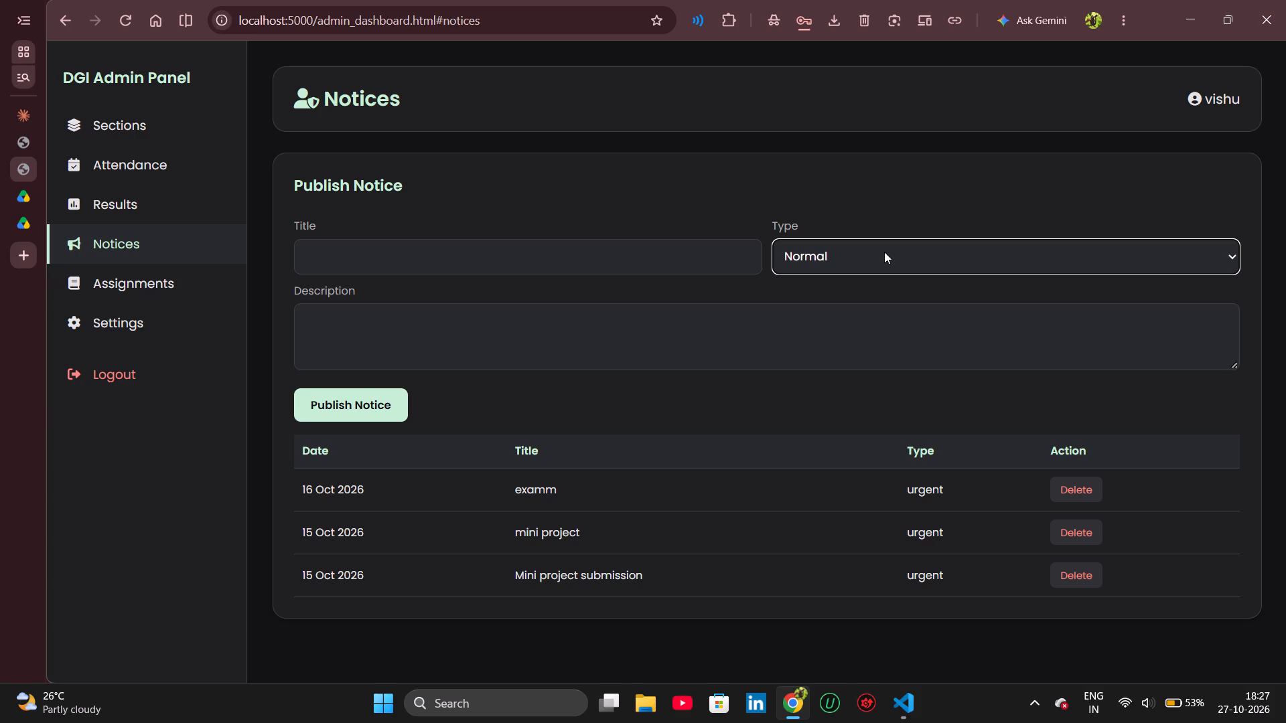
click(884, 252)
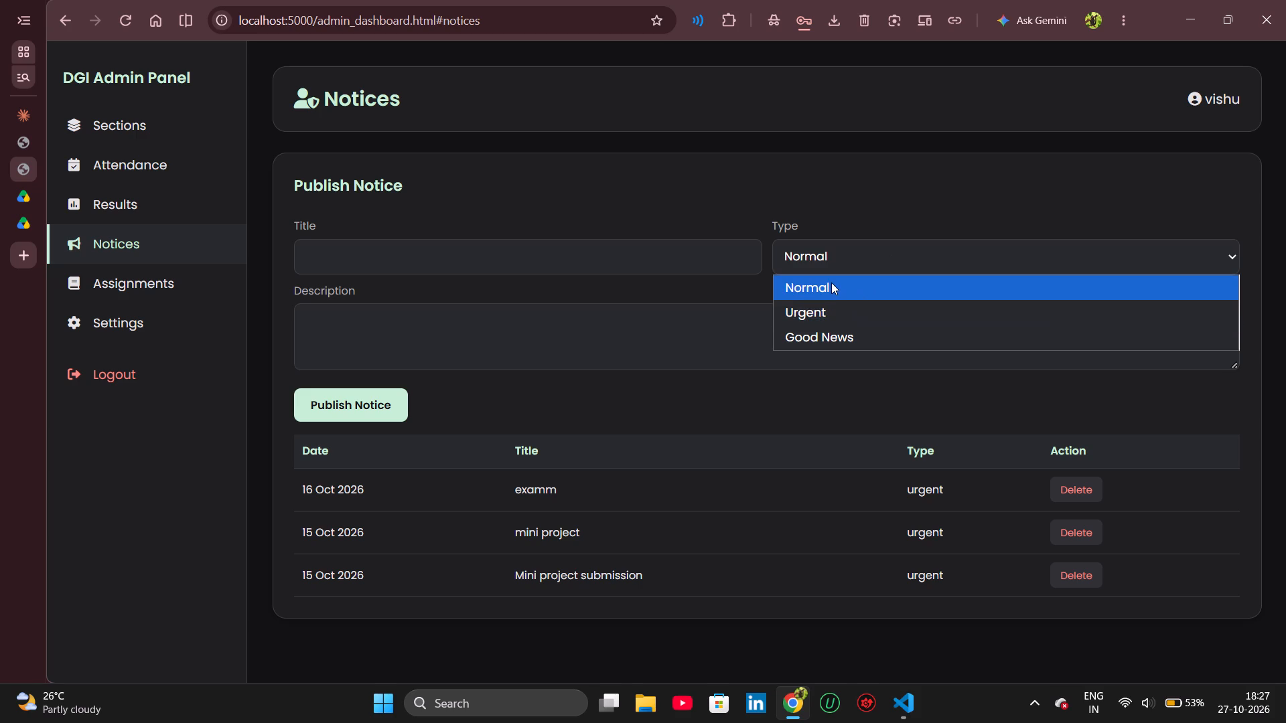
click(831, 283)
click(666, 240)
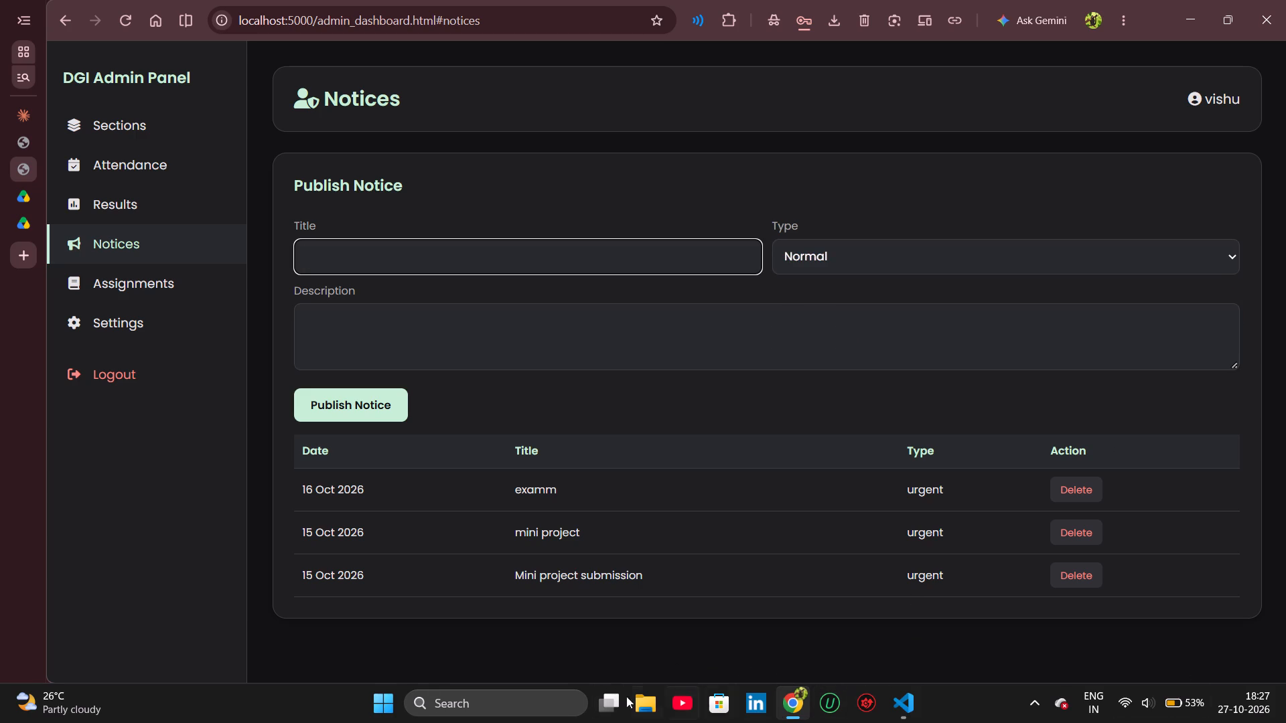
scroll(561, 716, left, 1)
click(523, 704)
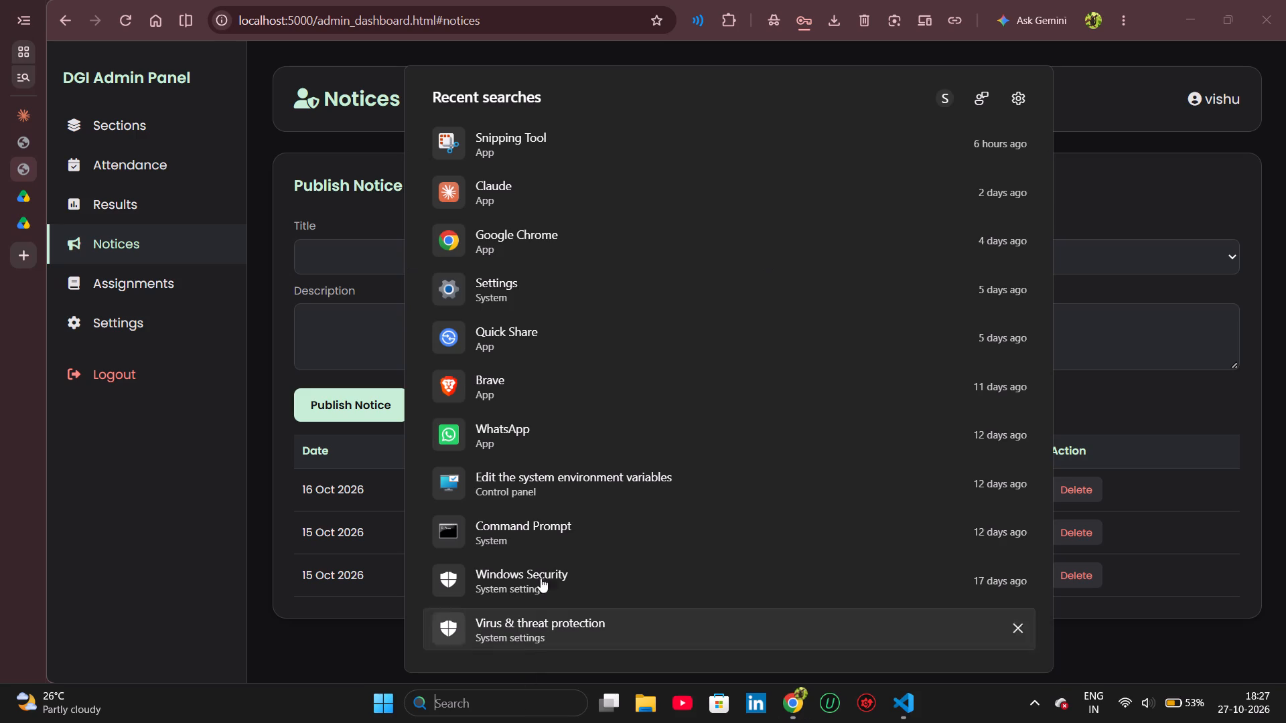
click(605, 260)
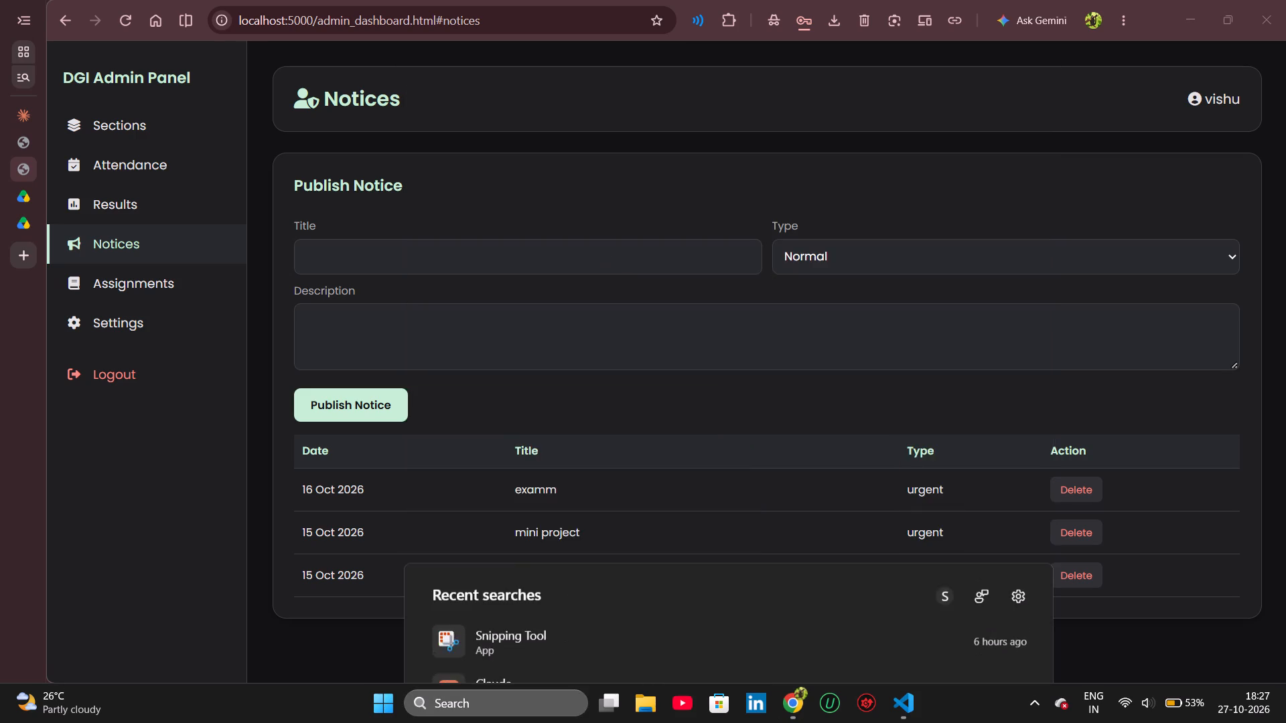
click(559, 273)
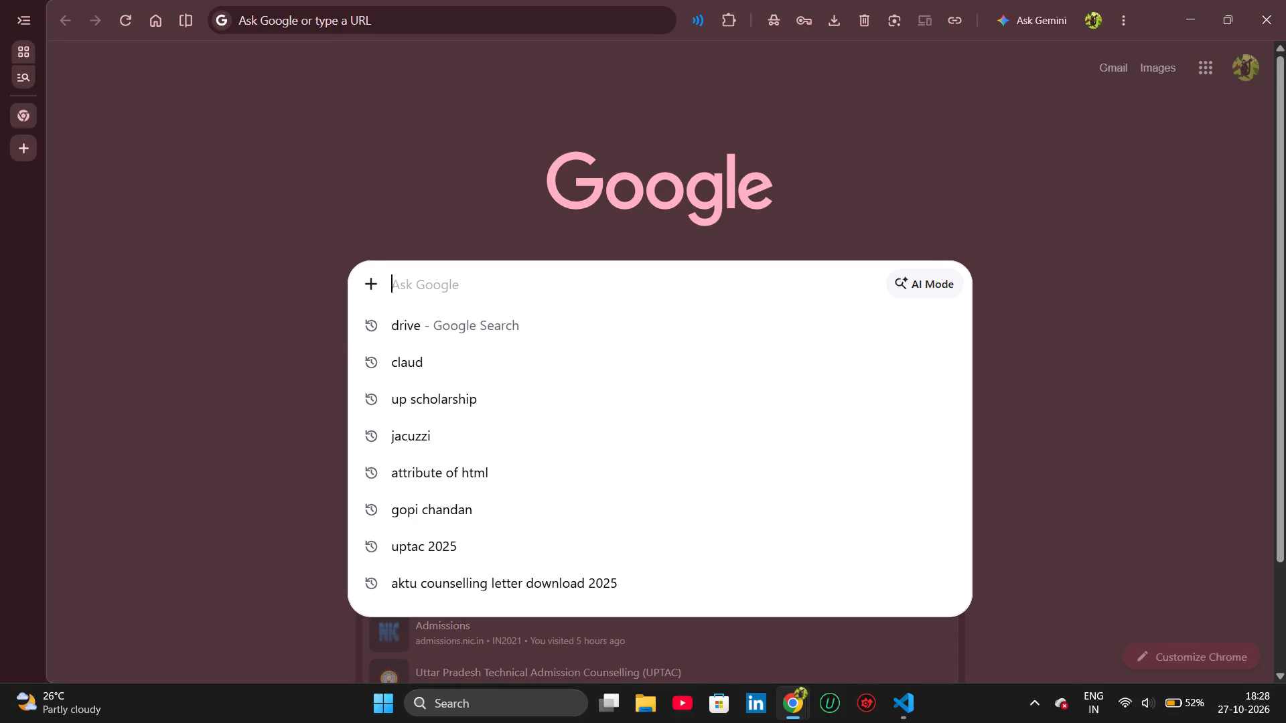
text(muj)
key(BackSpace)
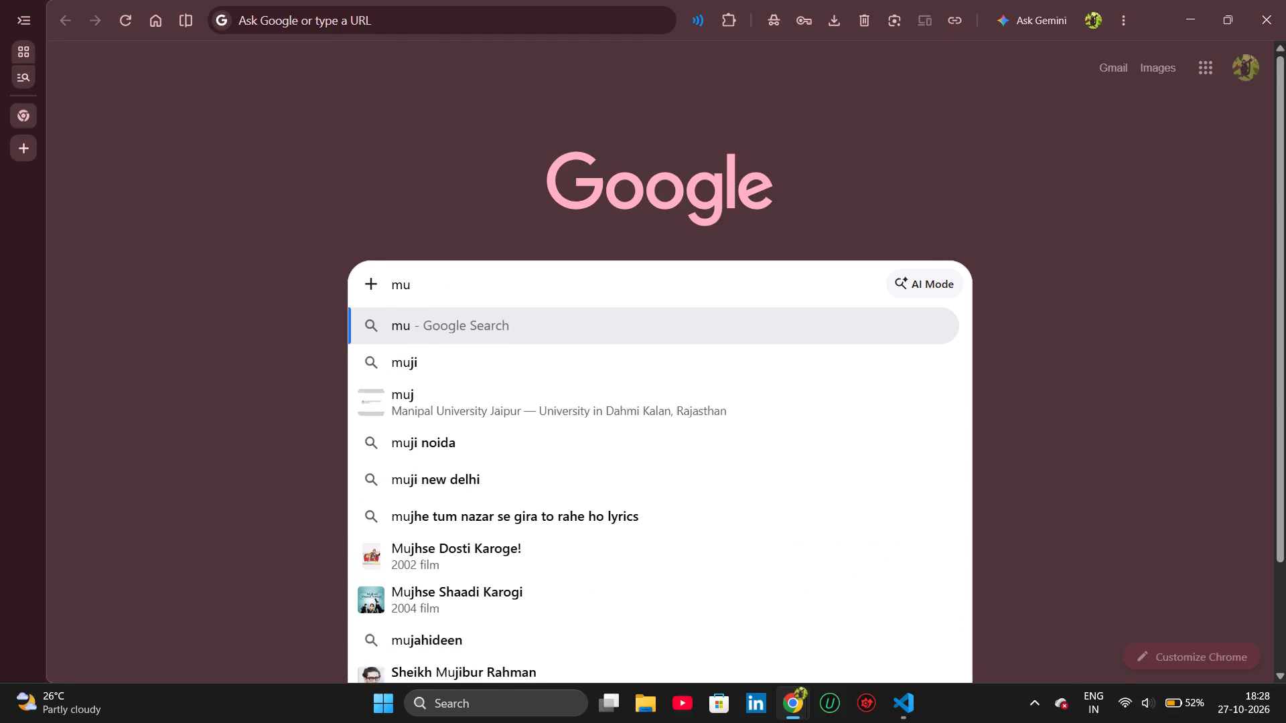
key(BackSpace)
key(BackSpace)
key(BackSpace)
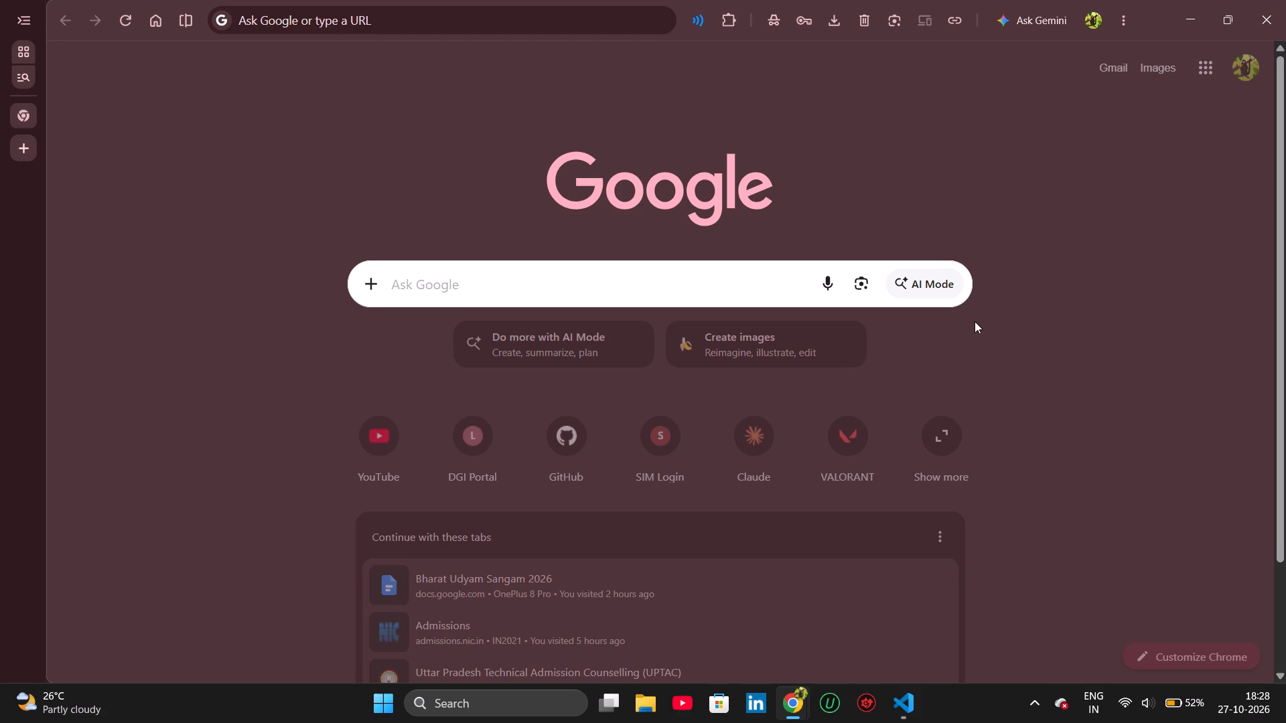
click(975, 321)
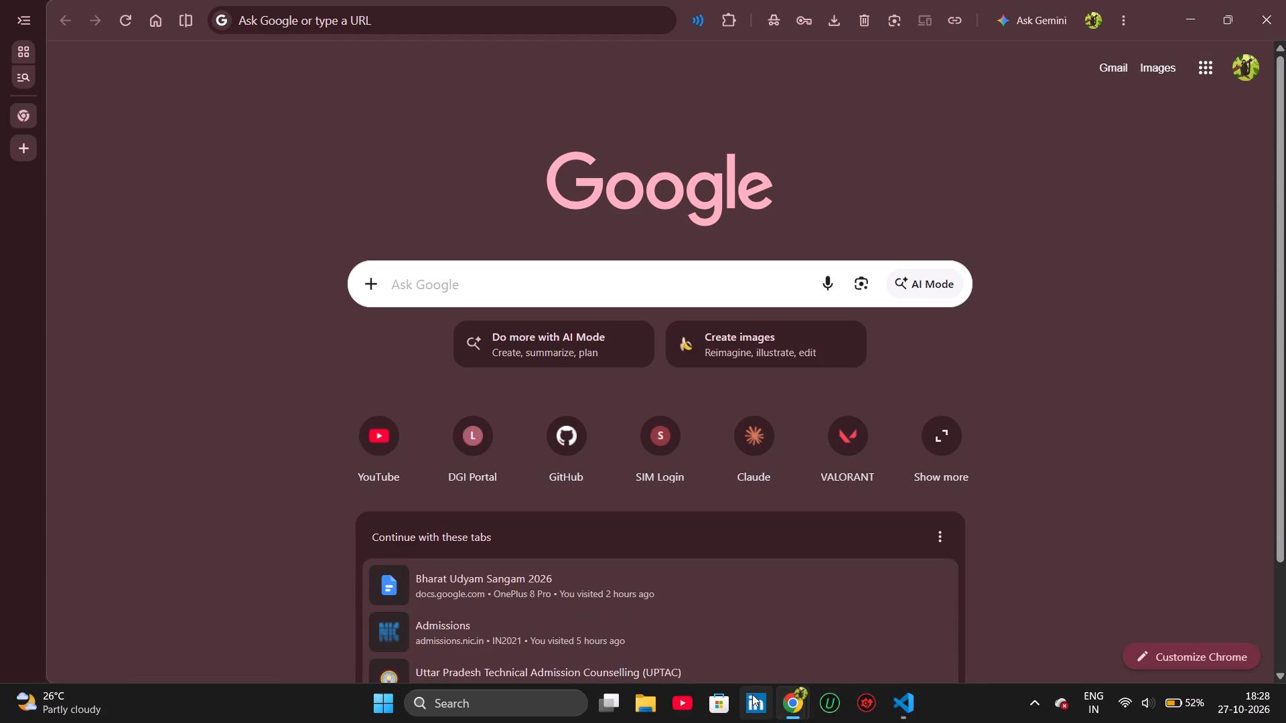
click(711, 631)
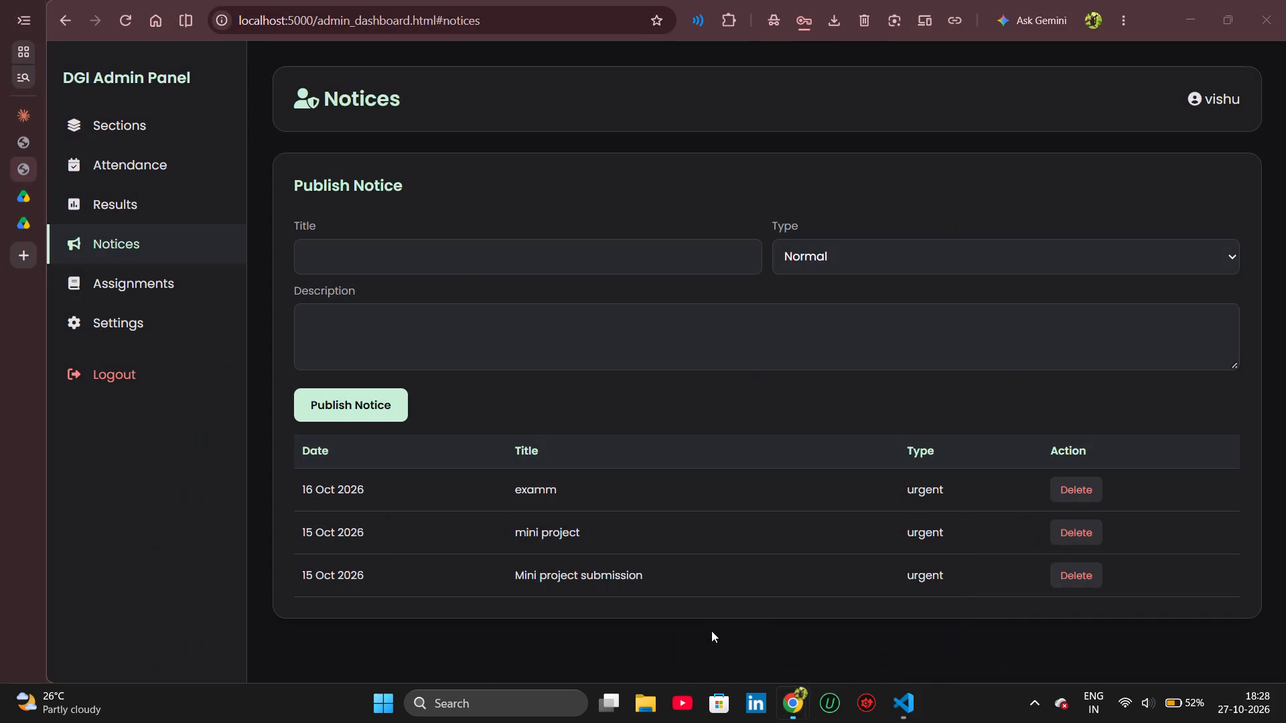
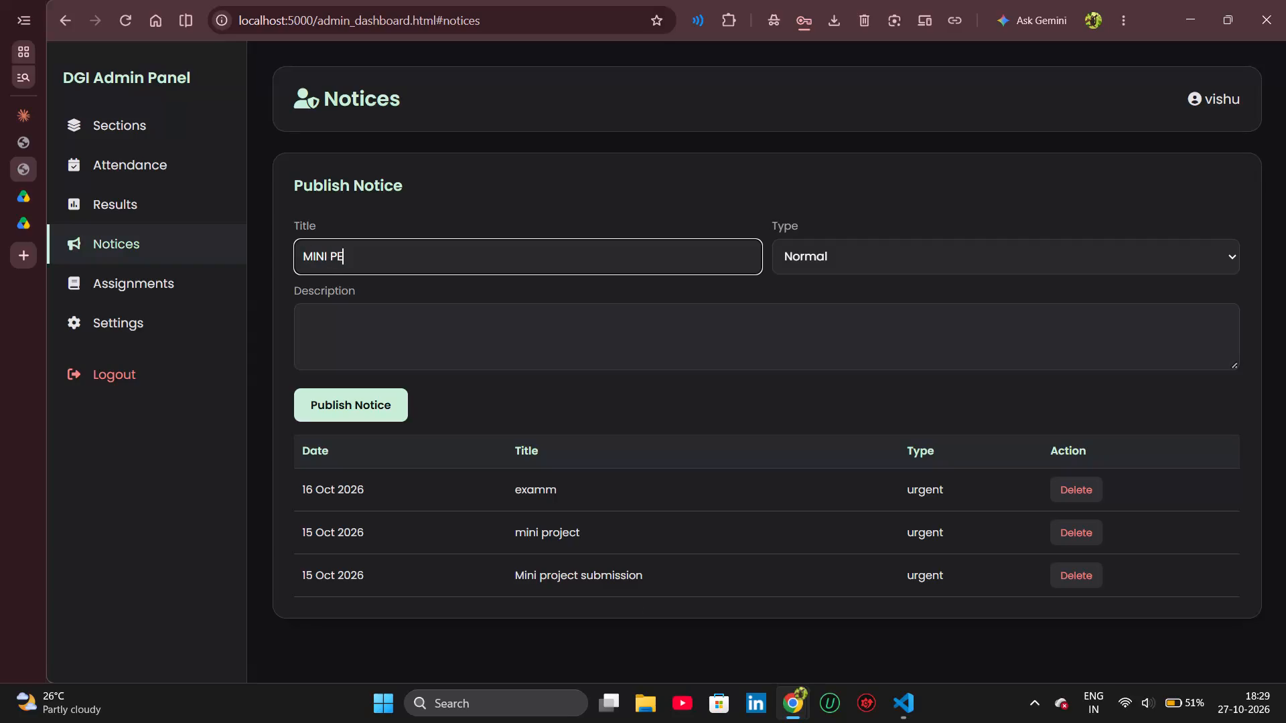
Complete the new notice's title as MINI PROJECT and set its type to Urgent.
key(shift+BackSpace)
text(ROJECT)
click(851, 253)
click(848, 323)
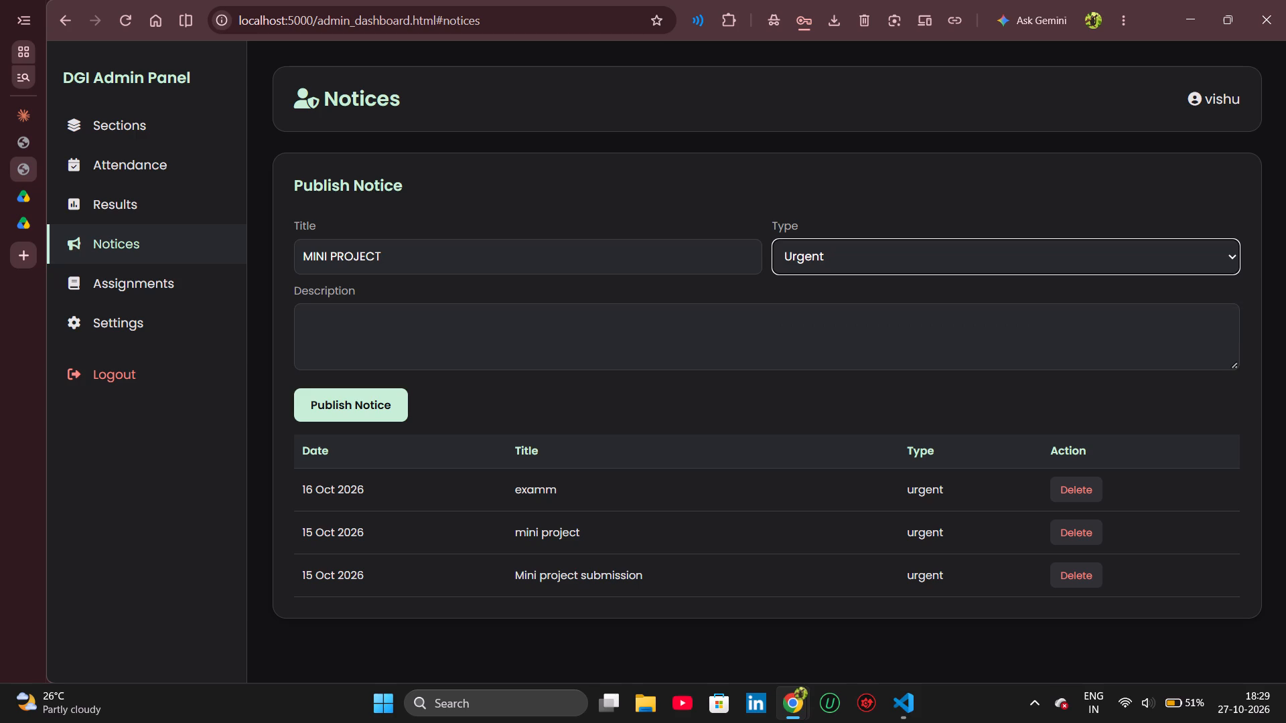
Begin the MINI PROJECT notice's description with the text "28 october(".
click(654, 343)
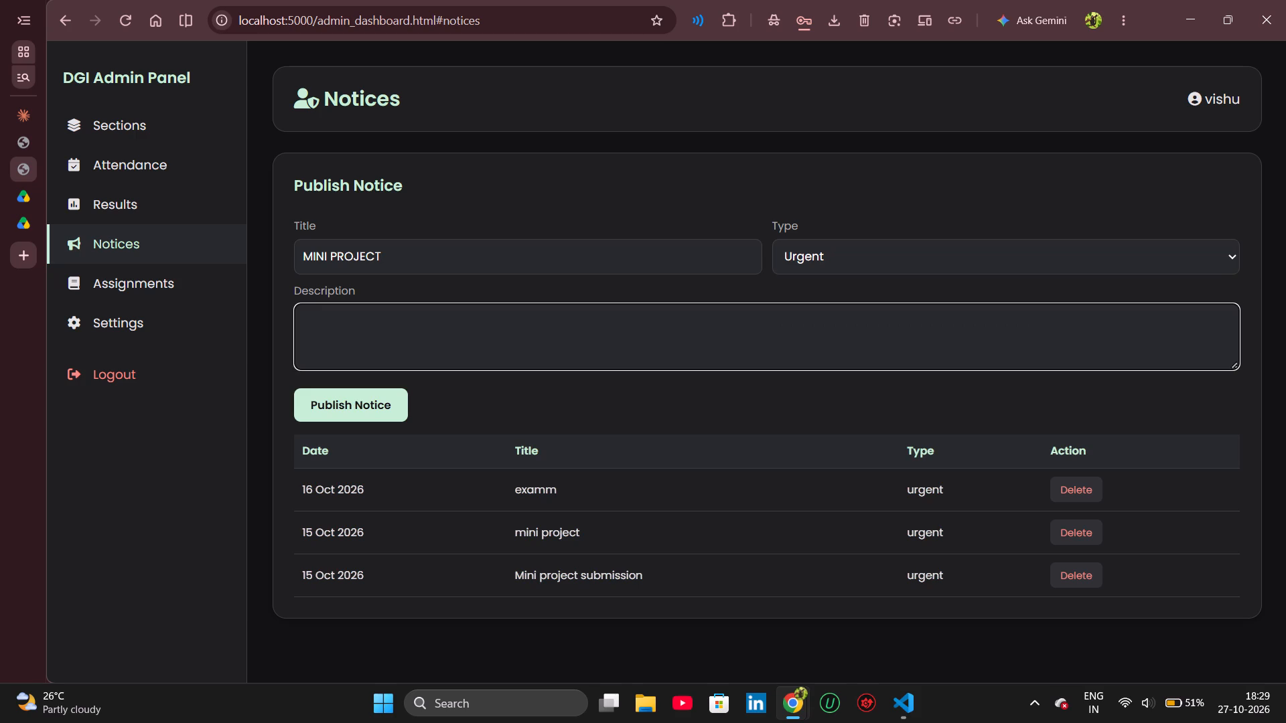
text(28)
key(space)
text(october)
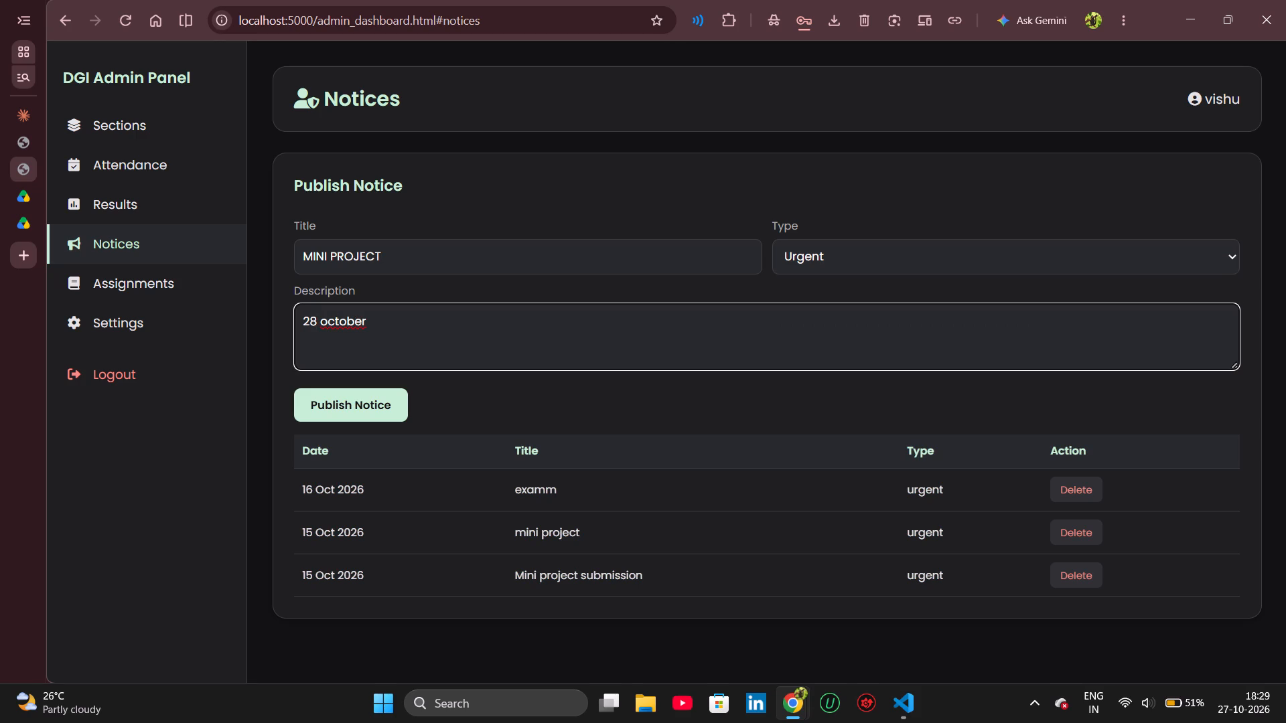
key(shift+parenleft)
Search the computer for WhatsApp and launch the app.
click(549, 700)
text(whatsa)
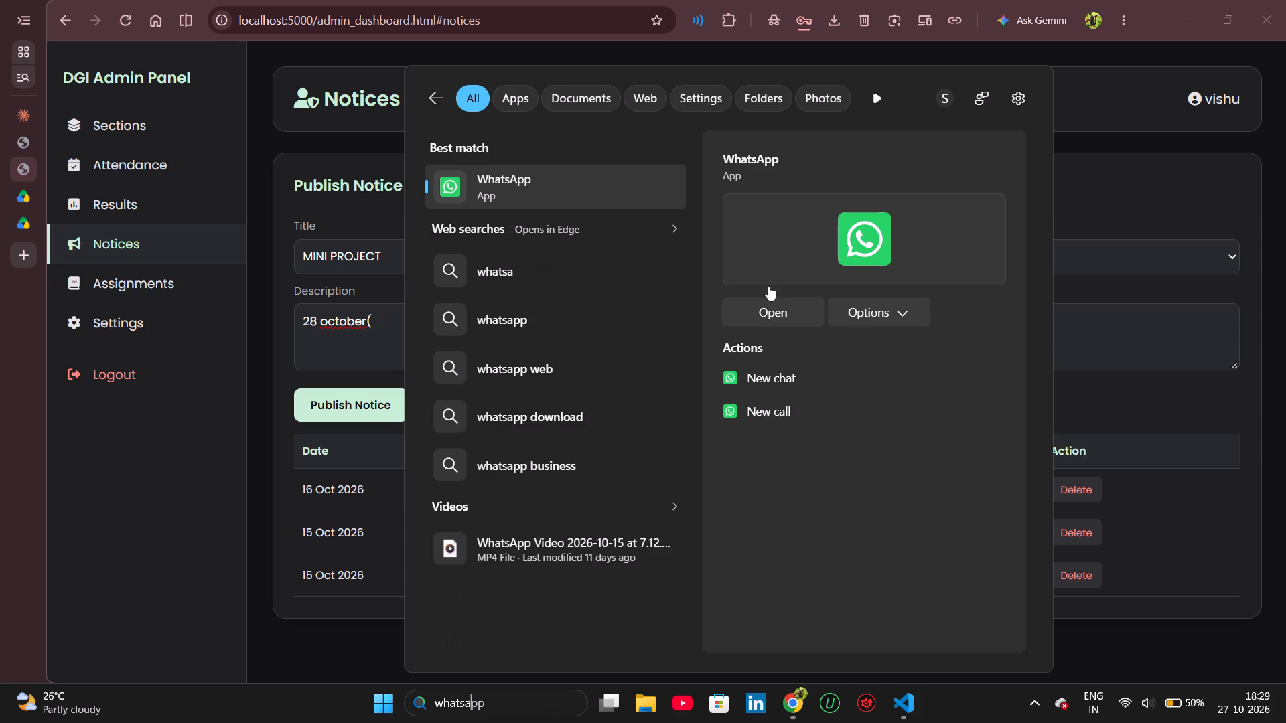
click(767, 302)
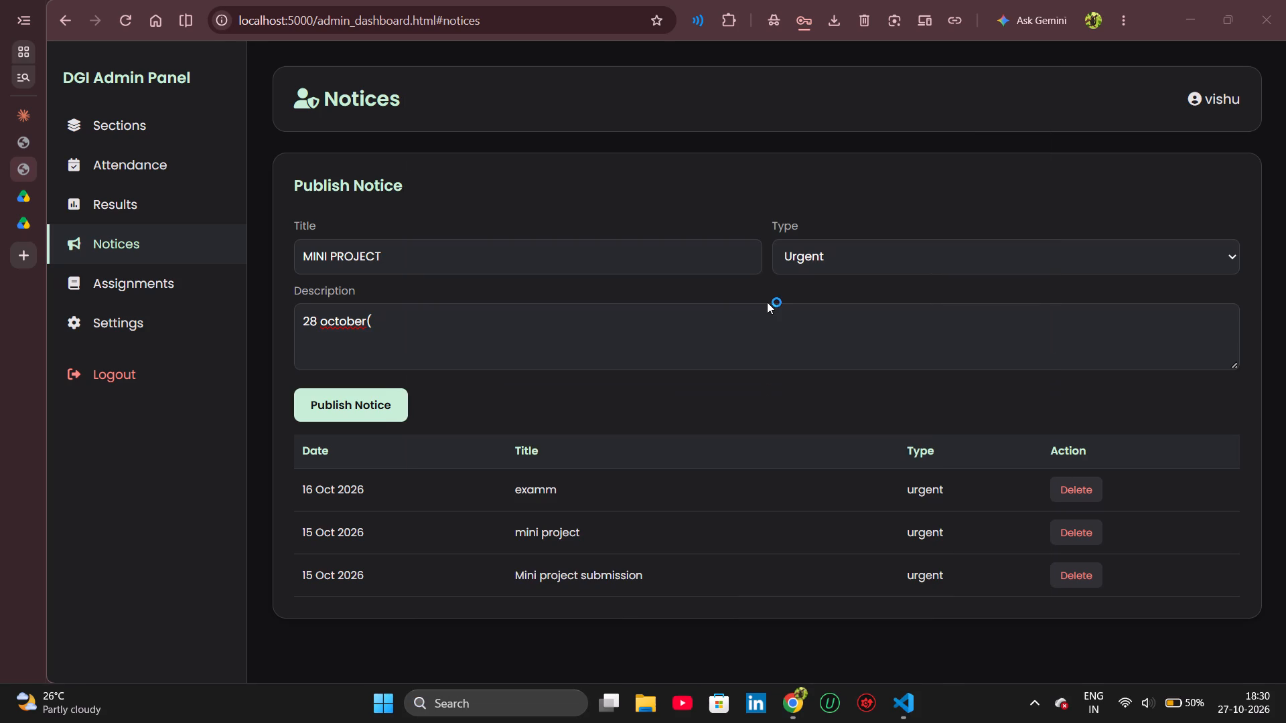
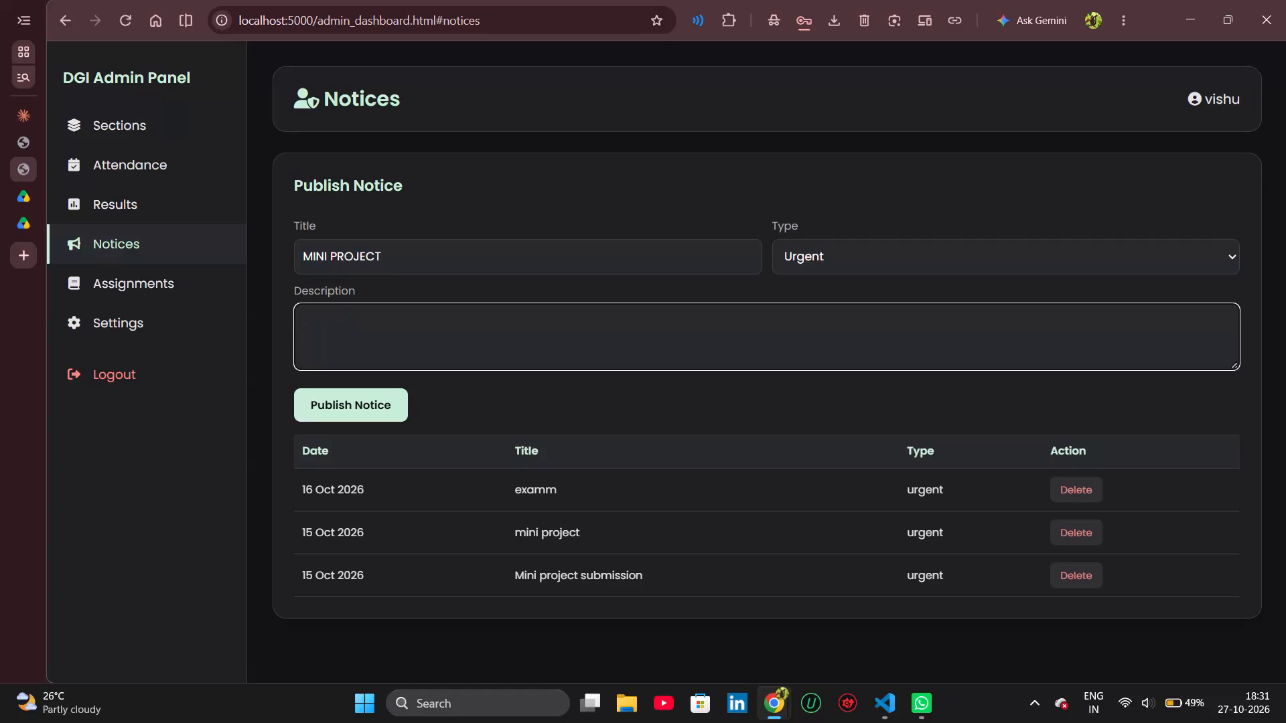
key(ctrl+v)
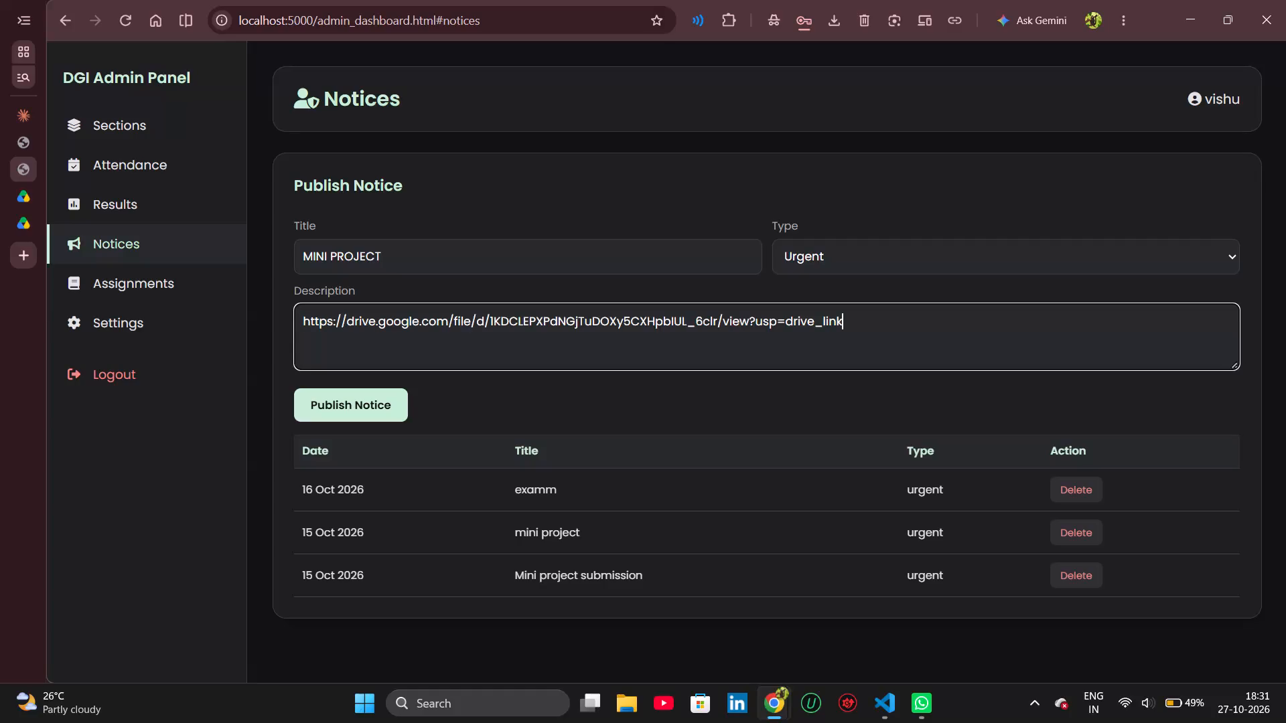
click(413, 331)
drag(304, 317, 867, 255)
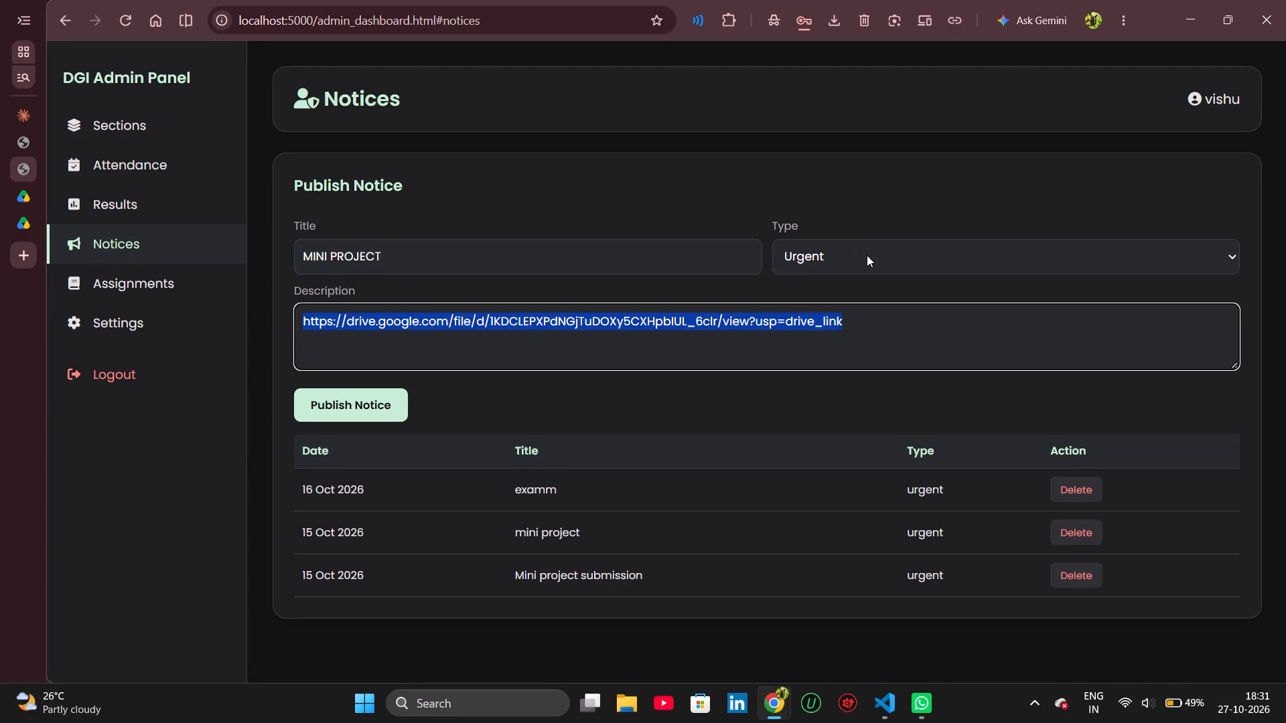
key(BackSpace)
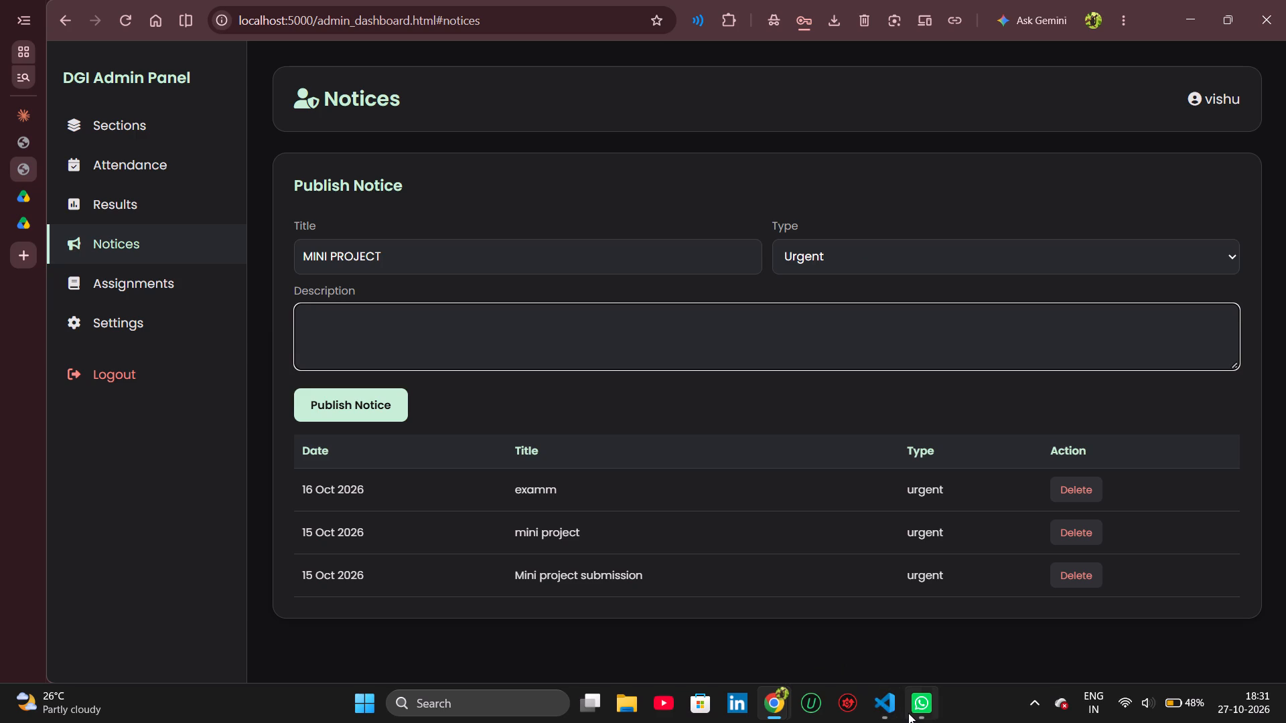
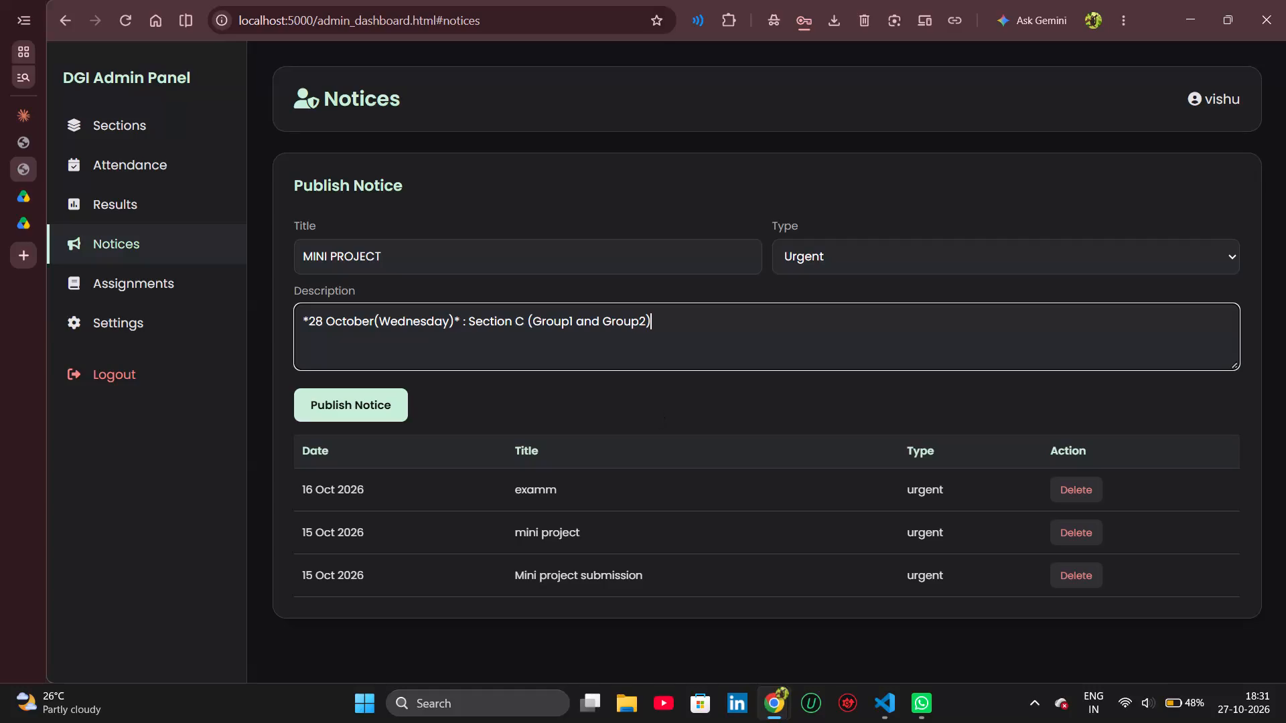
Start a new line in the notice description below the 28 October entry for Section C.
key(Return)
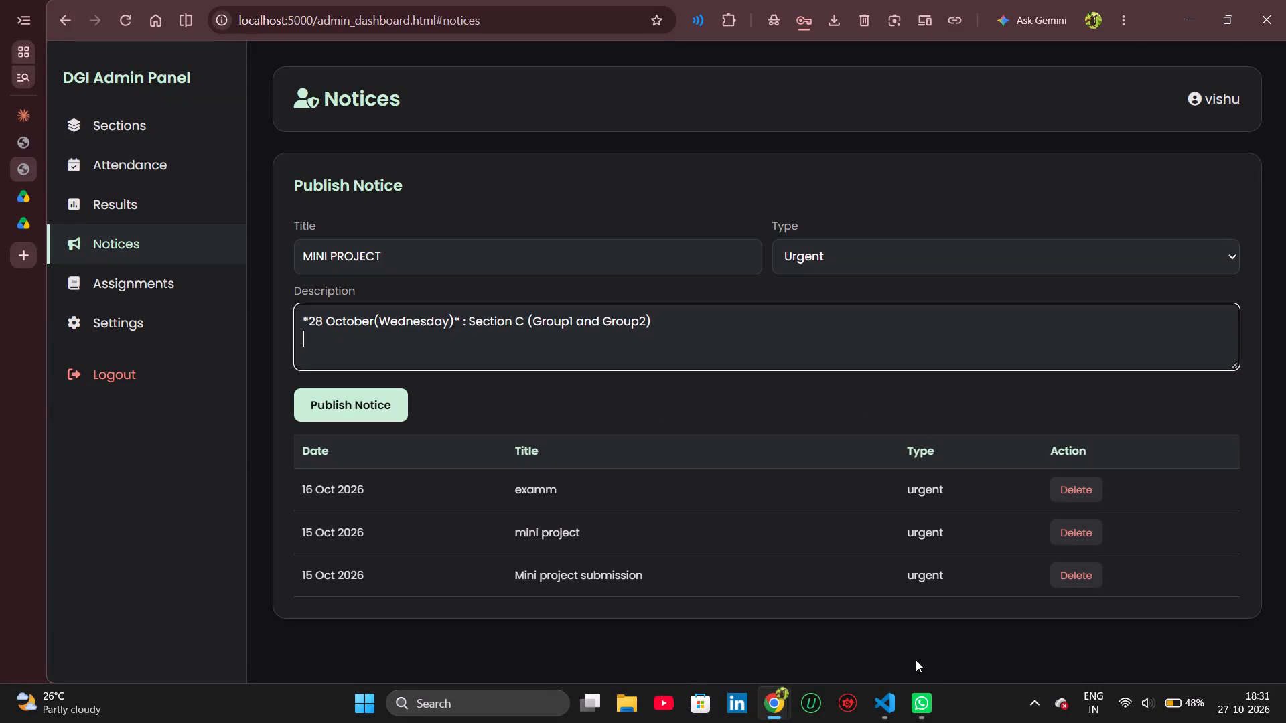
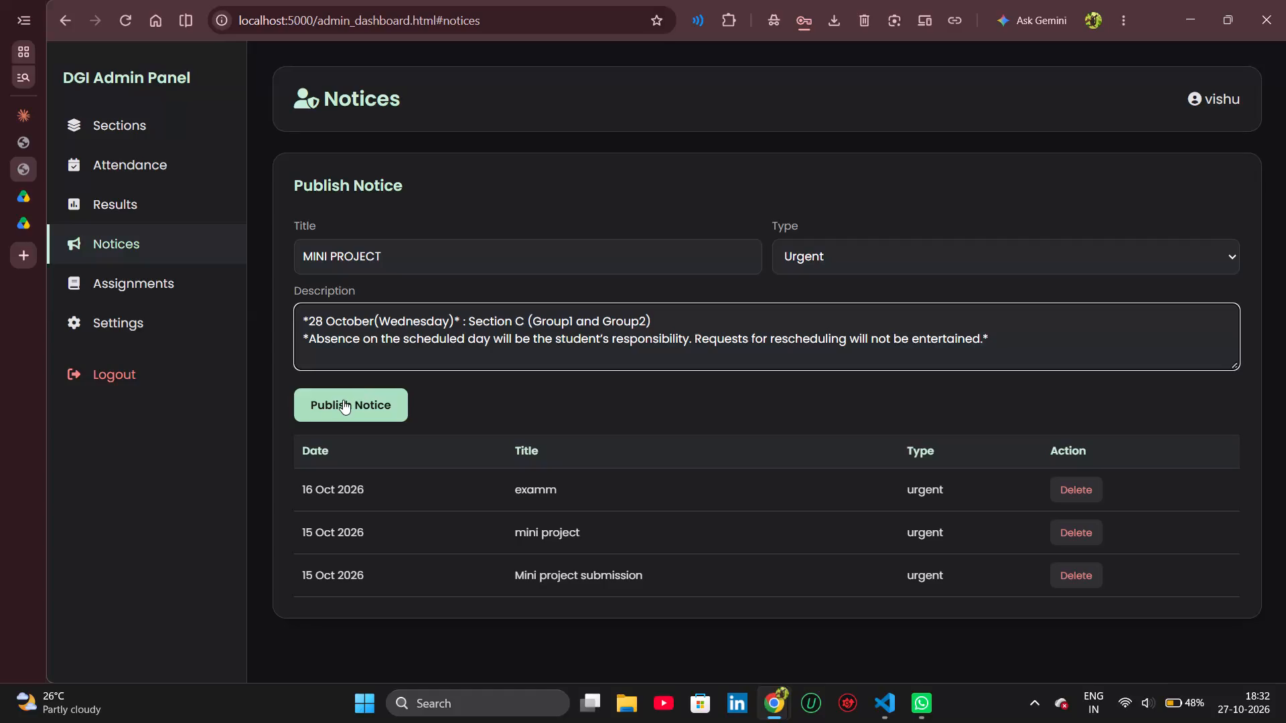
Publish the urgent MINI PROJECT notice containing the 28 October Section C schedule.
click(343, 400)
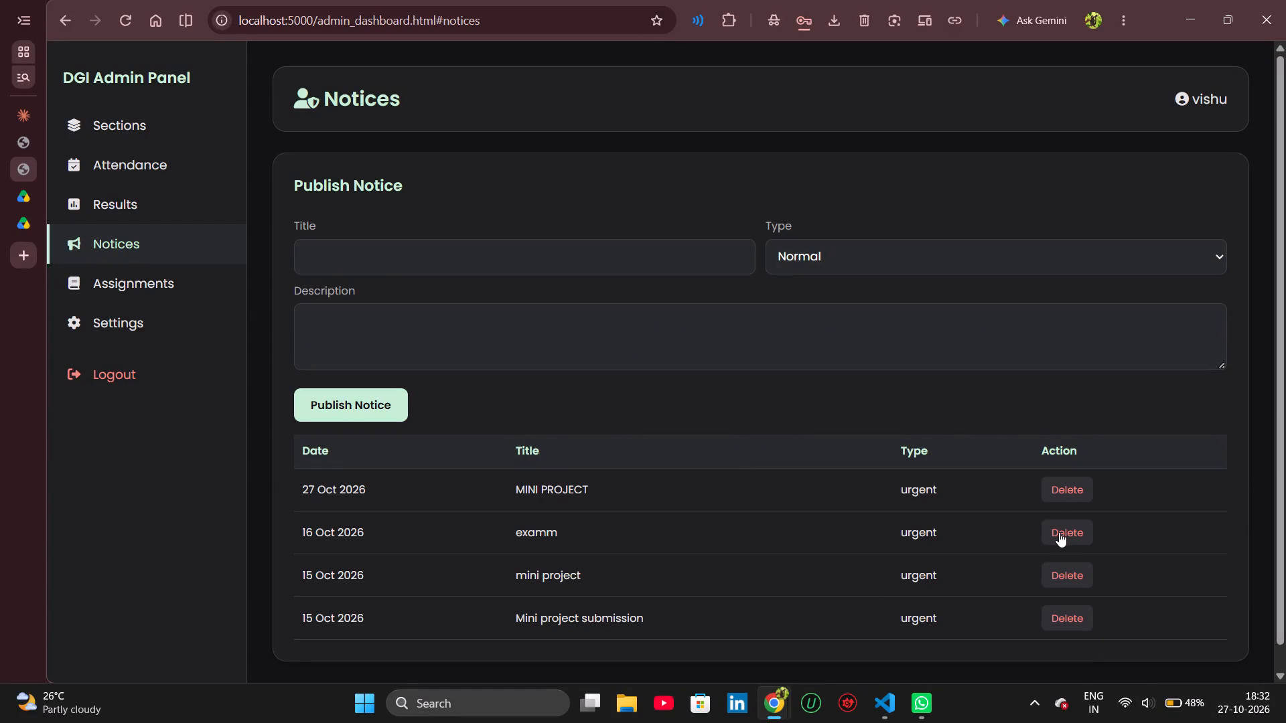
Delete the three older October notices titled examm, mini project and Mini project submission from the notice list.
click(1059, 532)
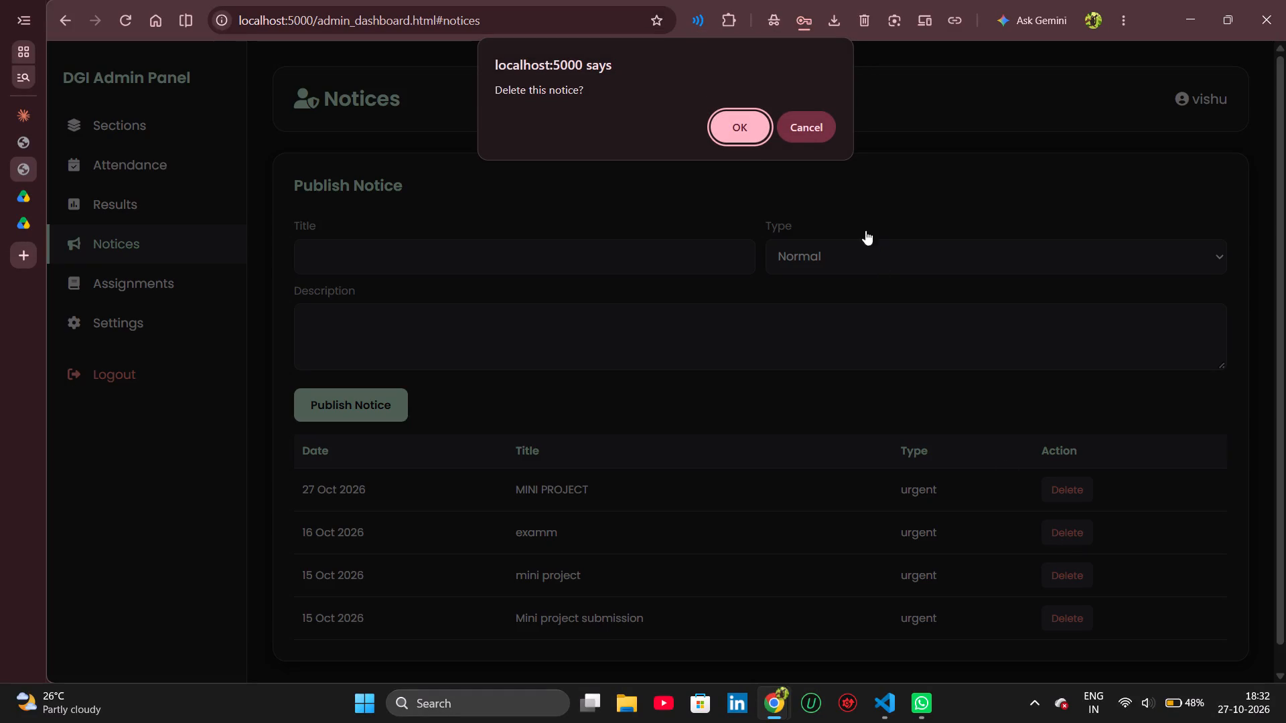
click(729, 127)
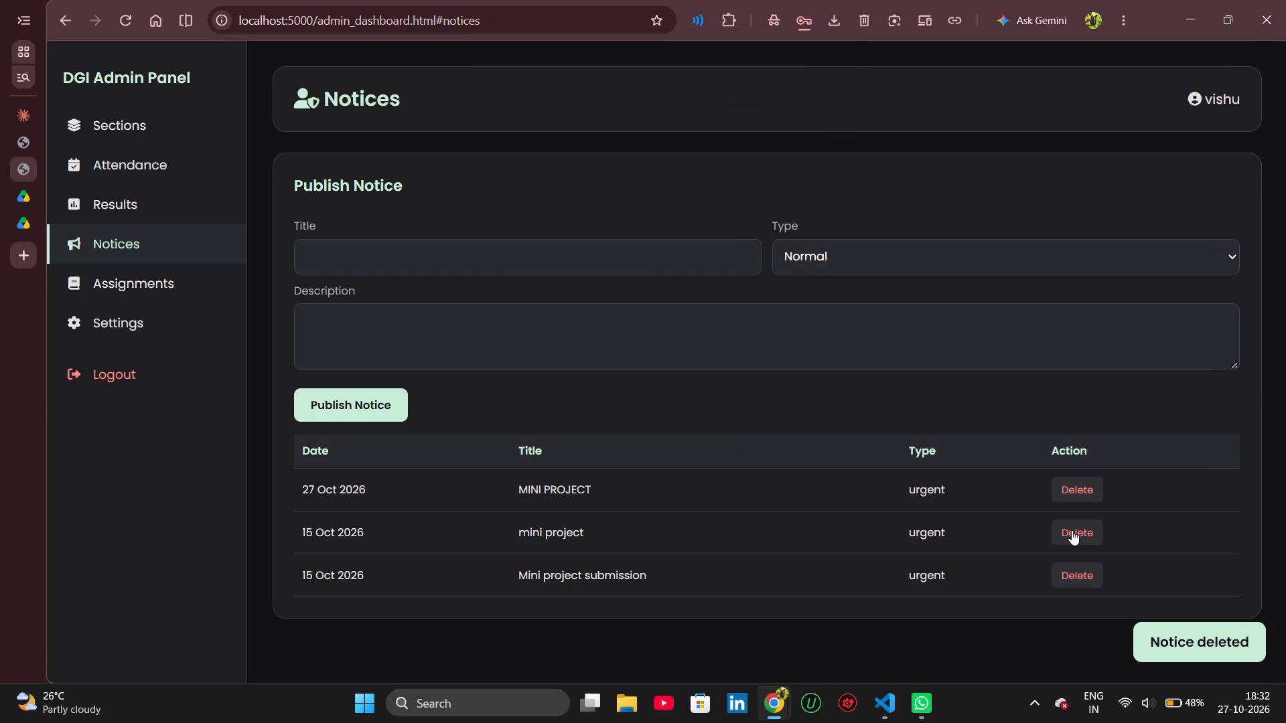
click(1072, 530)
click(749, 129)
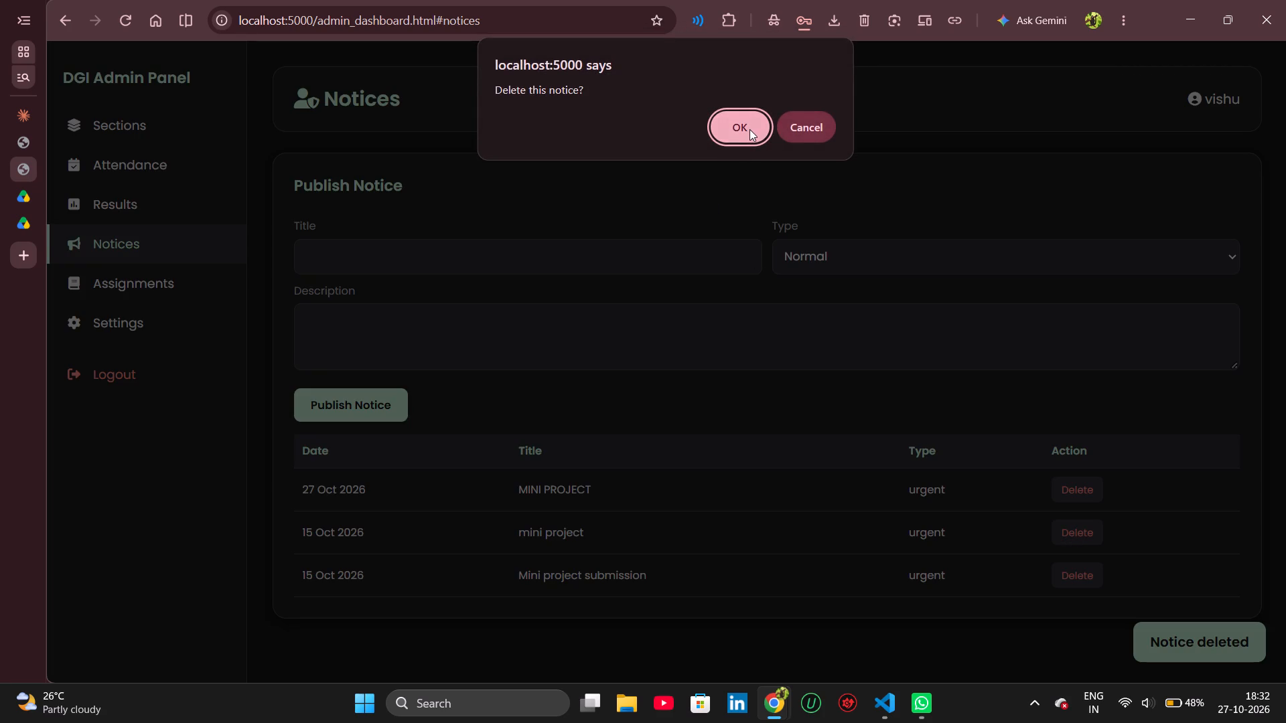
click(1081, 534)
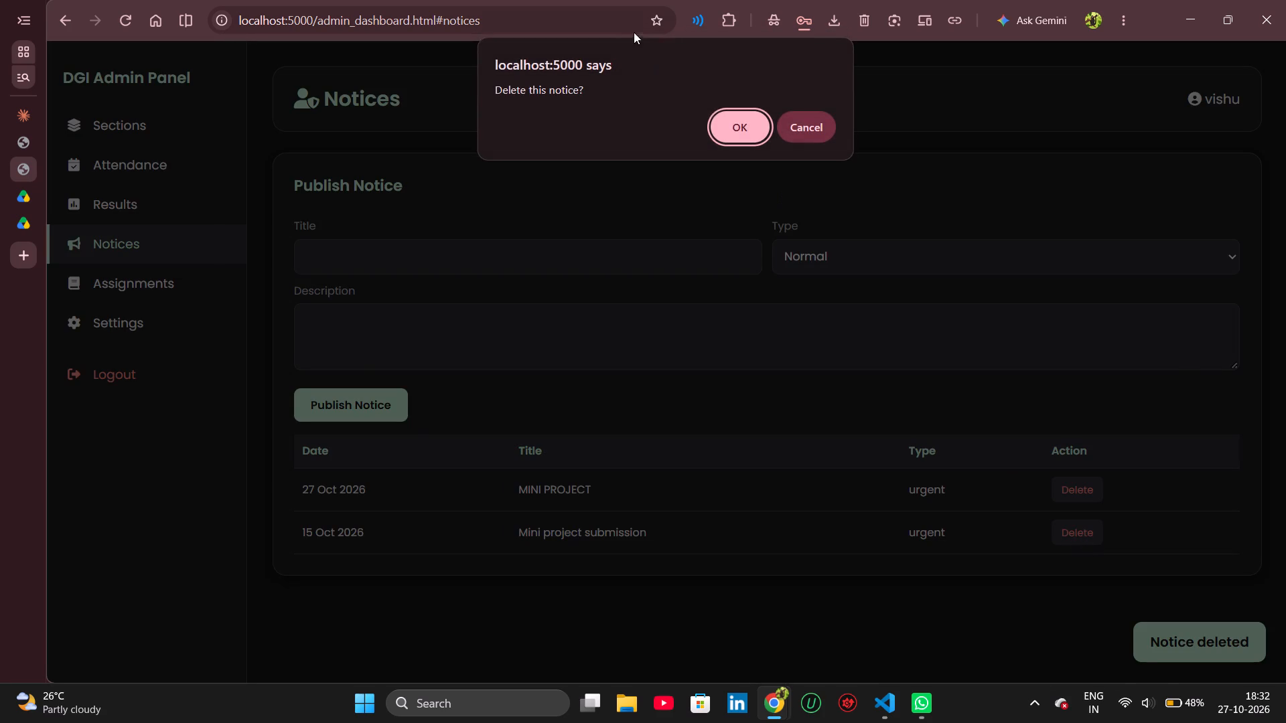
click(727, 129)
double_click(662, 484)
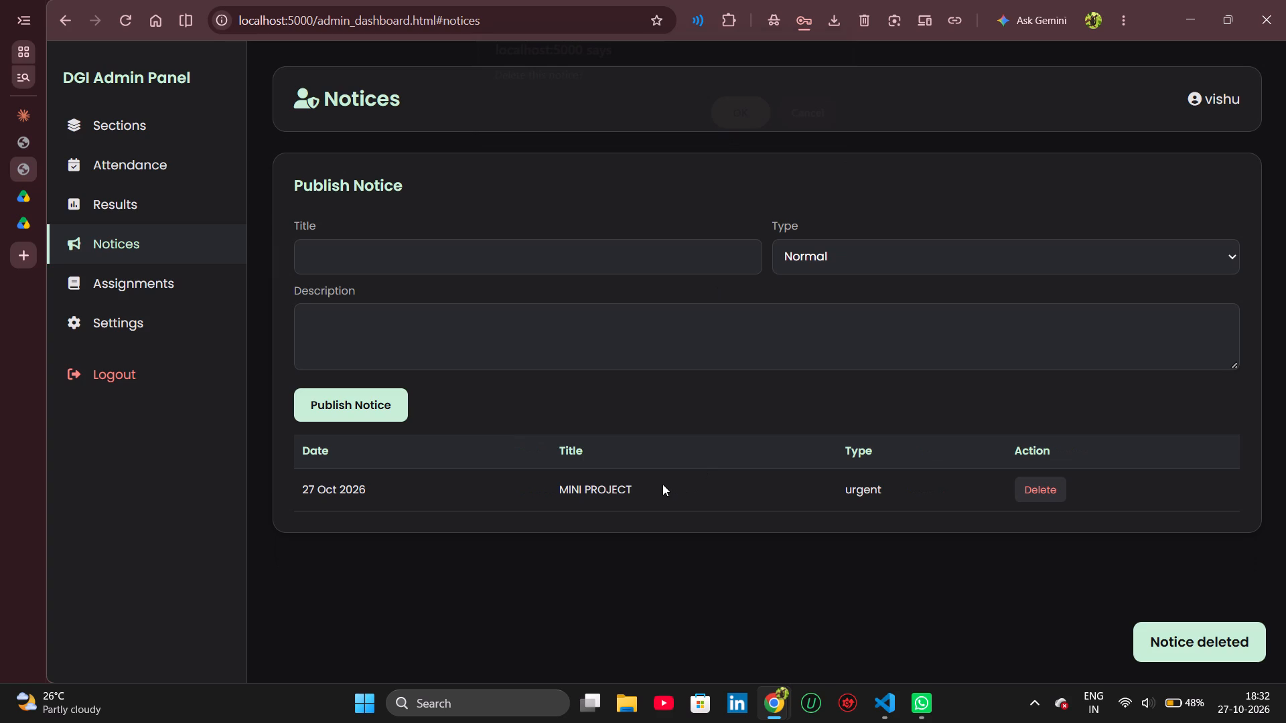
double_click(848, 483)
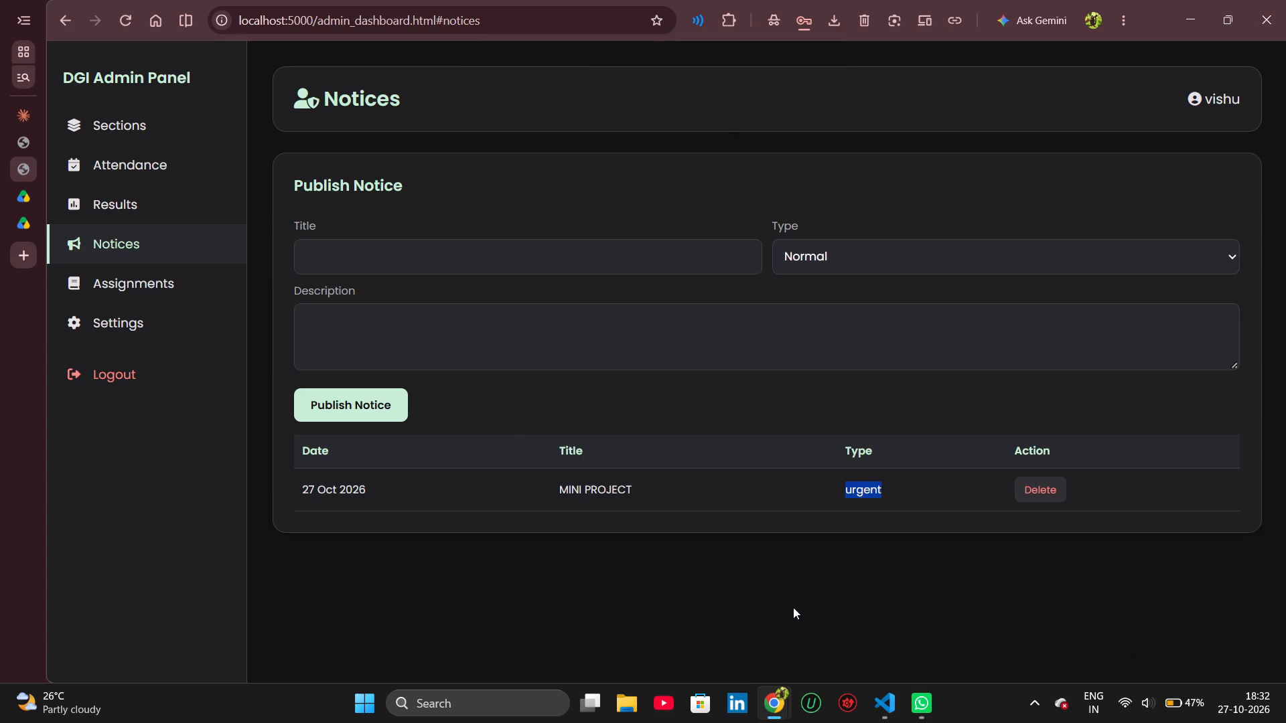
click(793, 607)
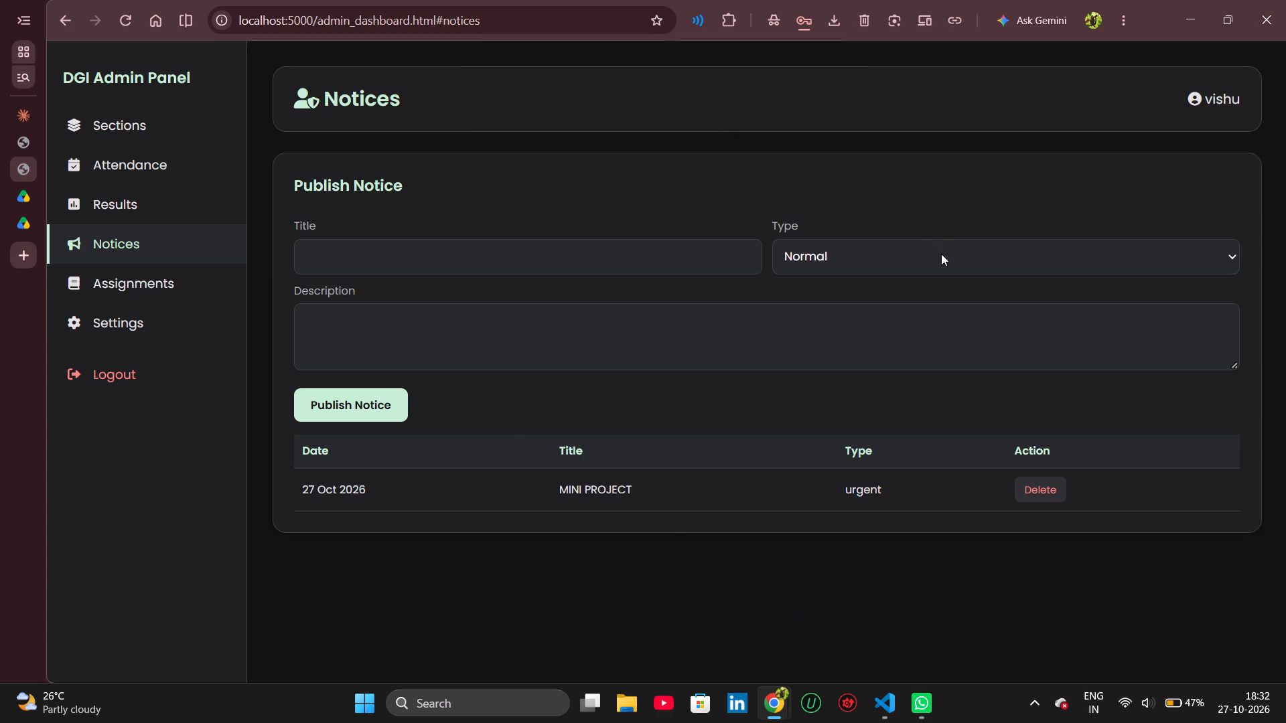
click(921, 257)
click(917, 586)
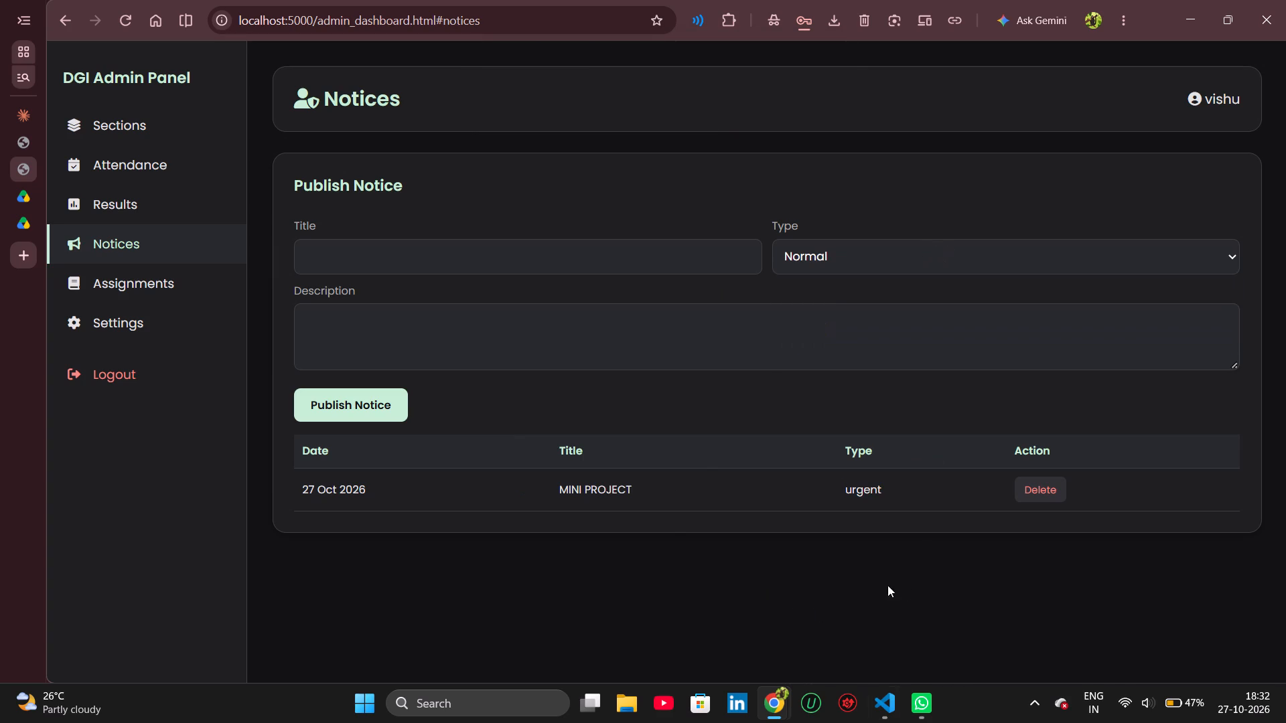
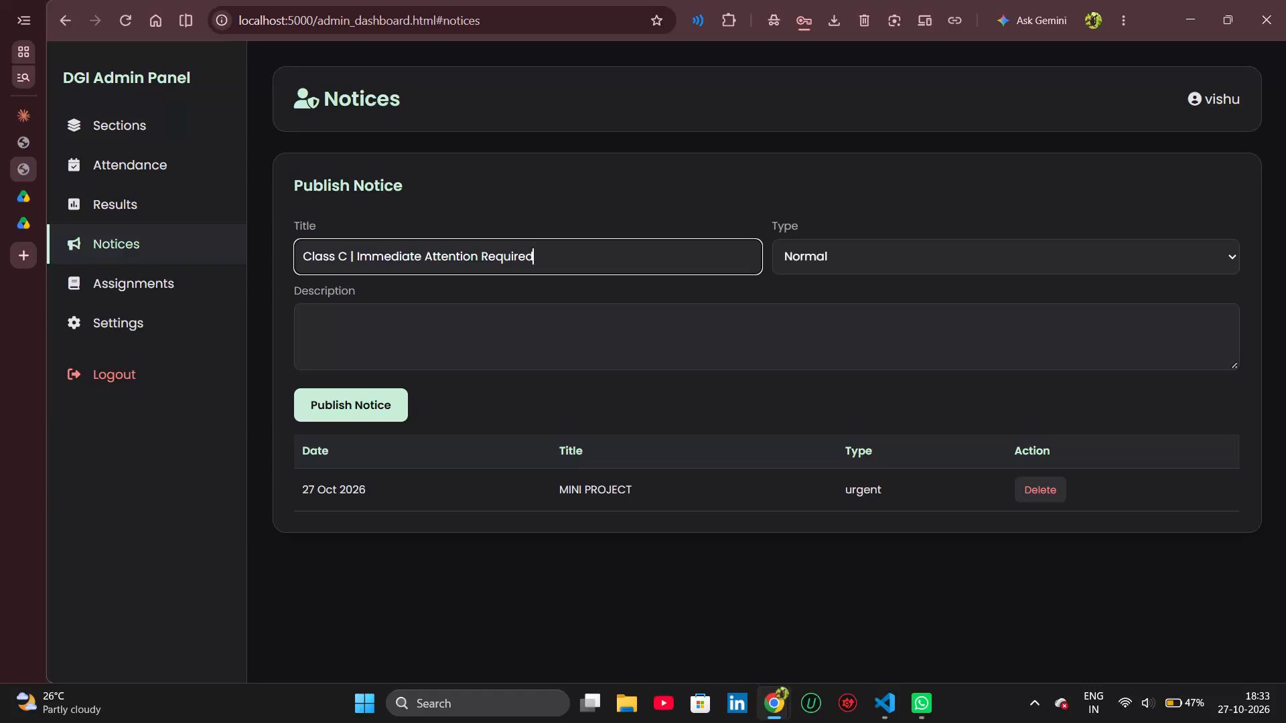
Set the type of the new notice "Class C | Immediate Attention Required" to Urgent.
click(954, 248)
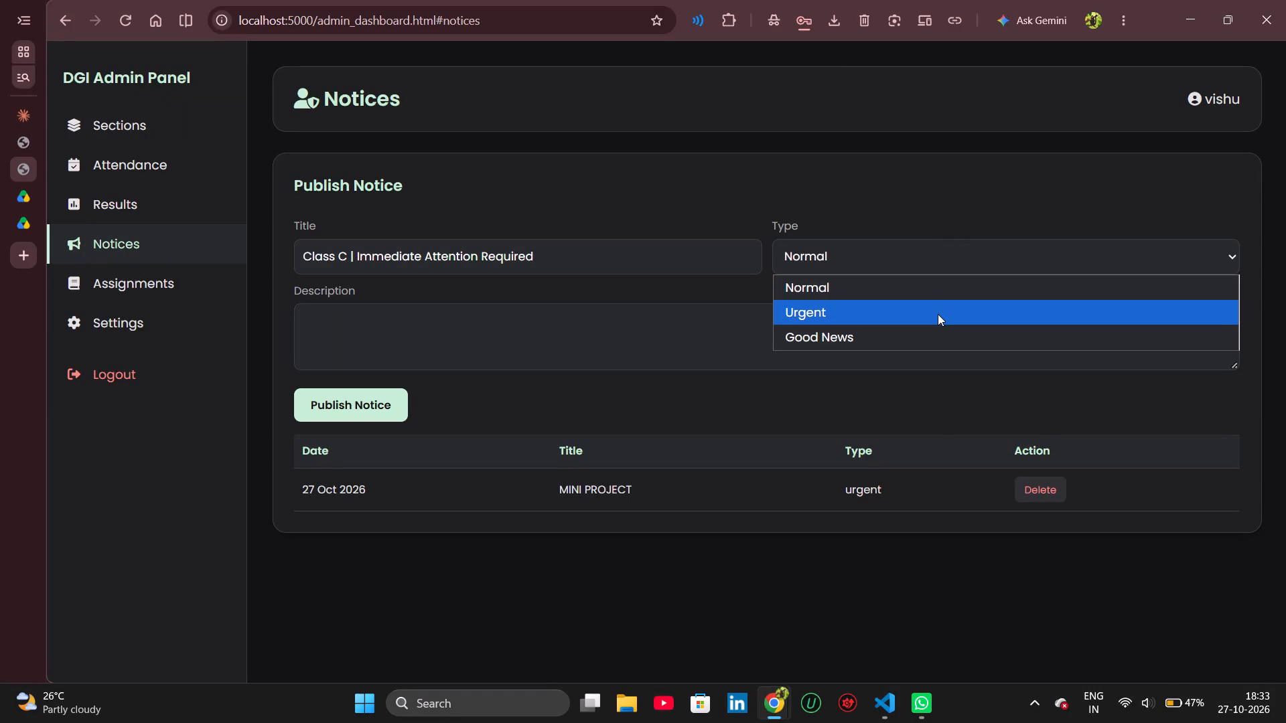
click(895, 311)
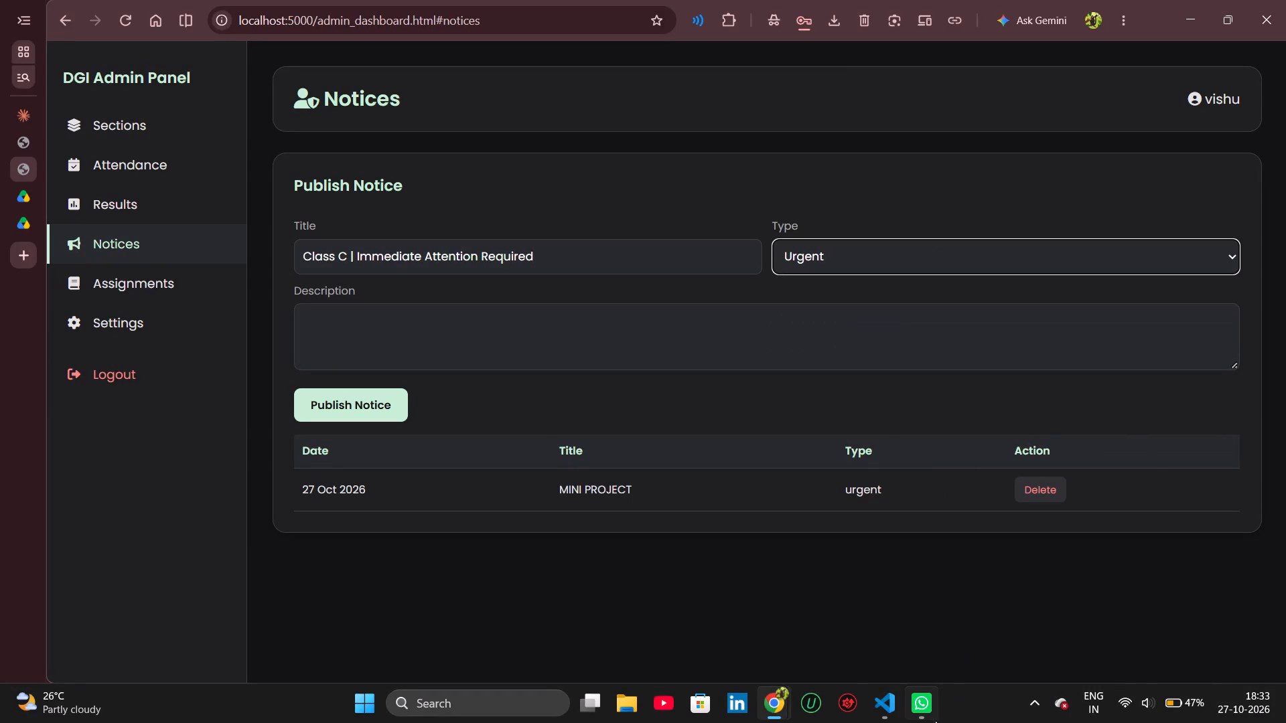
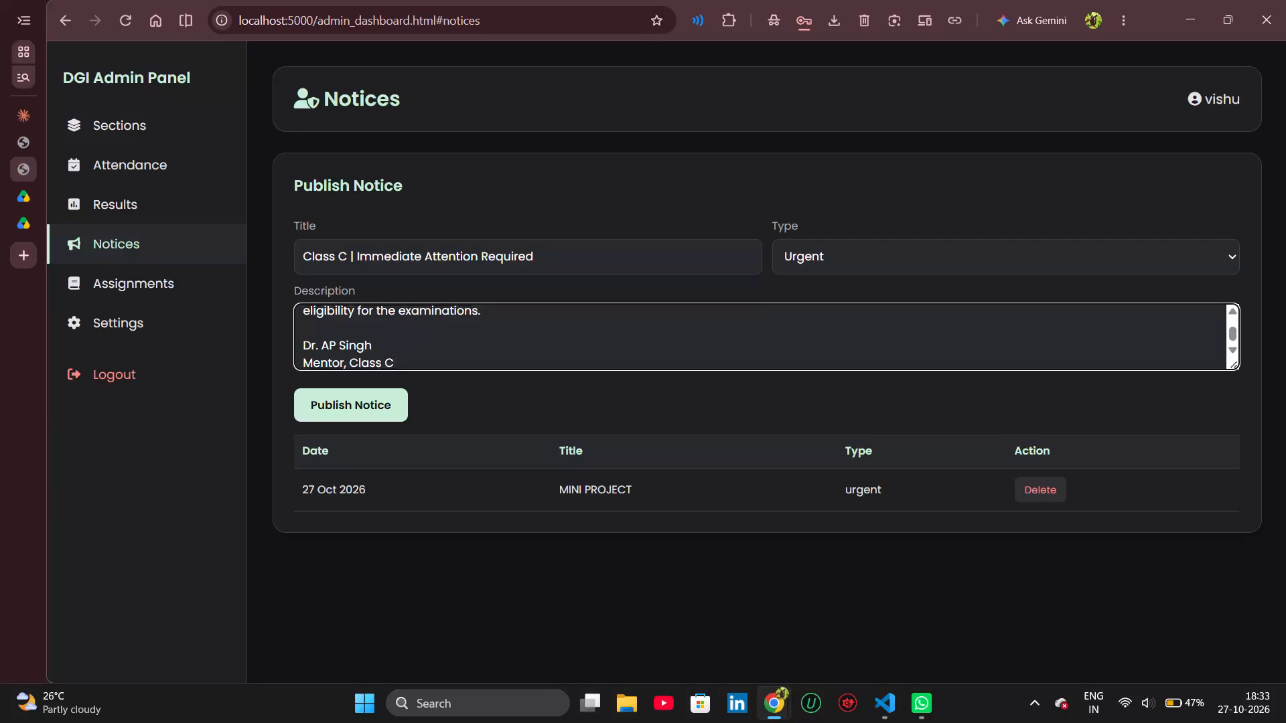
Remove the *URGENT NOTICE* heading text from the start of the notice description.
scroll(612, 343, up, 3)
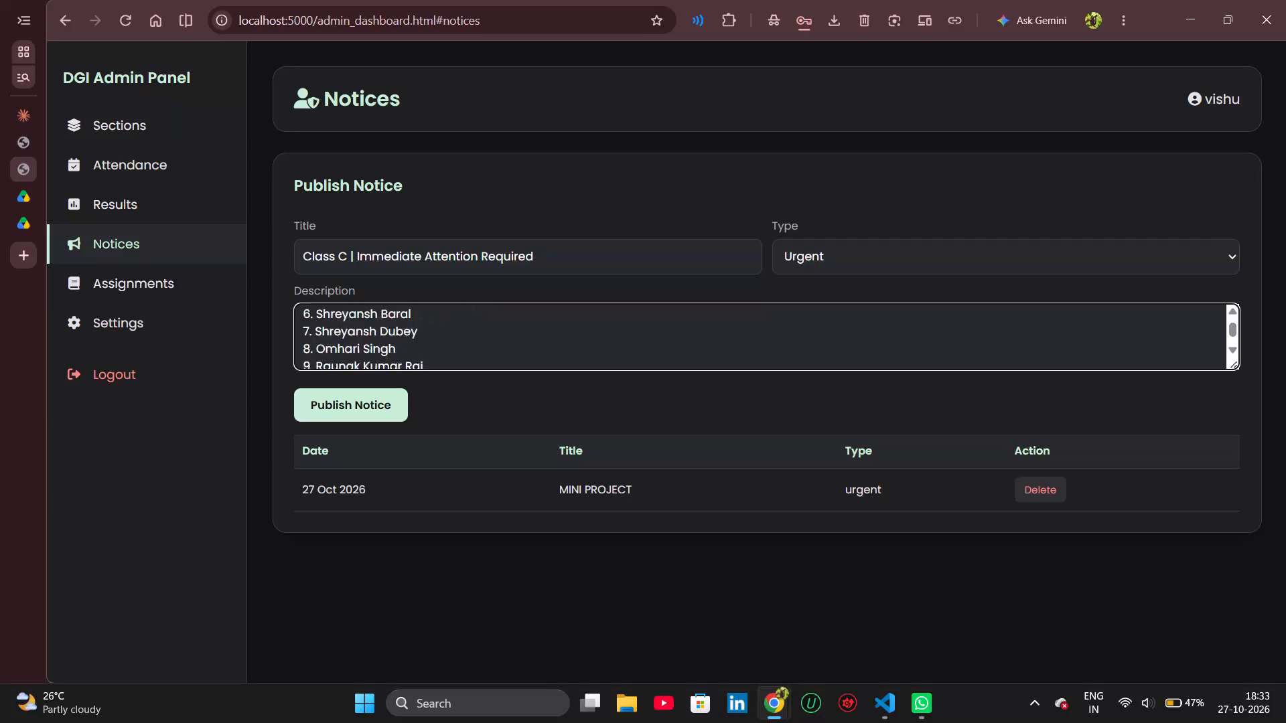
scroll(612, 343, up, 5)
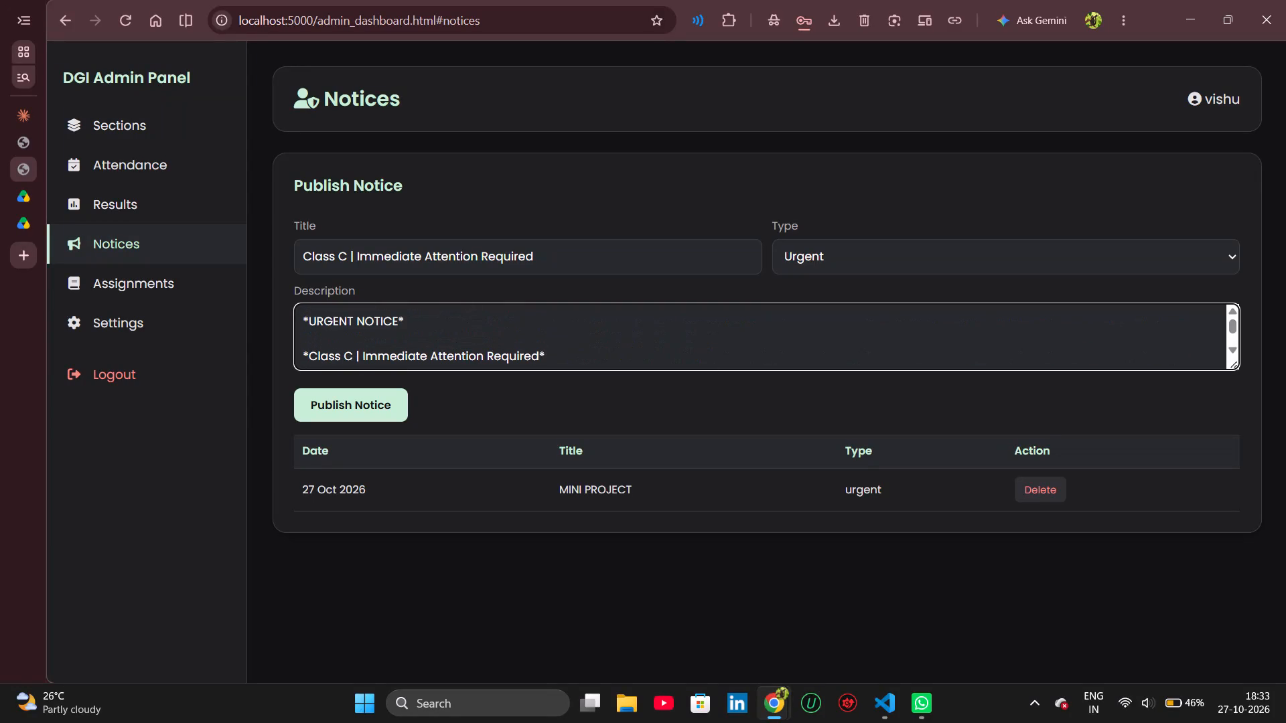
click(502, 319)
key(BackSpace)
key(BackSpace)
key(BackSpace)
key(BackSpace)
key(BackSpace)
key(BackSpace)
key(BackSpace)
key(BackSpace)
key(BackSpace)
key(BackSpace)
key(BackSpace)
key(BackSpace)
key(BackSpace)
key(BackSpace)
key(BackSpace)
key(BackSpace)
key(BackSpace)
key(BackSpace)
key(BackSpace)
key(BackSpace)
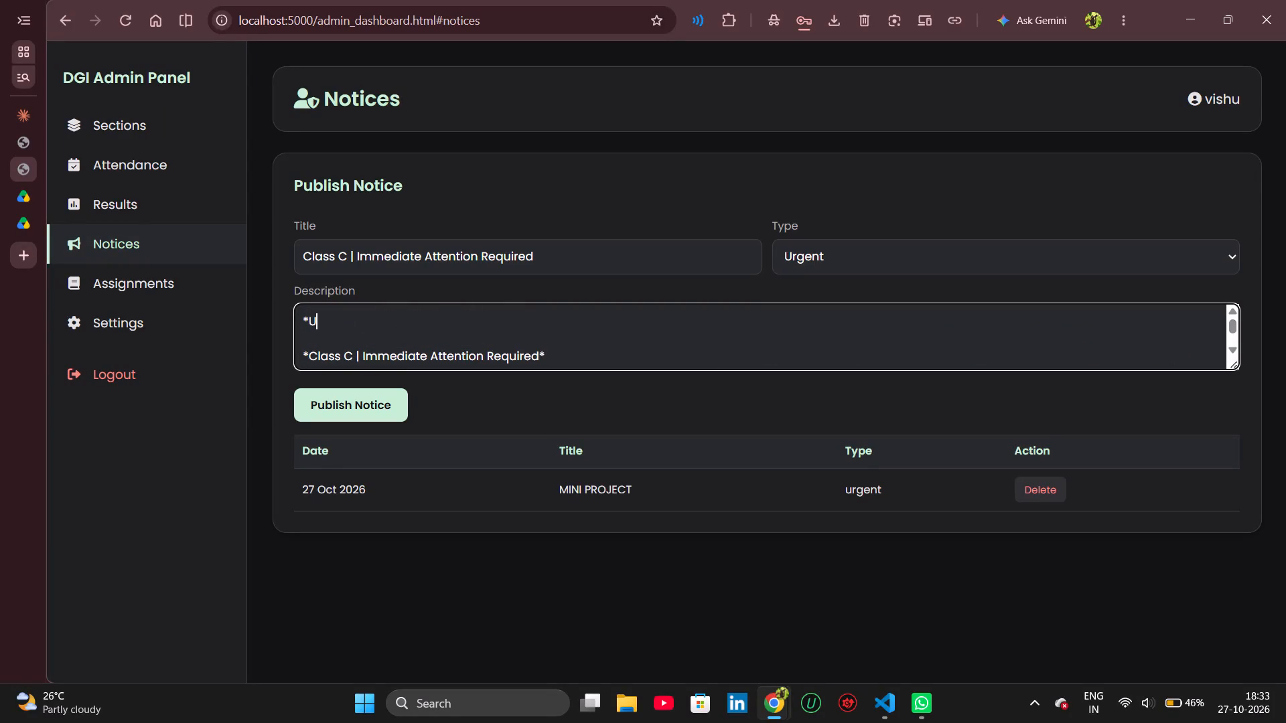
Delete the *Class C | Immediate Attention Required* line from the notice description.
scroll(451, 317, right, 1)
click(578, 330)
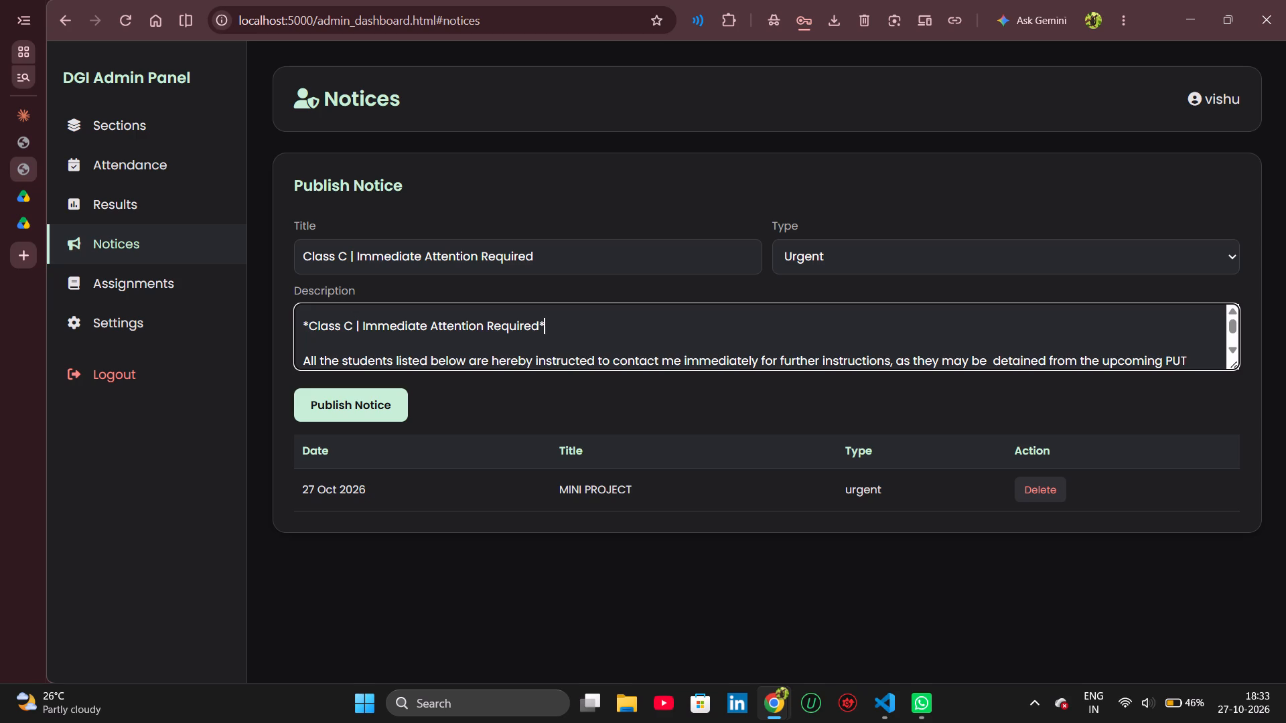
key(BackSpace)
key(BackSpace)
key(BackSpace)
key(BackSpace)
key(BackSpace)
key(BackSpace)
key(BackSpace)
key(BackSpace)
key(BackSpace)
key(BackSpace)
key(BackSpace)
key(BackSpace)
key(BackSpace)
key(BackSpace)
key(BackSpace)
key(BackSpace)
key(BackSpace)
key(BackSpace)
key(BackSpace)
key(BackSpace)
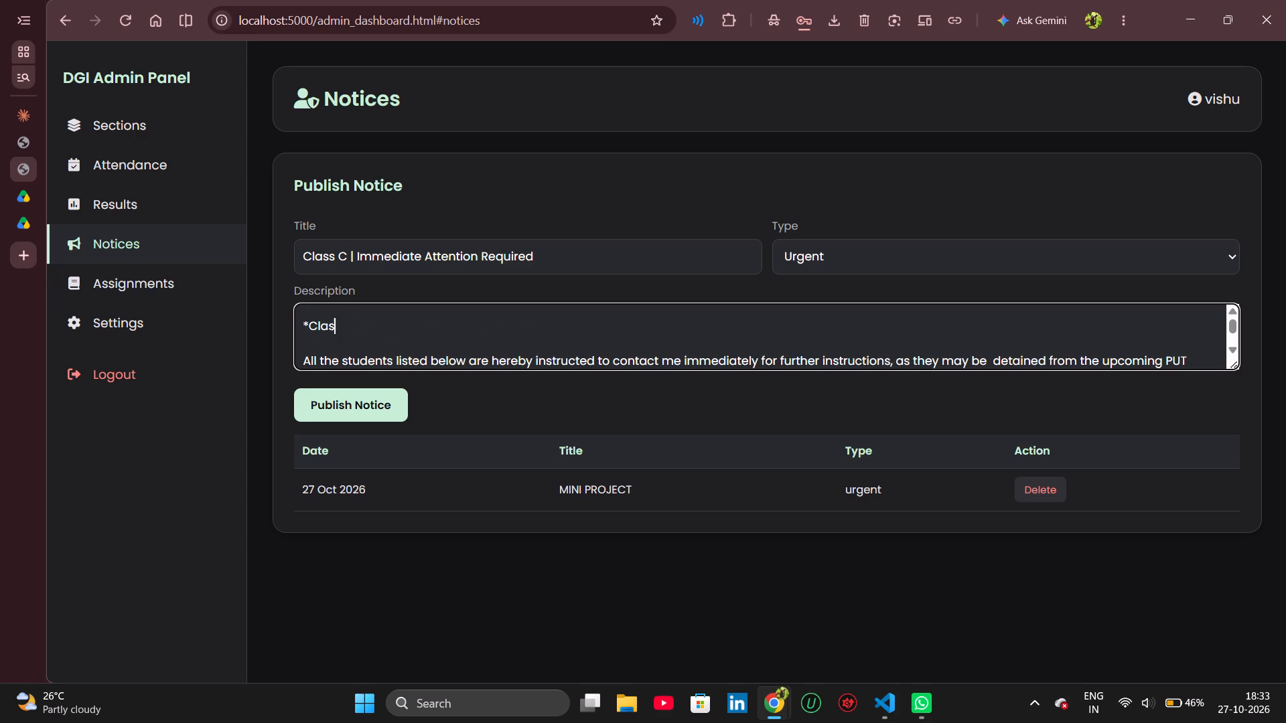
Replace the word Class in the notice title with 3CSE so it reads 3CSE C | Immediate Attention Required.
click(303, 256)
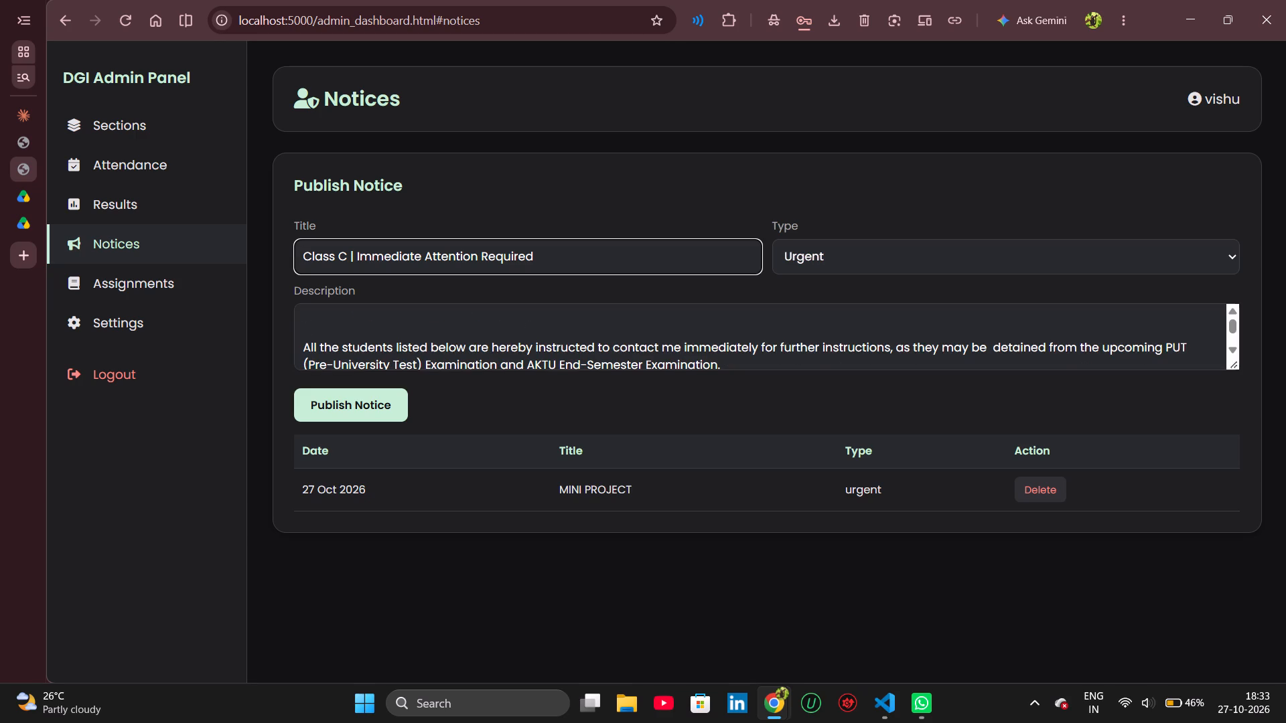
key(3)
text(cse)
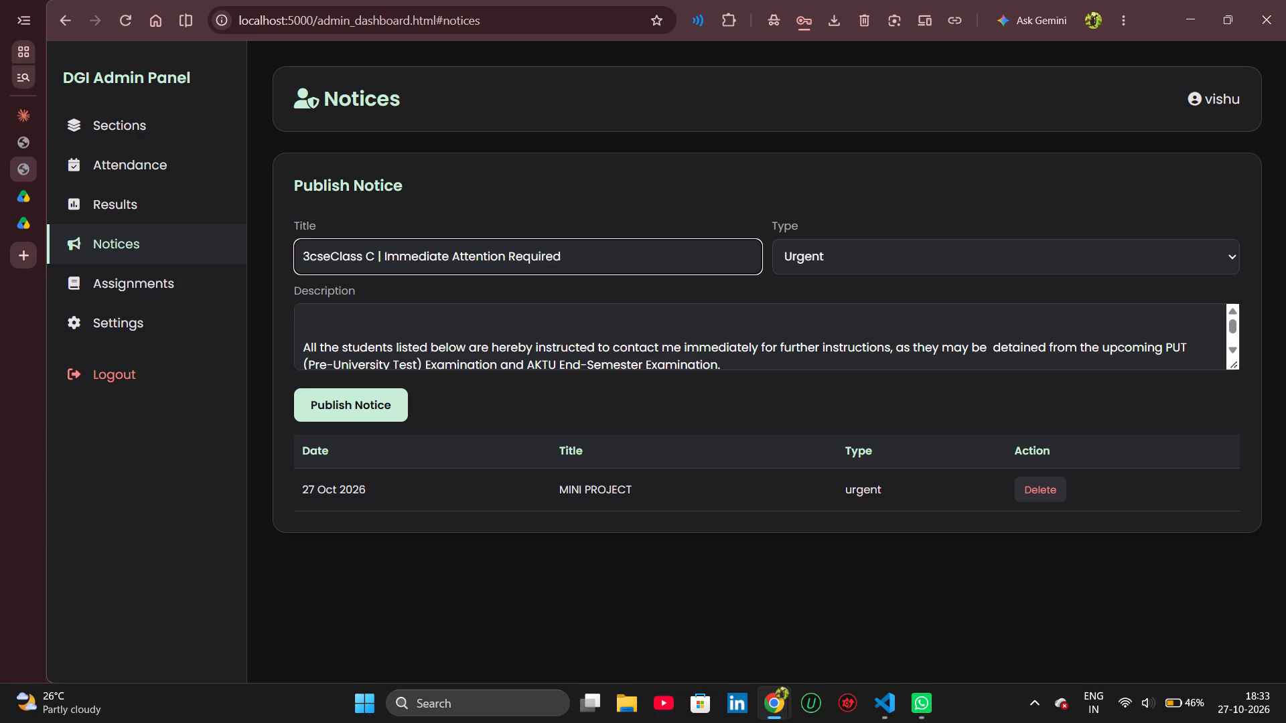
click(363, 259)
key(BackSpace)
key(BackSpace)
key(BackSpace)
key(BackSpace)
key(BackSpace)
key(BackSpace)
key(BackSpace)
key(BackSpace)
key(BackSpace)
key(BackSpace)
key(BackSpace)
key(BackSpace)
key(BackSpace)
key(BackSpace)
key(BackSpace)
key(BackSpace)
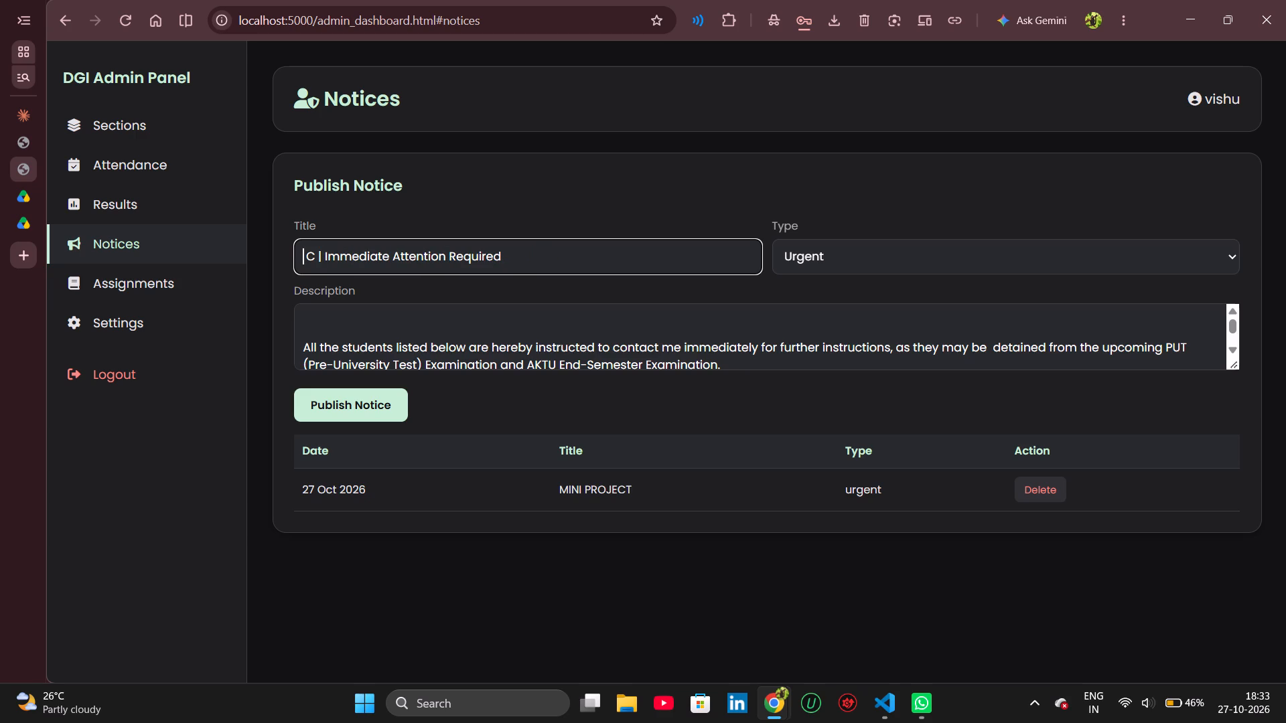
text(3CSE)
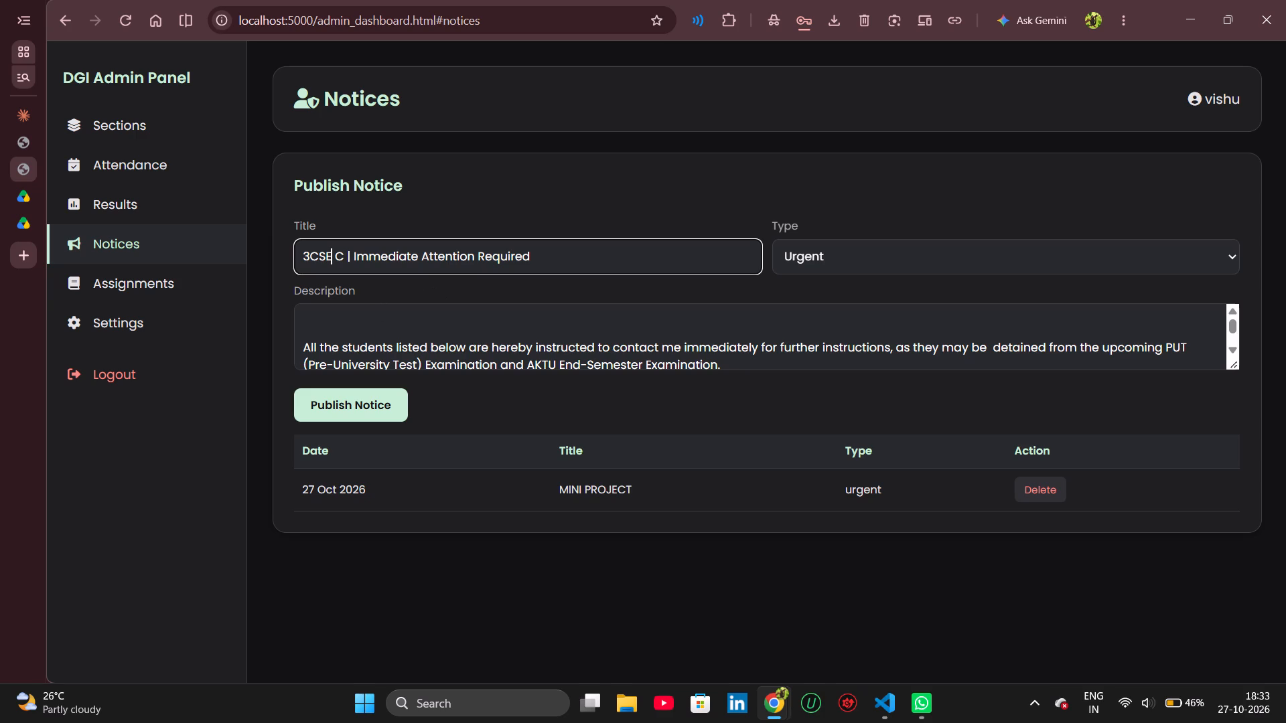
Publish the urgent notice.
click(376, 399)
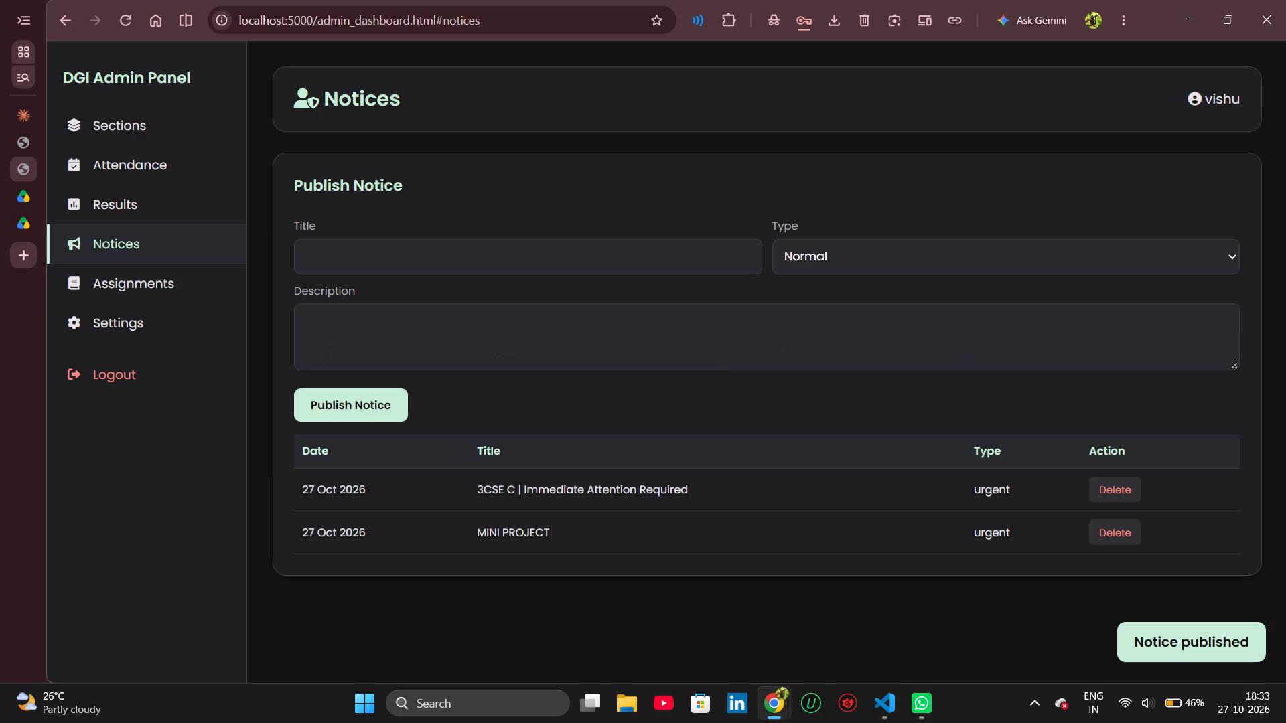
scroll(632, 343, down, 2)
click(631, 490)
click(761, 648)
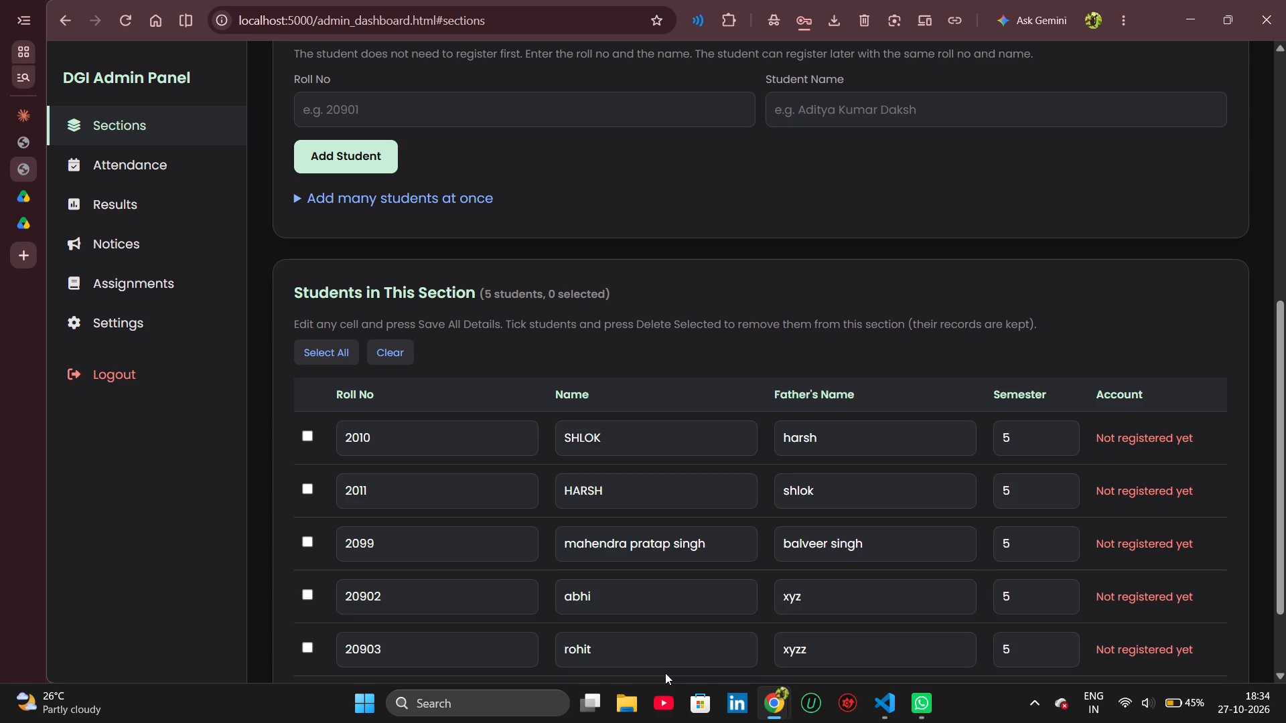
Switch the selected section to Year 2 - Section CSE C and review its list of students.
scroll(665, 673, up, 4)
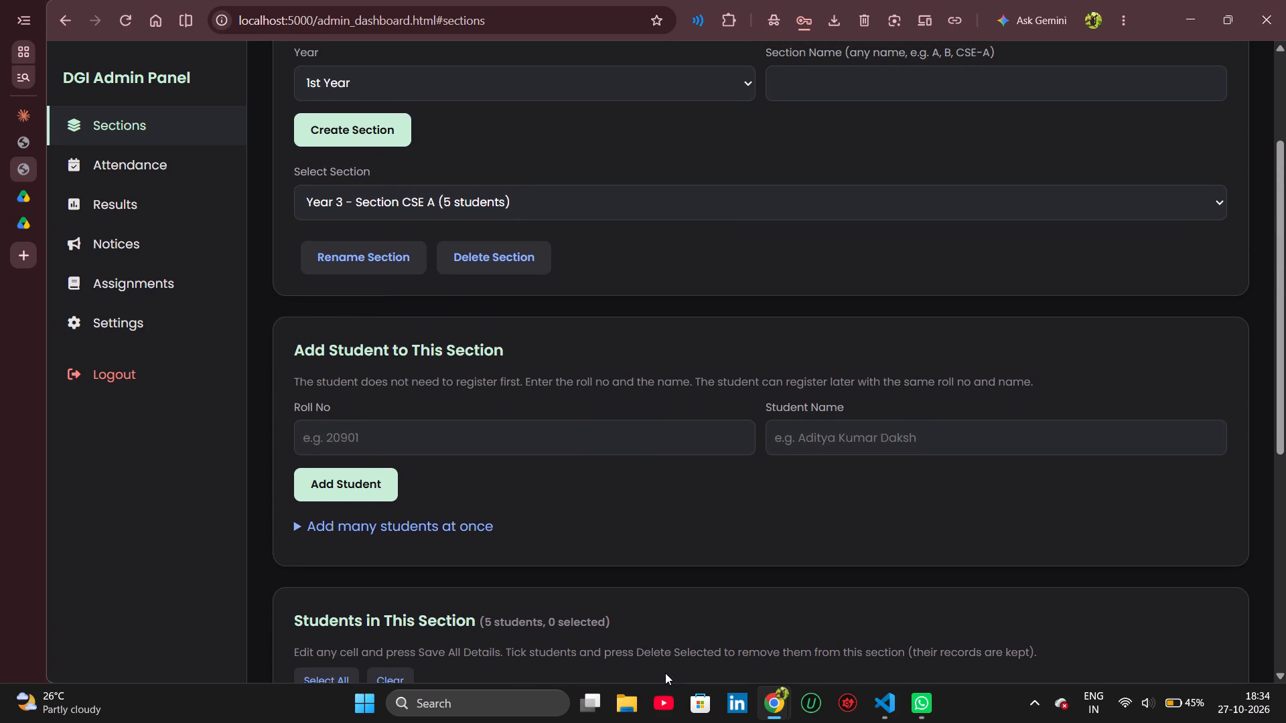
scroll(665, 673, up, 1)
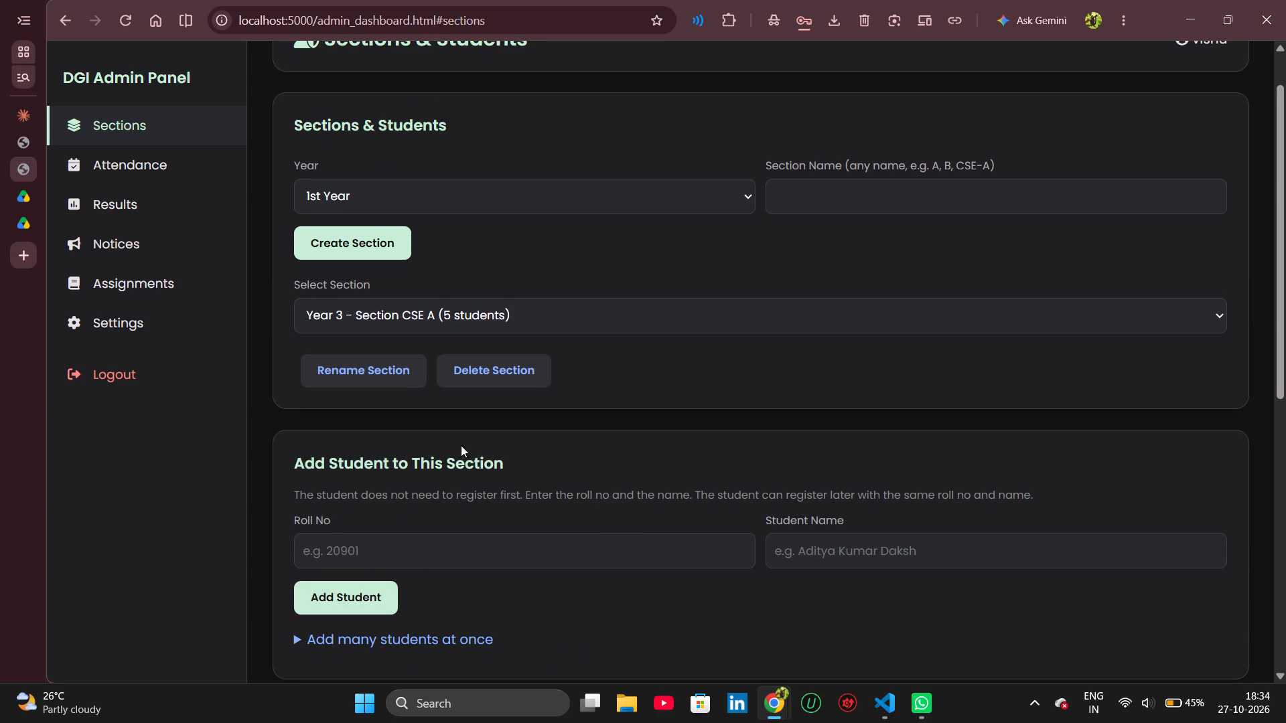
click(612, 305)
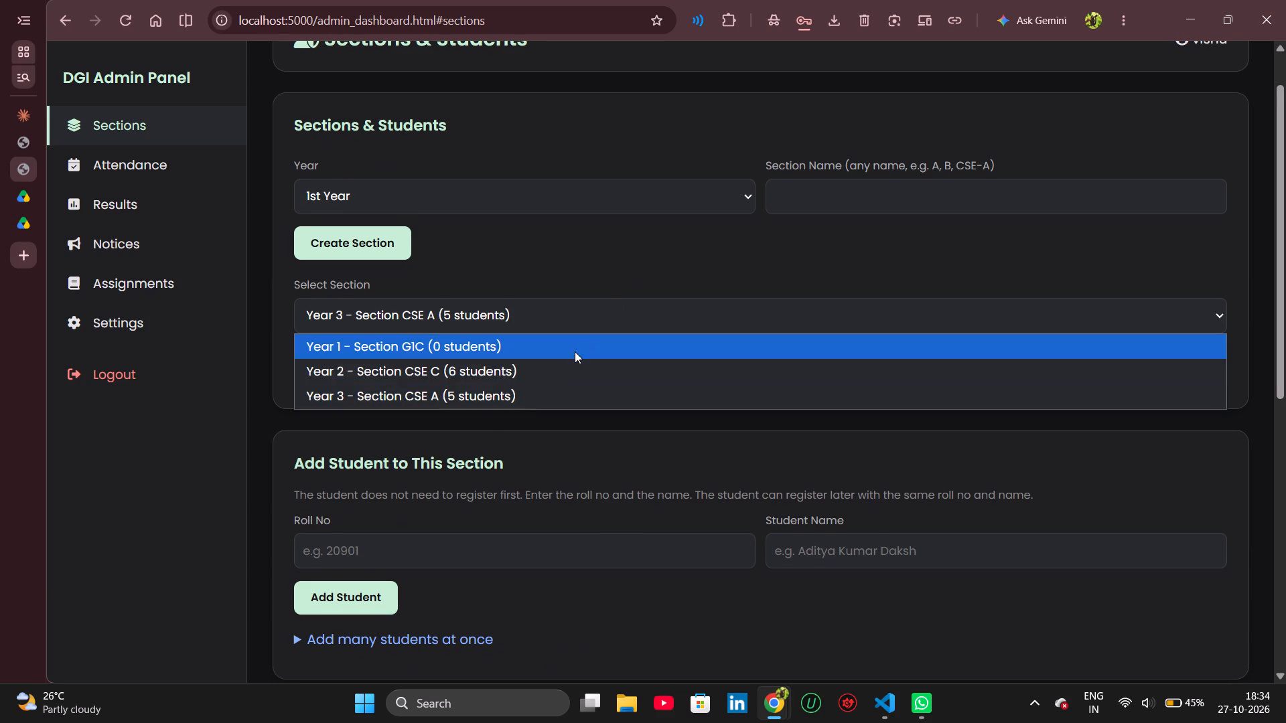
click(562, 368)
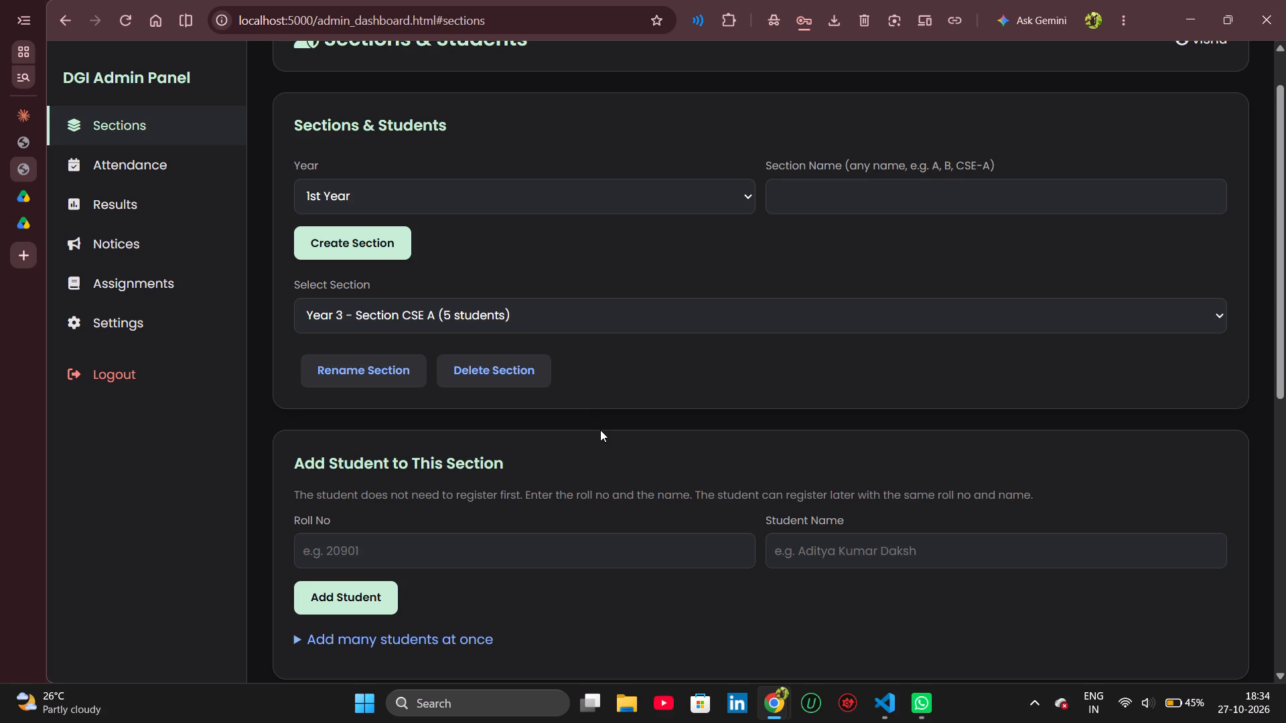
scroll(600, 430, down, 8)
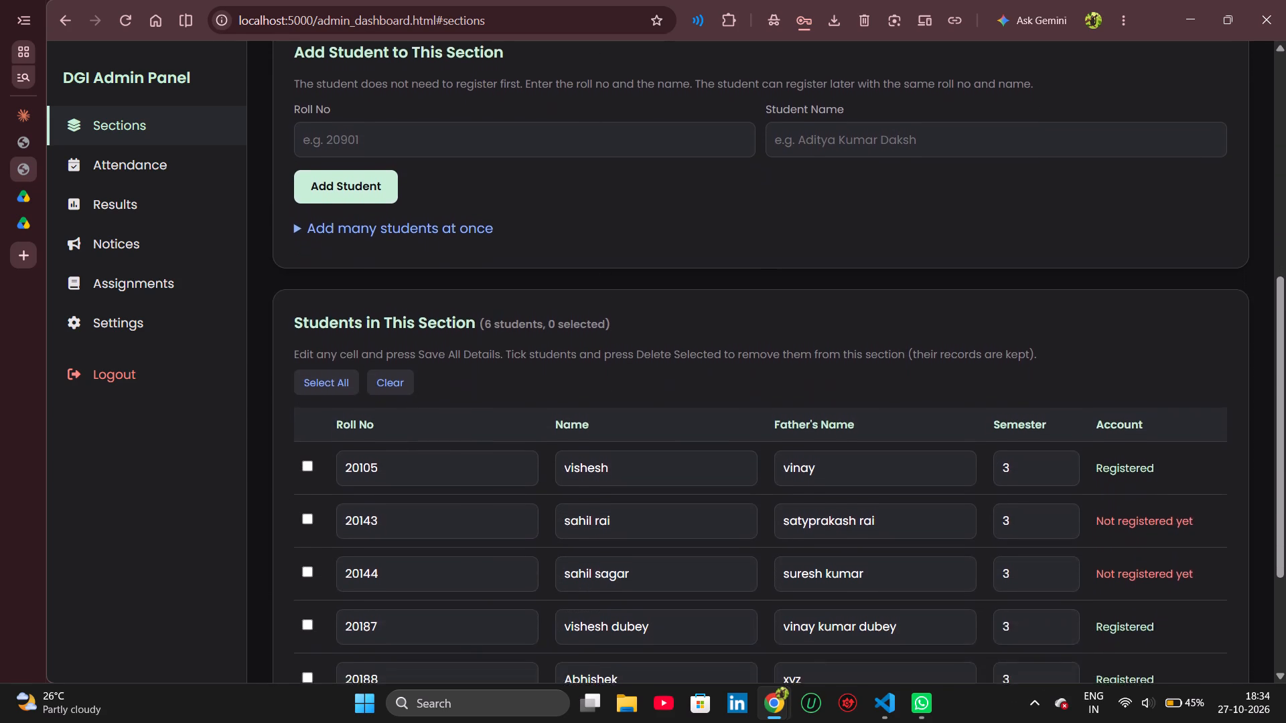
scroll(600, 430, down, 2)
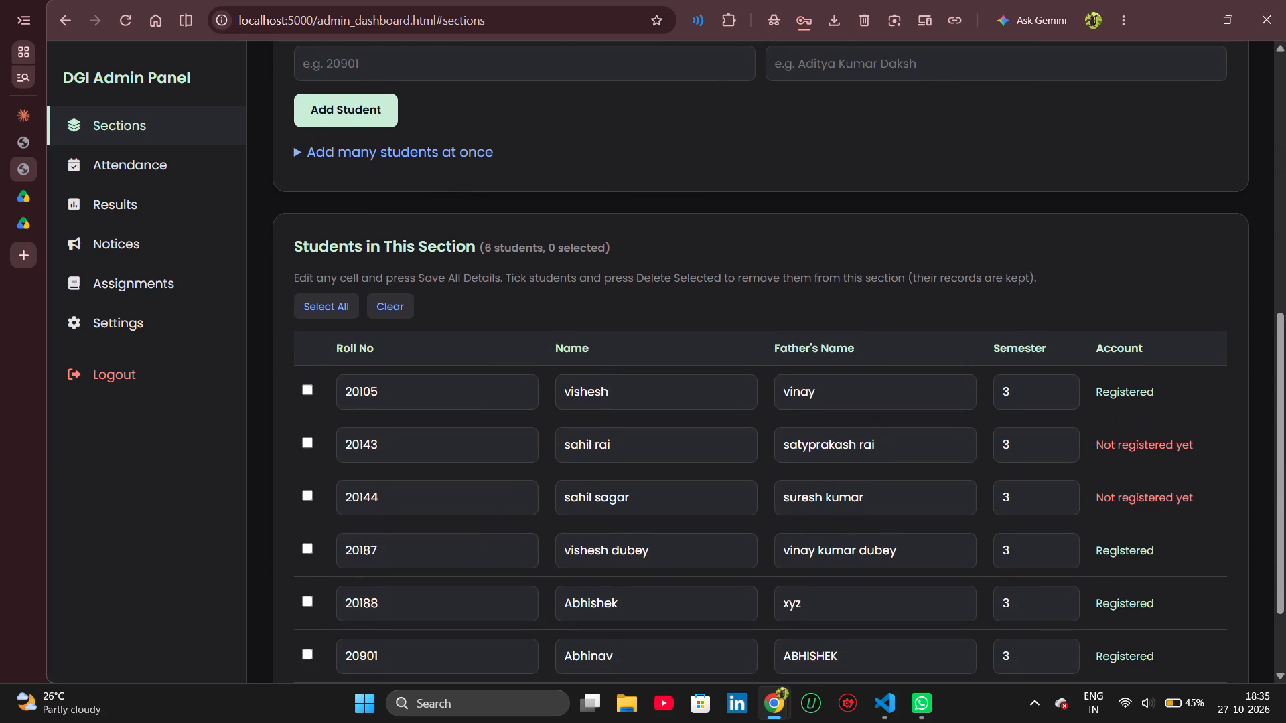
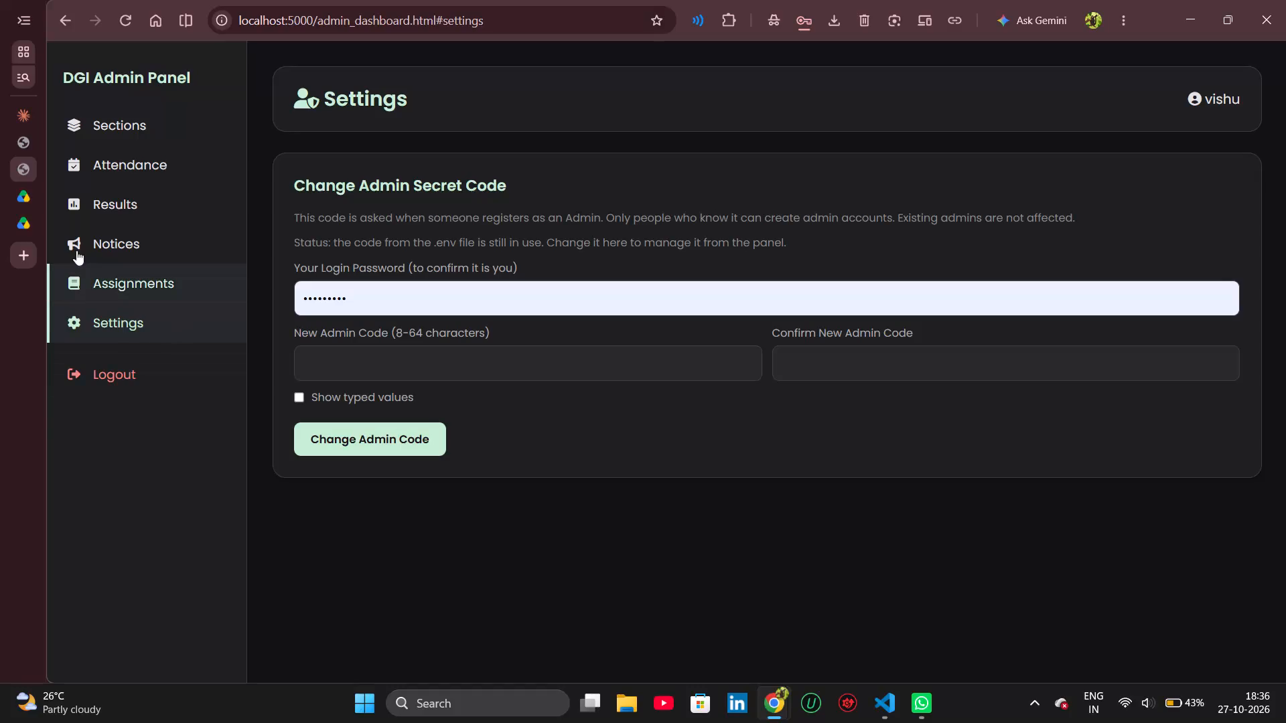
Review the published notices list and the DATA STRUCTURE attendance sheet for Year 3 - Section CSE A.
click(117, 228)
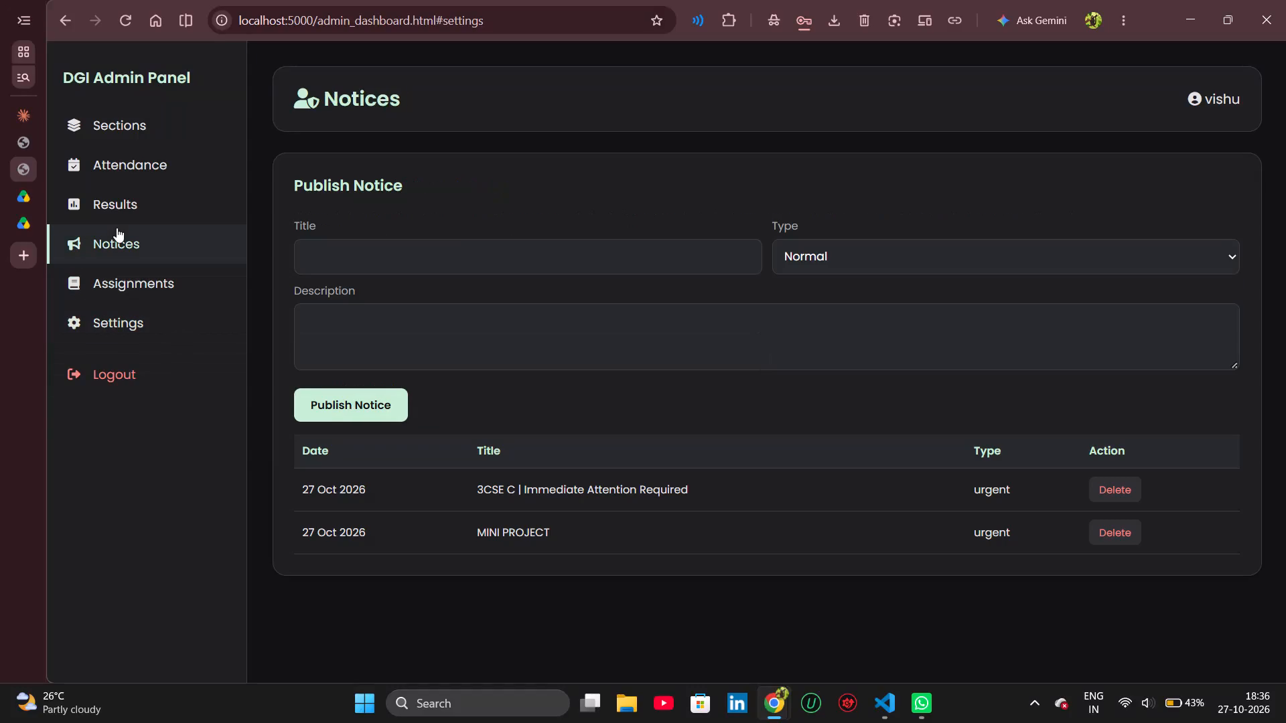
scroll(589, 415, up, 4)
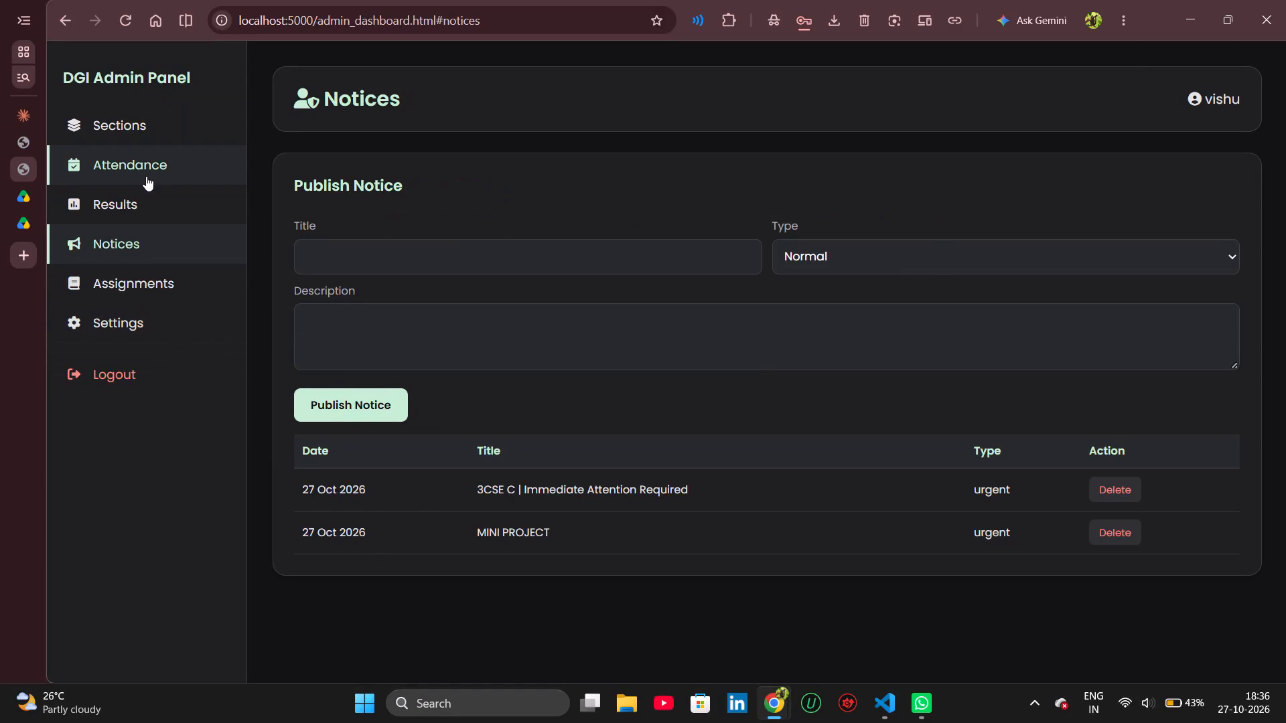
click(146, 176)
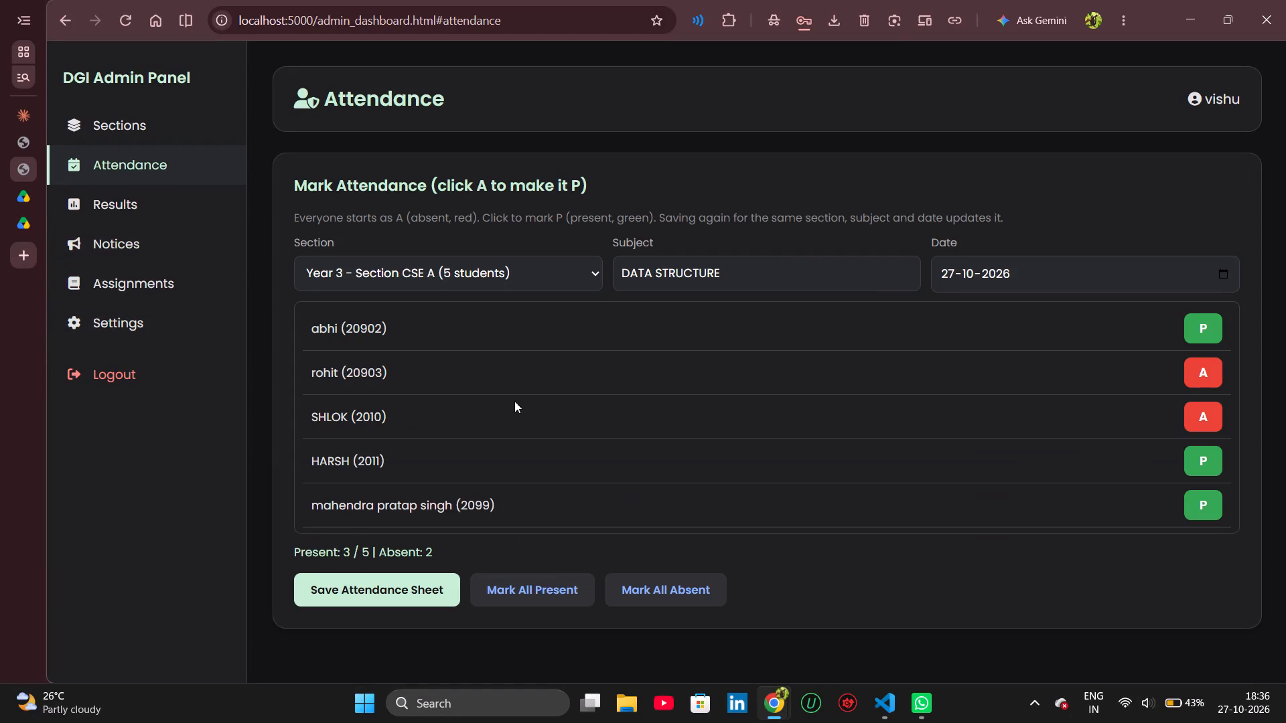
scroll(514, 401, down, 1)
drag(249, 536, 102, 540)
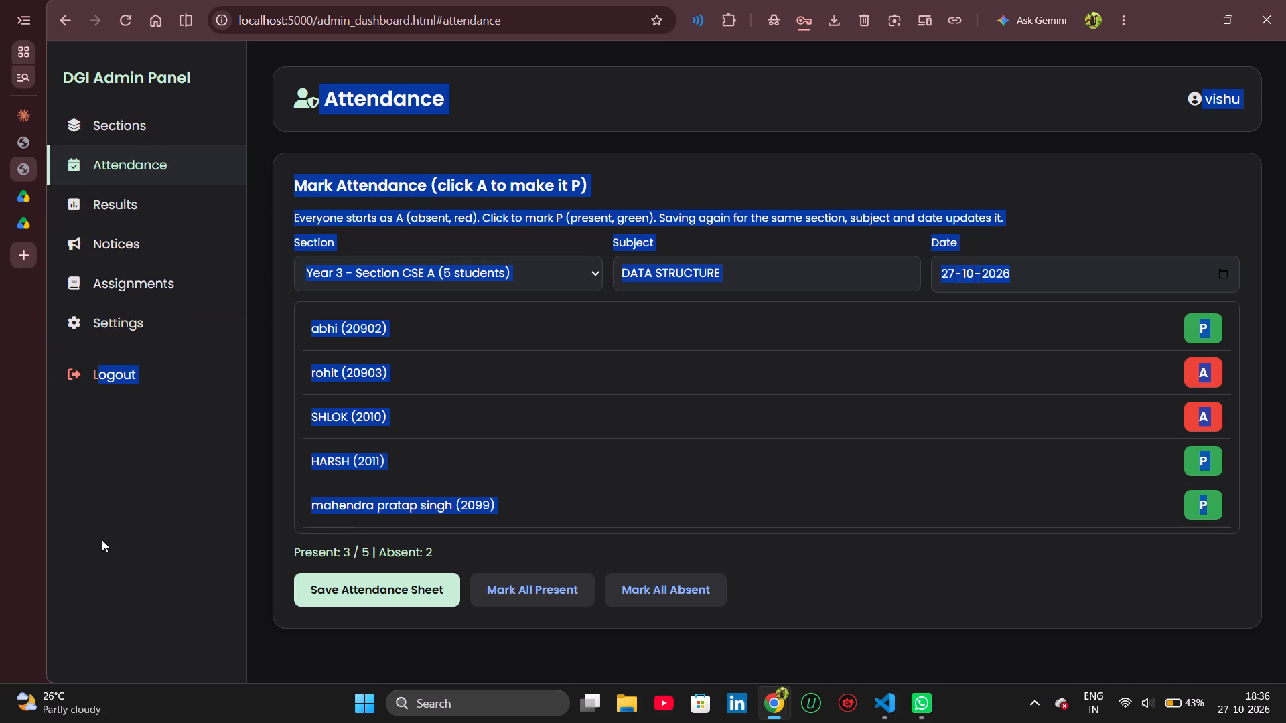
click(102, 540)
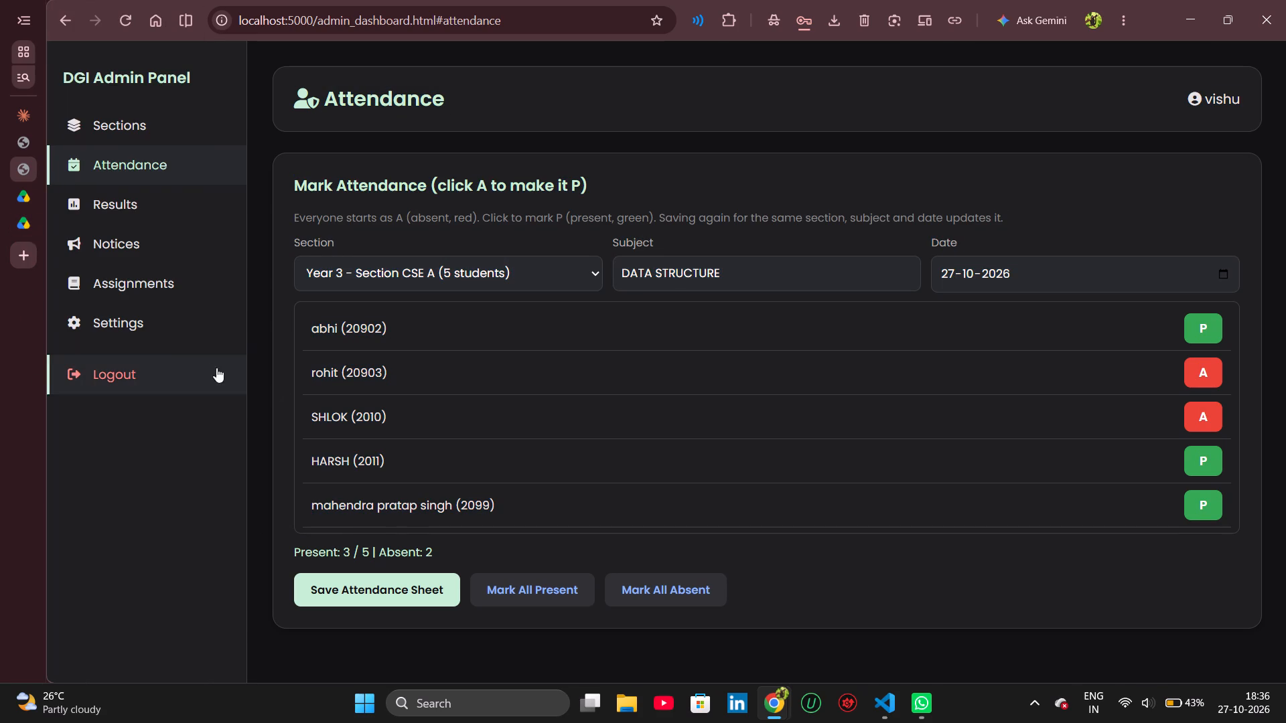
Open a new browser tab and activate its Google search box.
click(57, 253)
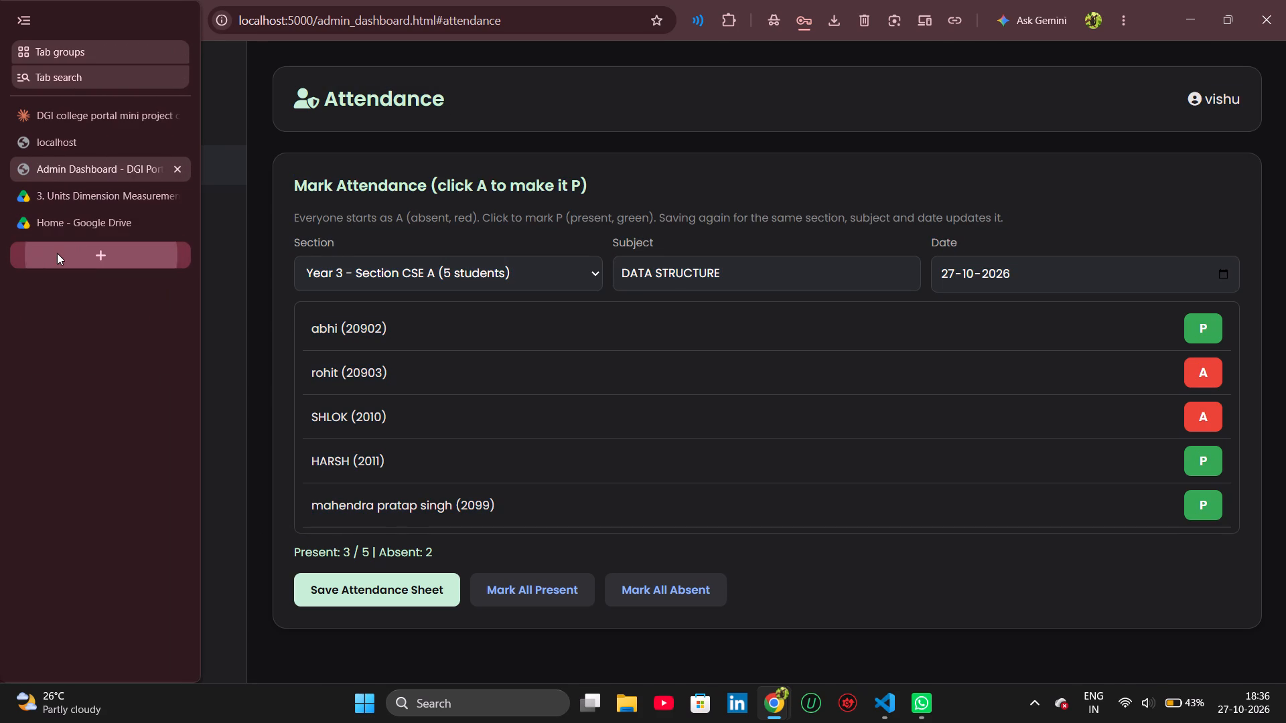
click(443, 299)
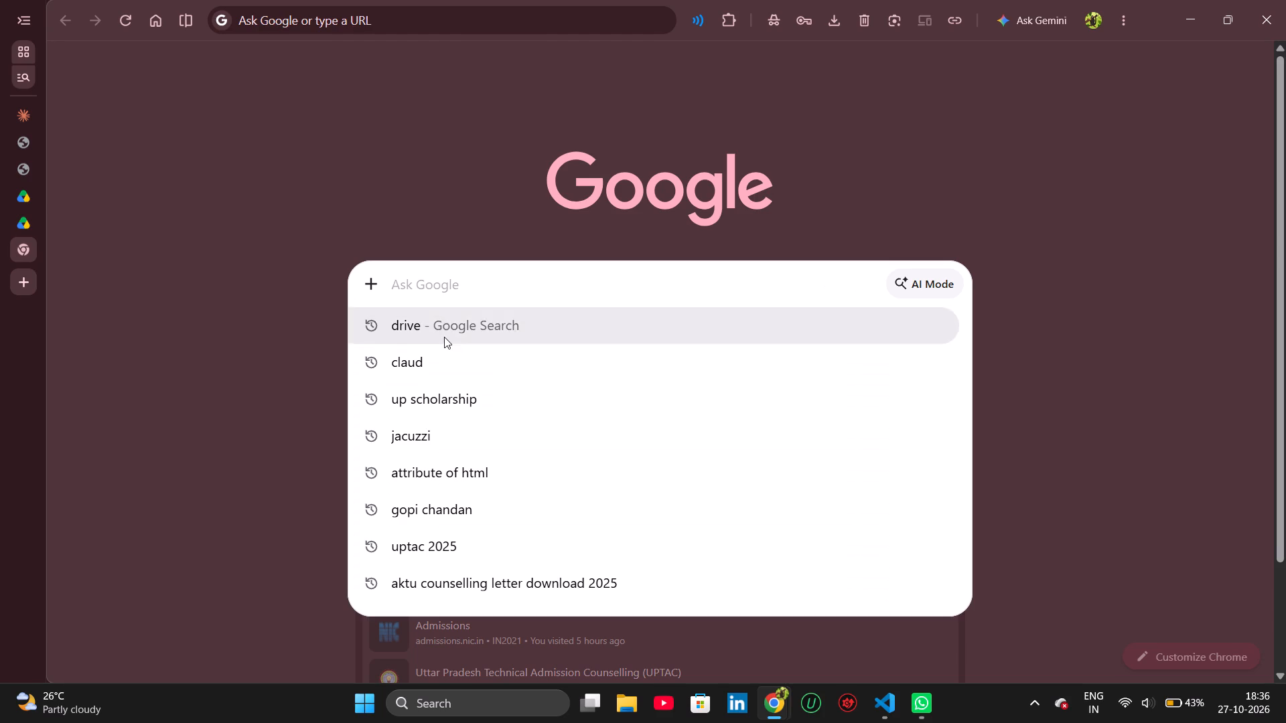
click(428, 293)
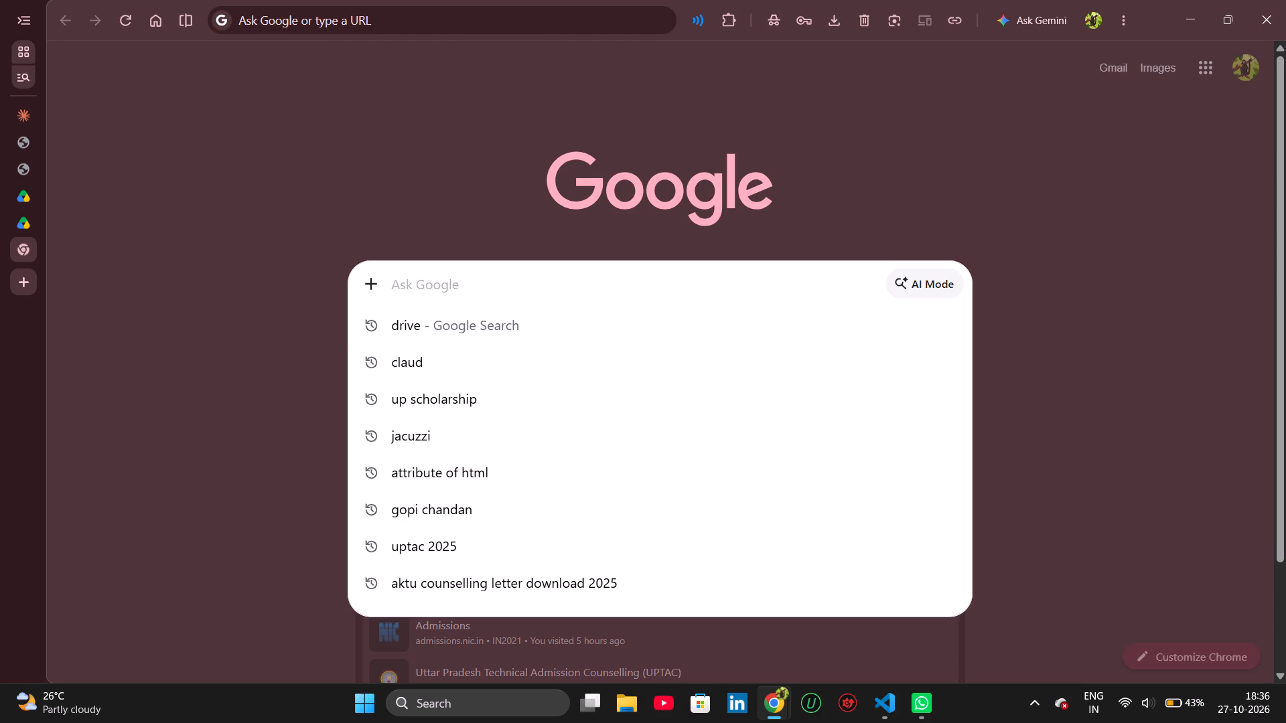